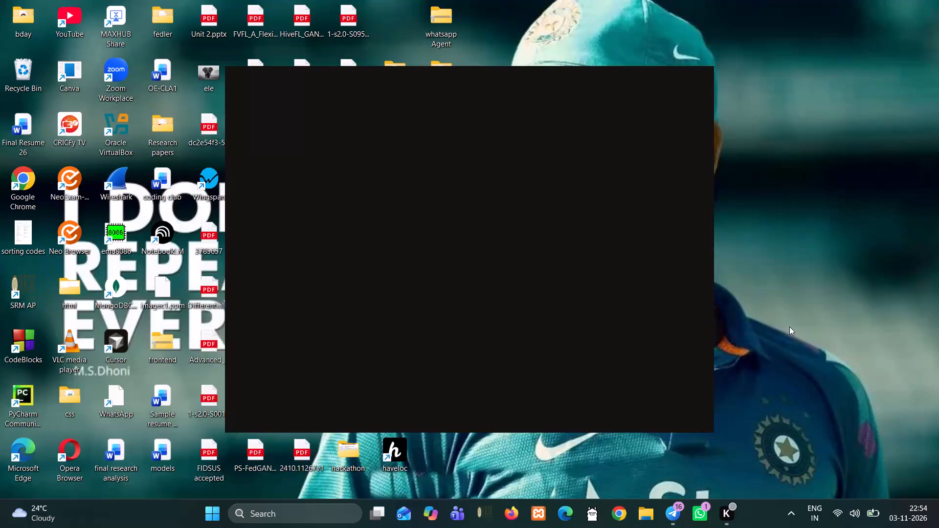
Find Word through the system search and launch it.
{"action": "type", "text": "wo"}
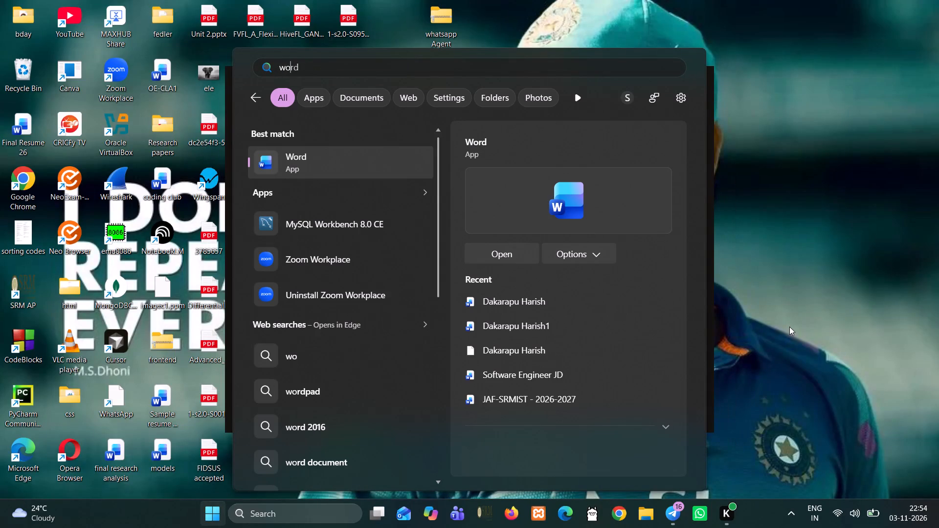
{"action": "key", "text": "Return"}
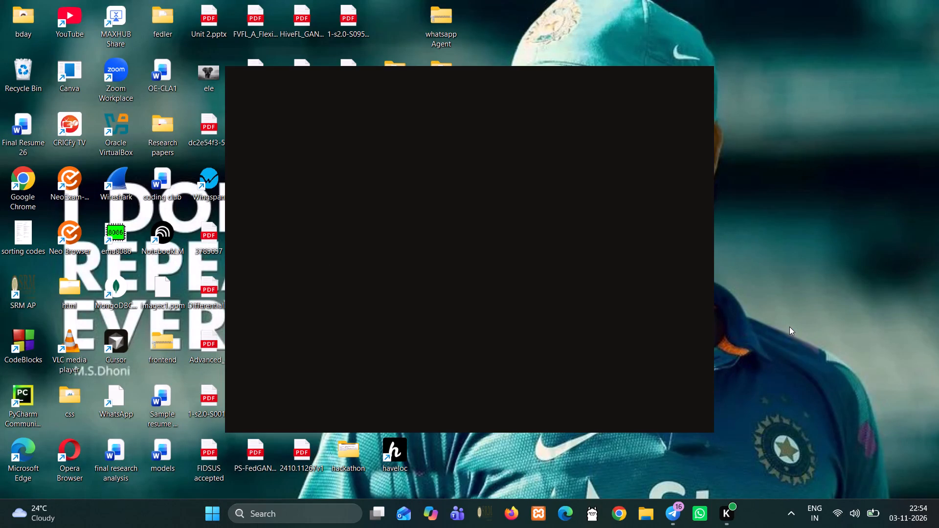
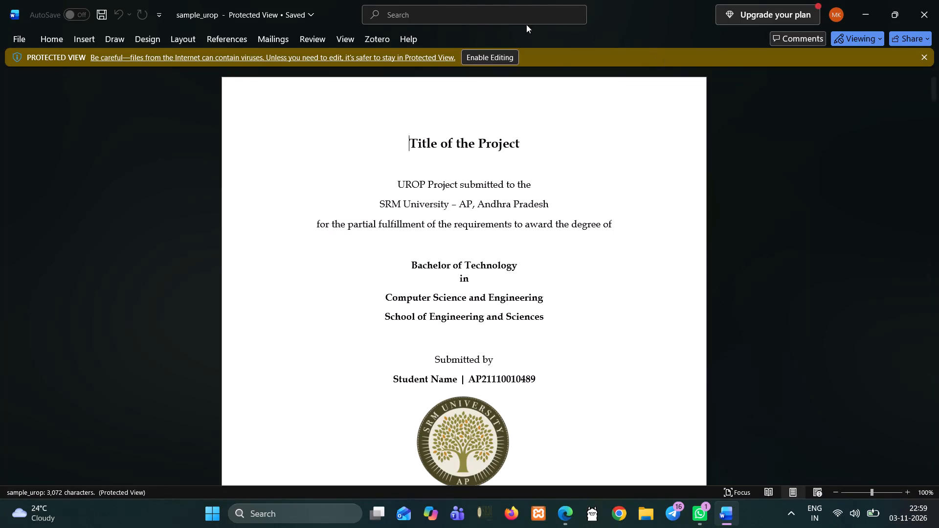
Enable editing for the protected document and delete the placeholder line "Title of the Project" from the cover page.
{"action": "left_click", "coordinate": [465, 51]}
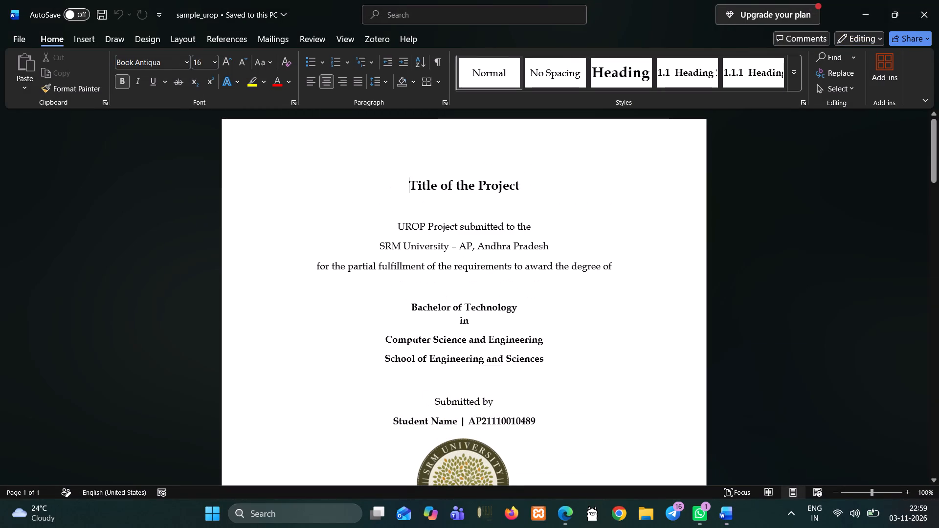
{"action": "triple_click", "coordinate": [495, 188]}
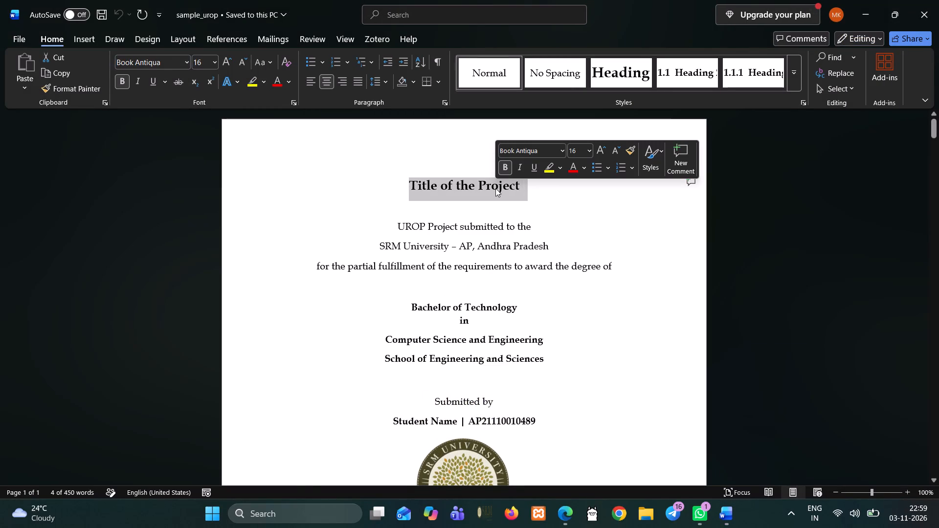
{"action": "key", "text": "BackSpace"}
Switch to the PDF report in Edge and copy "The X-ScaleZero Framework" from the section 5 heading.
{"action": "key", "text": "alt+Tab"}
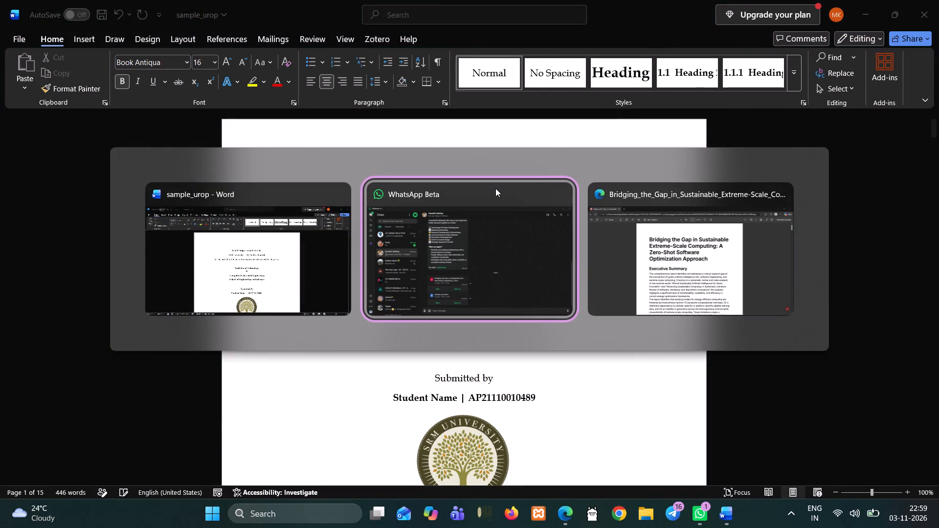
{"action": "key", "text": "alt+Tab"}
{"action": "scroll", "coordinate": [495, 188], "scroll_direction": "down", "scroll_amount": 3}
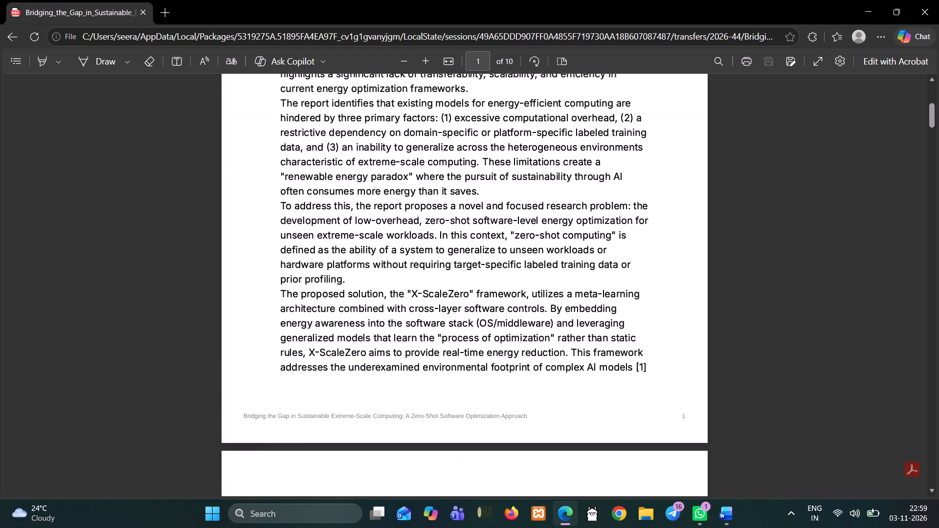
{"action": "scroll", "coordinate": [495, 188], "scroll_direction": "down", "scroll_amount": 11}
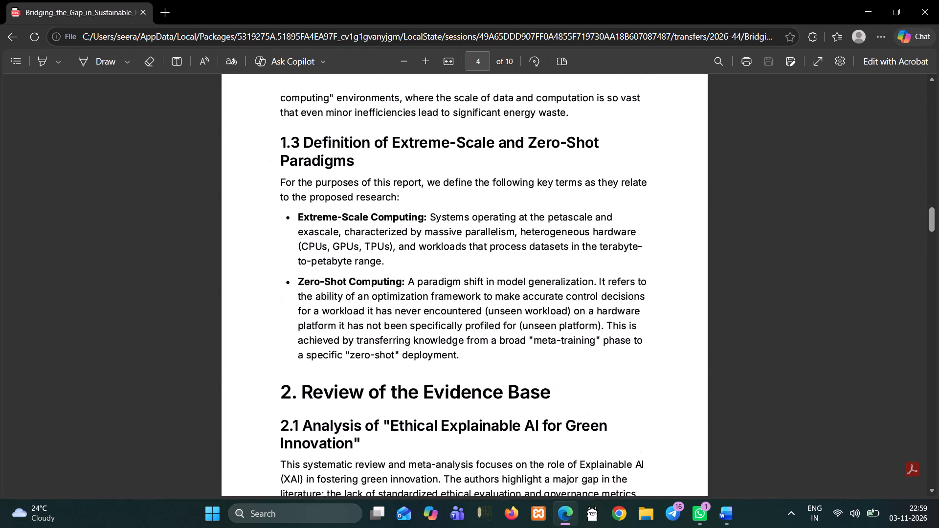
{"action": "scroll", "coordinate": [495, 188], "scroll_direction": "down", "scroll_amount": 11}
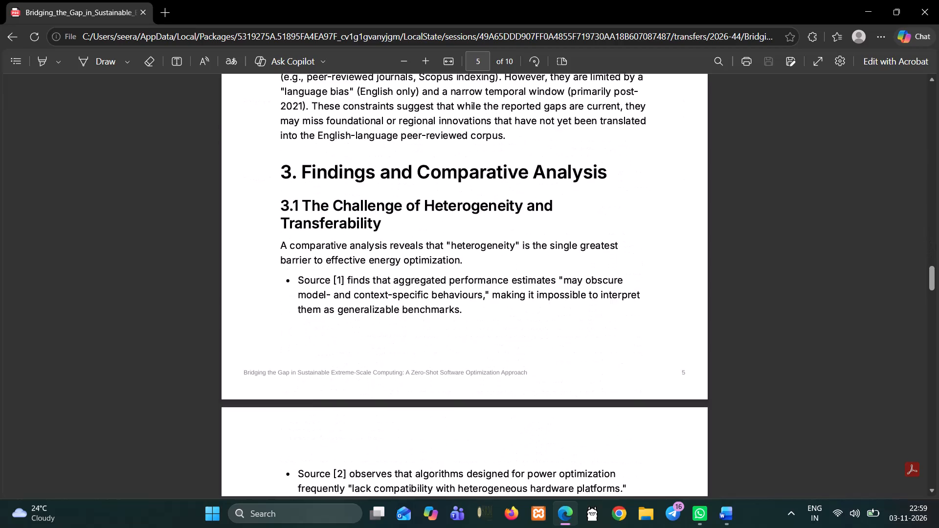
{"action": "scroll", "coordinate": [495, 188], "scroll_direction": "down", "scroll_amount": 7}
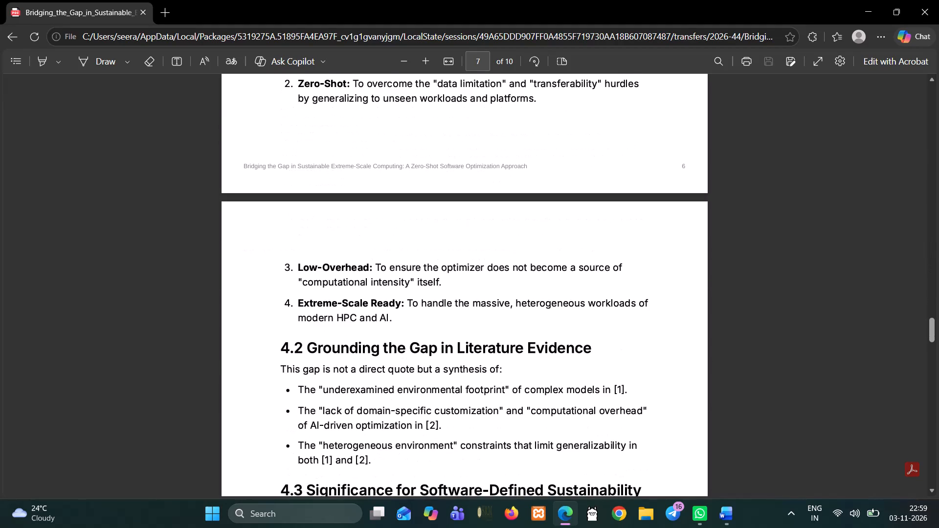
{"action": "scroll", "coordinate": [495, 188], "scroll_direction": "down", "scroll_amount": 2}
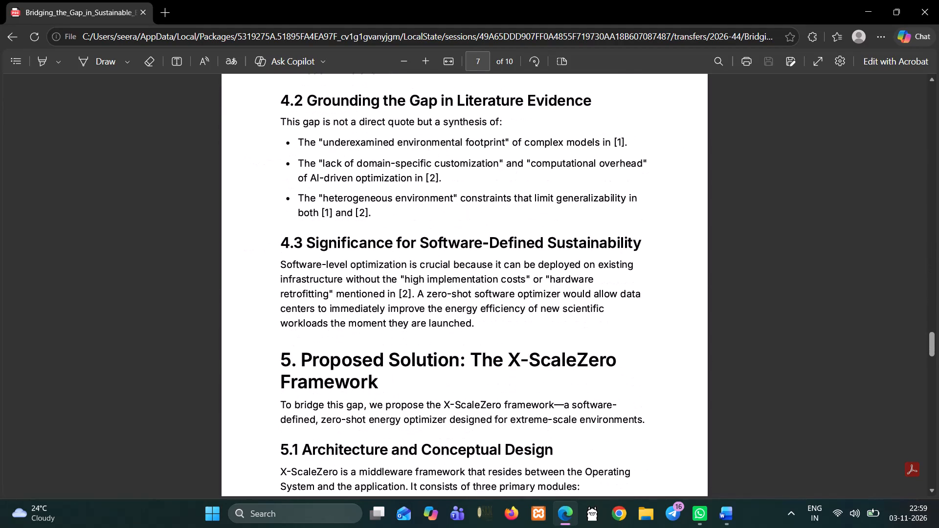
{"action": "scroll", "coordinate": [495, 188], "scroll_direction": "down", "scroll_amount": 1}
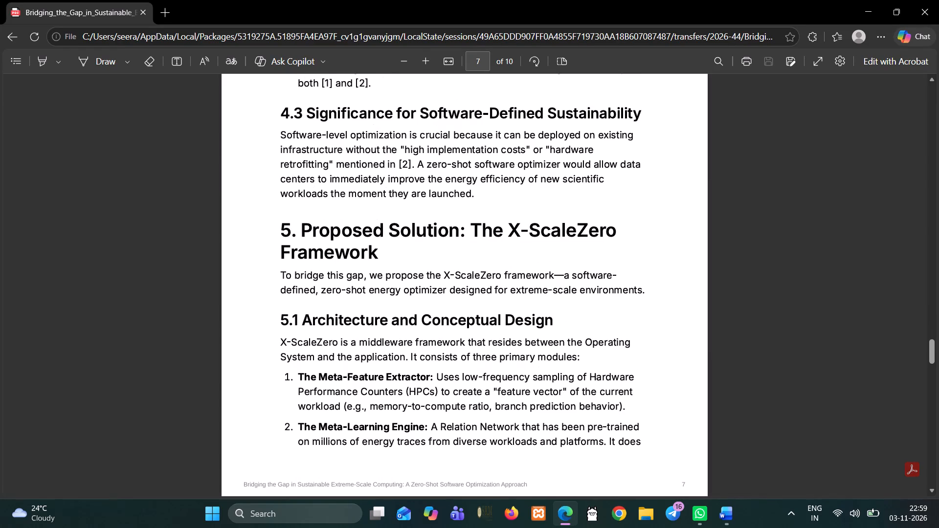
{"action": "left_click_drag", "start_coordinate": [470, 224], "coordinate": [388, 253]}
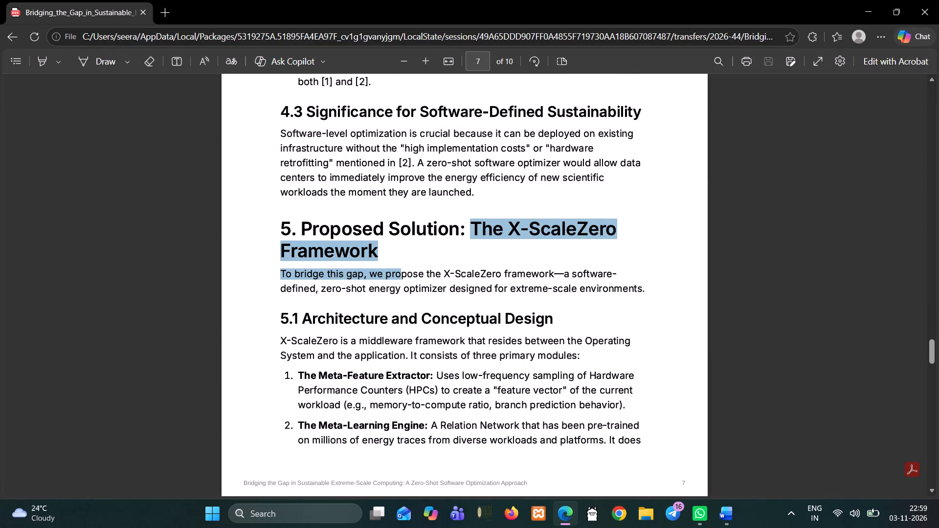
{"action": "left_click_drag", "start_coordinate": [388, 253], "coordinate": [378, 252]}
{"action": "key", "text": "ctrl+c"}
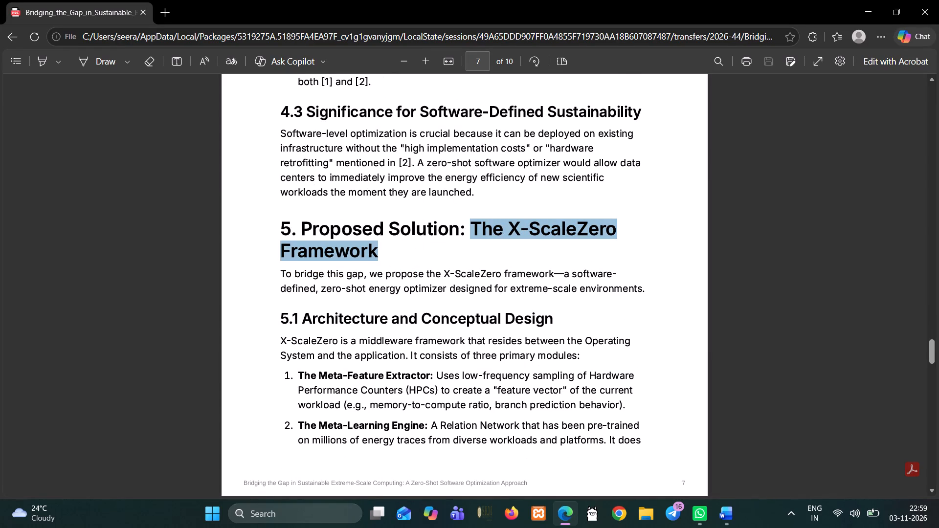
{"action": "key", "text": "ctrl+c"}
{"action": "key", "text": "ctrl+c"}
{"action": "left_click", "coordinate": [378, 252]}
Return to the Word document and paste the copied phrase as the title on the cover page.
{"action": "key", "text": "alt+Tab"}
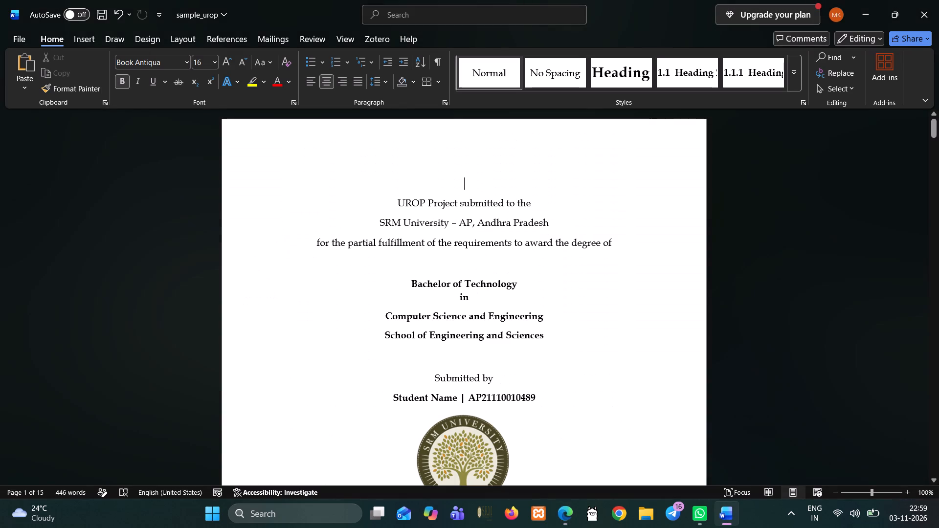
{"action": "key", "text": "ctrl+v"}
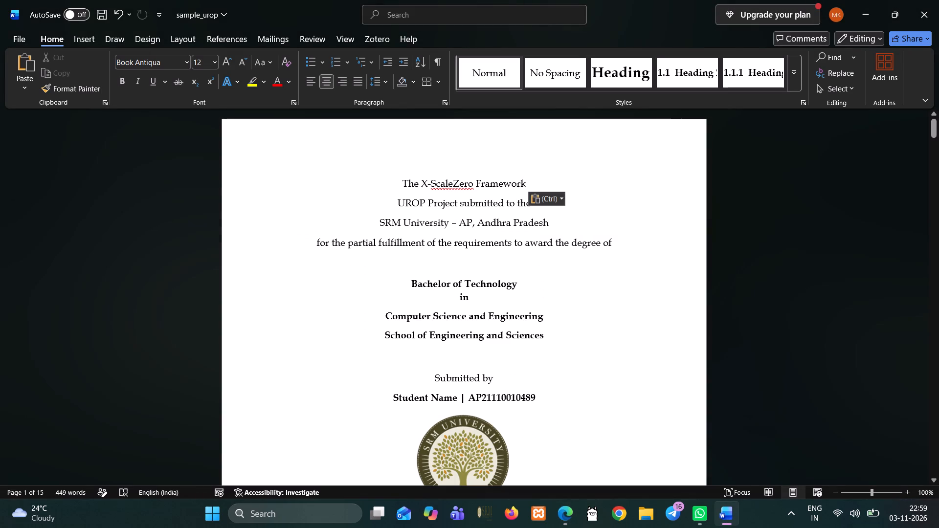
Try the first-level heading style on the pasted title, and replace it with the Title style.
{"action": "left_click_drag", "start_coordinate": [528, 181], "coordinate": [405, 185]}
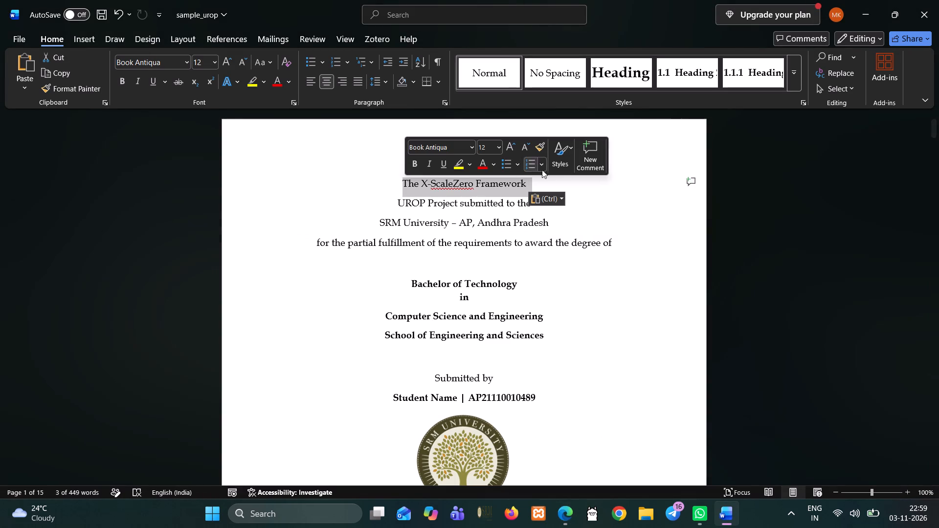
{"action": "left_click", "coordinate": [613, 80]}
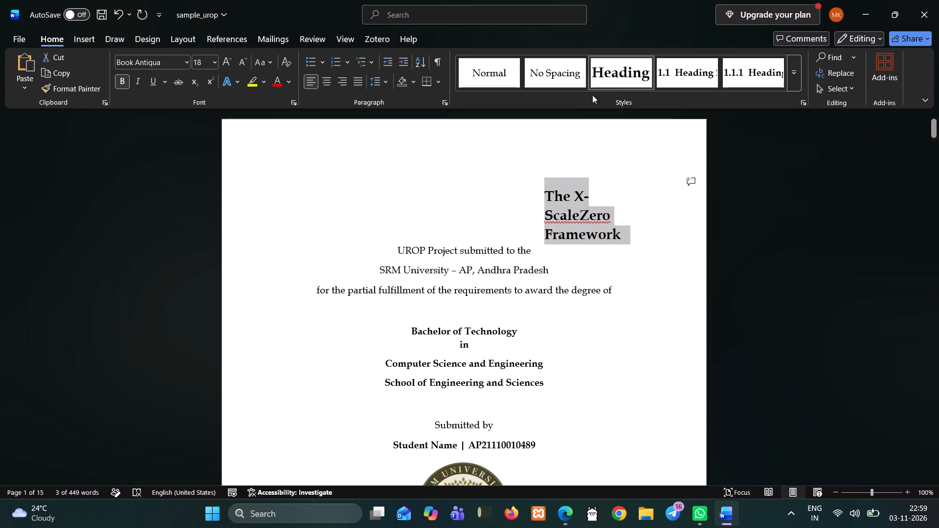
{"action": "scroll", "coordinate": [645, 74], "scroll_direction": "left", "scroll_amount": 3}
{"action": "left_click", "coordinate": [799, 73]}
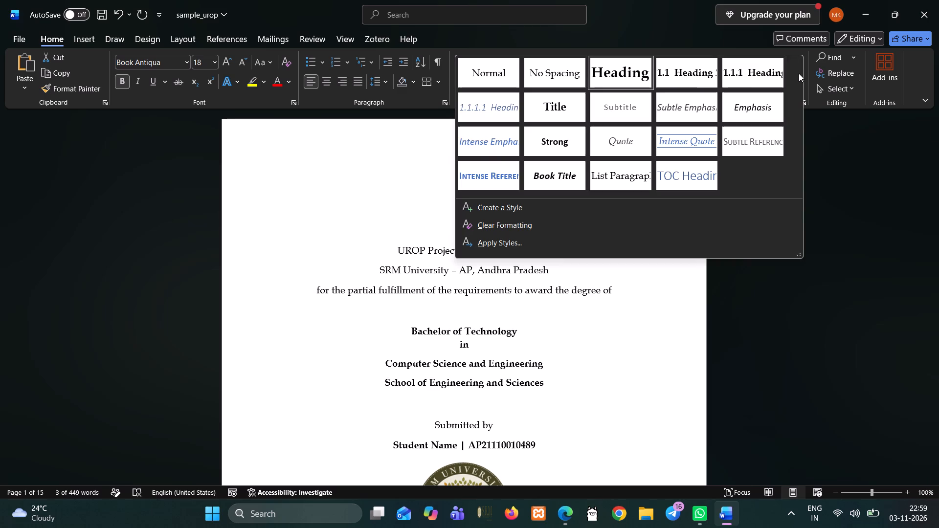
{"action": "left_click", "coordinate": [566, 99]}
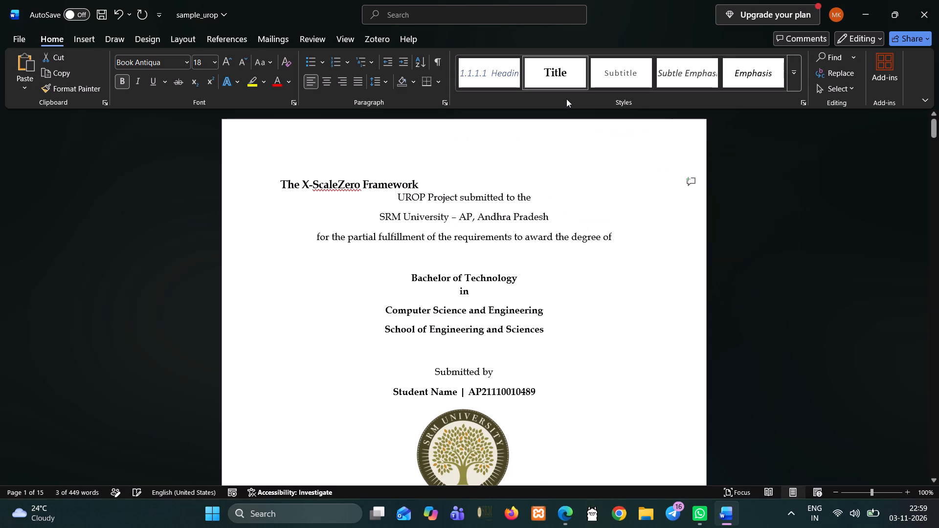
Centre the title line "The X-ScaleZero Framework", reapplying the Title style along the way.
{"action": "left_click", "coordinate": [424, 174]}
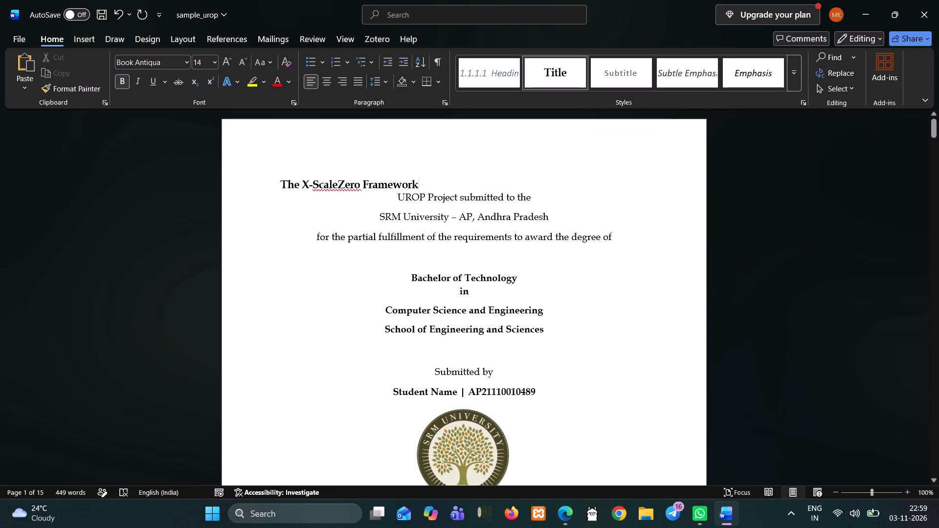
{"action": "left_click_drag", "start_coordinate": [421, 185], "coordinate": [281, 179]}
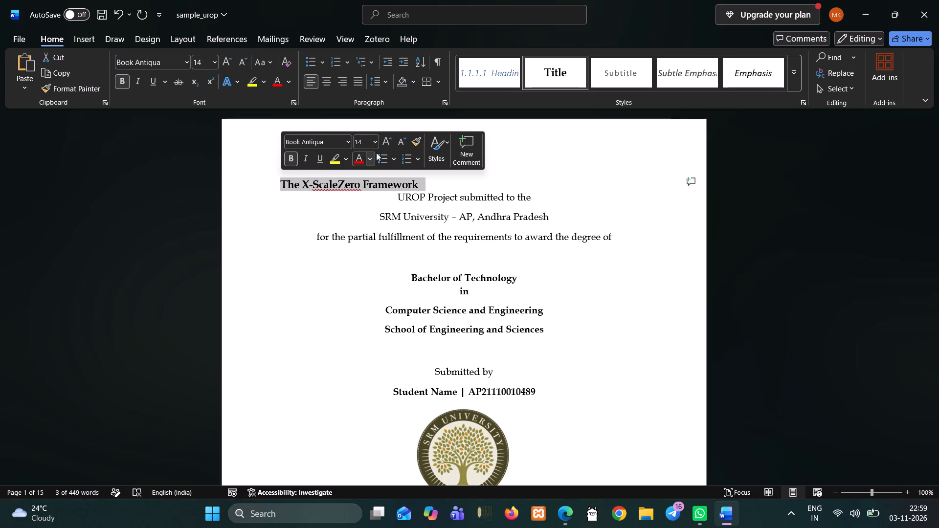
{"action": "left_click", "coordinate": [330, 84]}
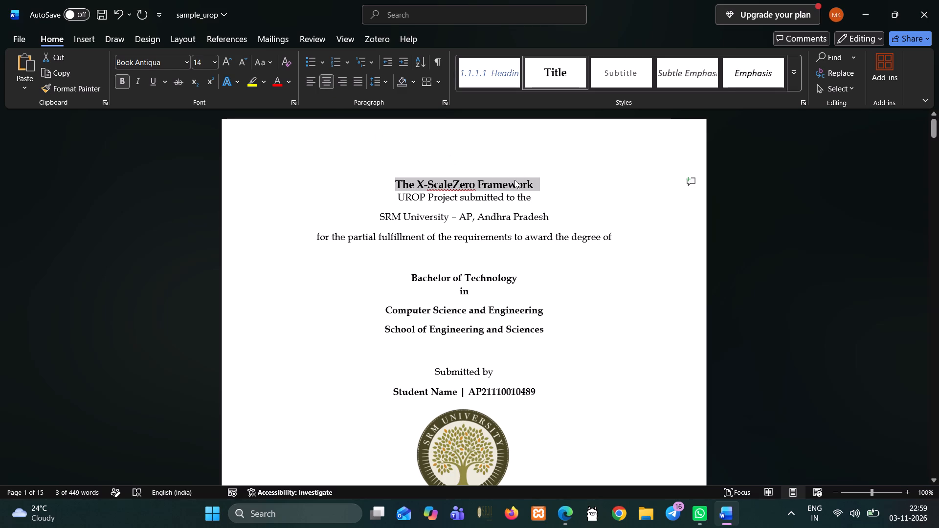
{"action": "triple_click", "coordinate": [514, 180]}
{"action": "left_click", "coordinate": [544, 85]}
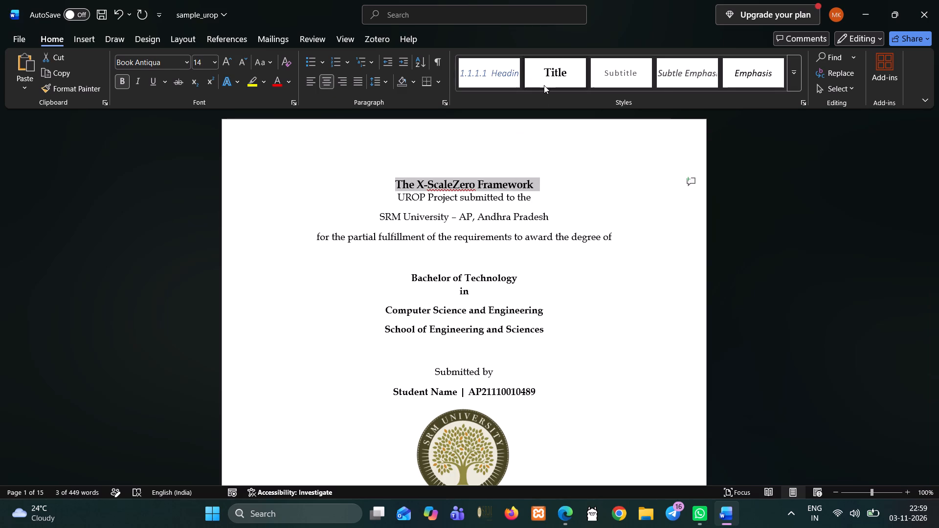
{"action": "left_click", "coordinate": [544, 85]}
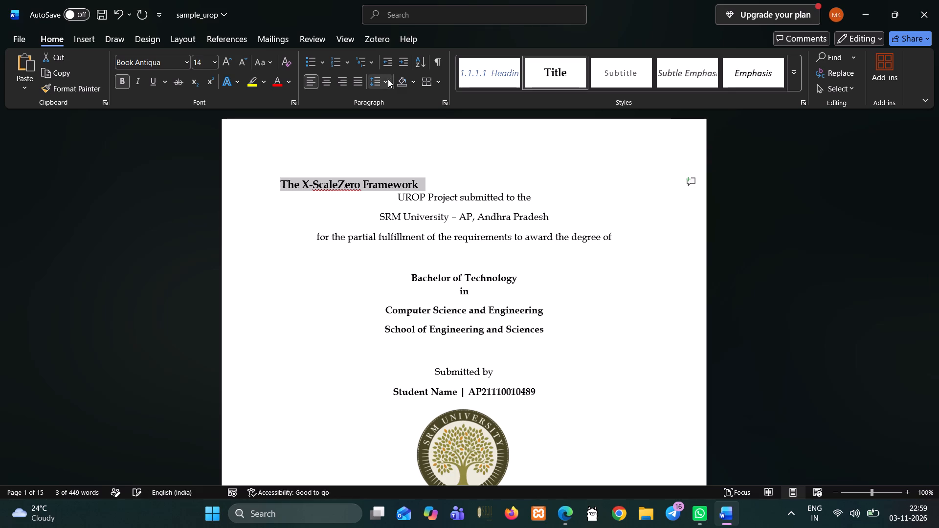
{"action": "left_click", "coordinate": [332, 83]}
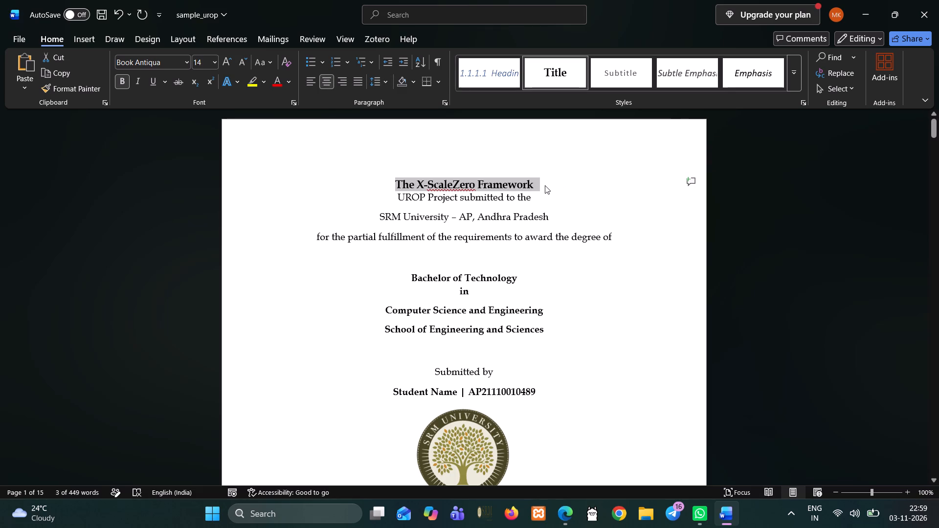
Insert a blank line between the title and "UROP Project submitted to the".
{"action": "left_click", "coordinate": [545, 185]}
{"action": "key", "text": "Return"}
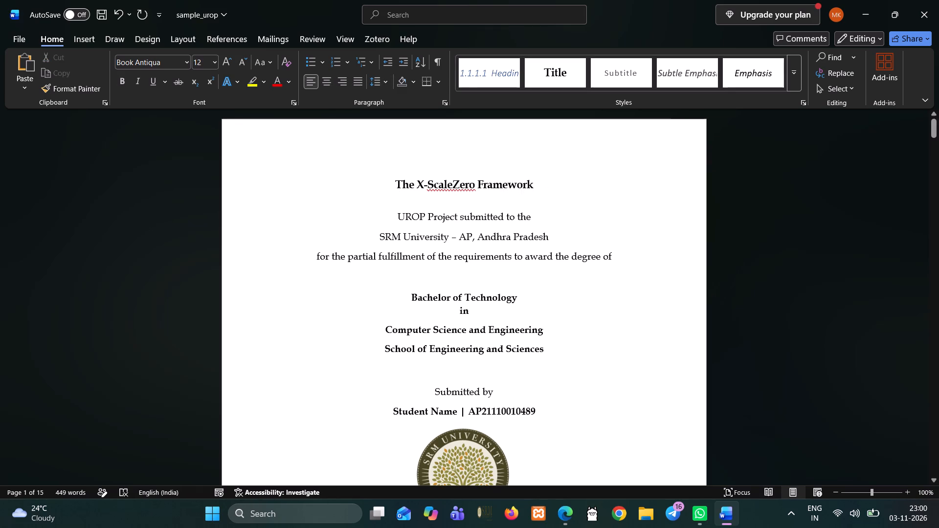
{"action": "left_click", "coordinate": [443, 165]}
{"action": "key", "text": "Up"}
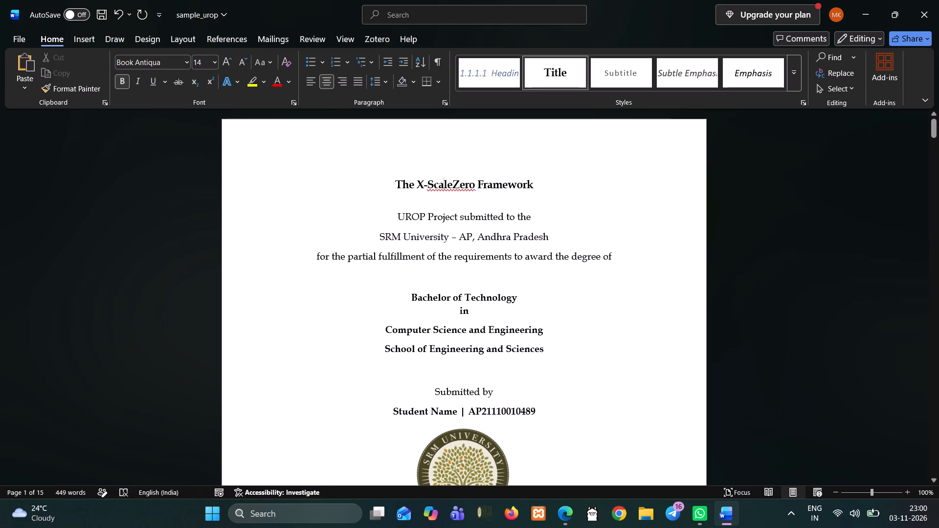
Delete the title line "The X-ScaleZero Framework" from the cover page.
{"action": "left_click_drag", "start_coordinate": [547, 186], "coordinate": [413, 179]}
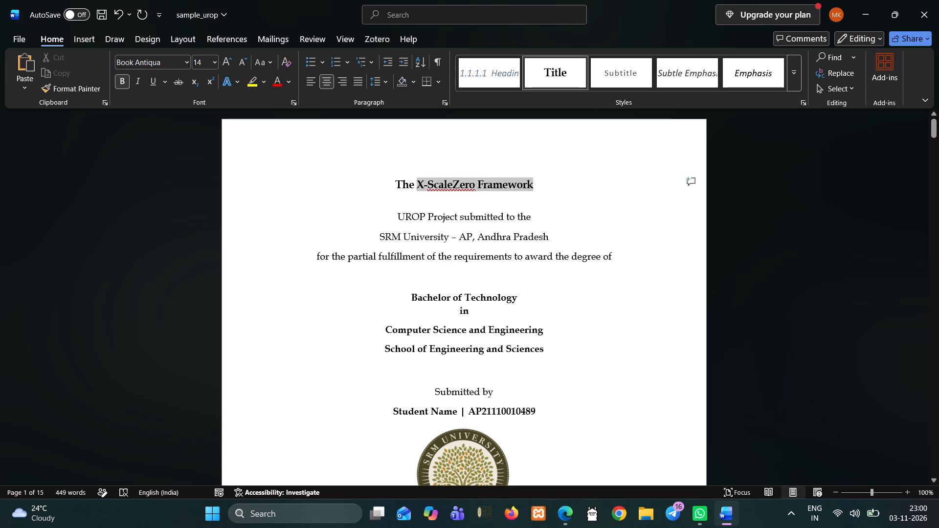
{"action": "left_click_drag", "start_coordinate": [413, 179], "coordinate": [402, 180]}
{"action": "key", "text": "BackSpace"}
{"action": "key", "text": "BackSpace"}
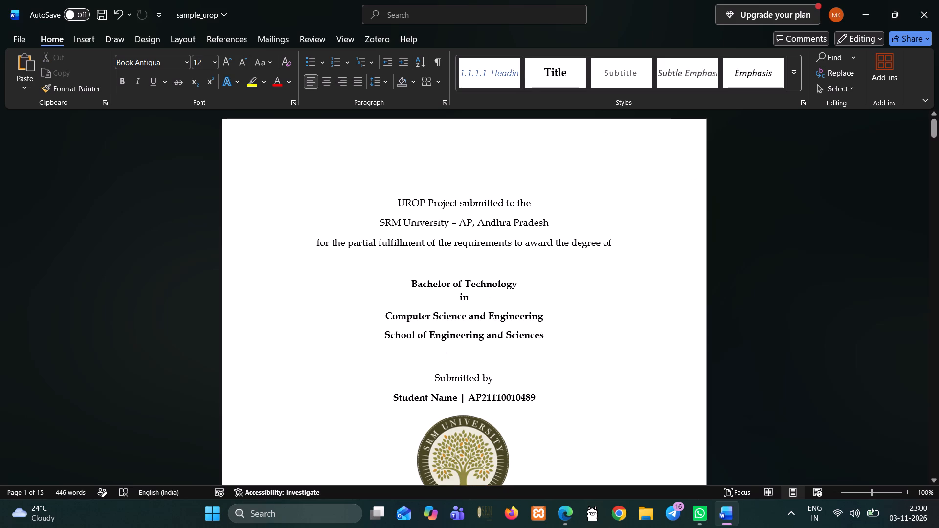
Apply the Title style to the empty first line and enter "The X-ScaleZero FrameWORK", checking the wording against the PDF in Edge.
{"action": "left_click", "coordinate": [536, 73]}
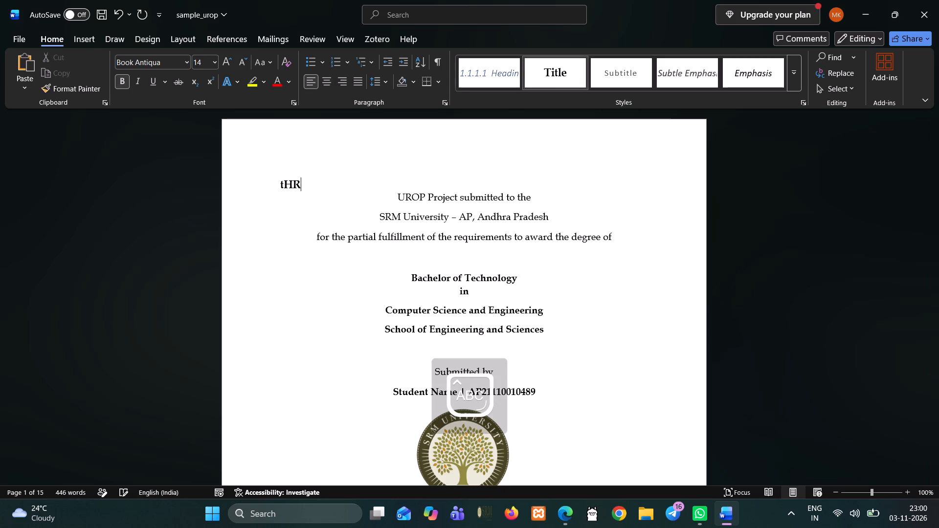
{"action": "key", "text": "BackSpace"}
{"action": "key", "text": "BackSpace"}
{"action": "key", "text": "BackSpace"}
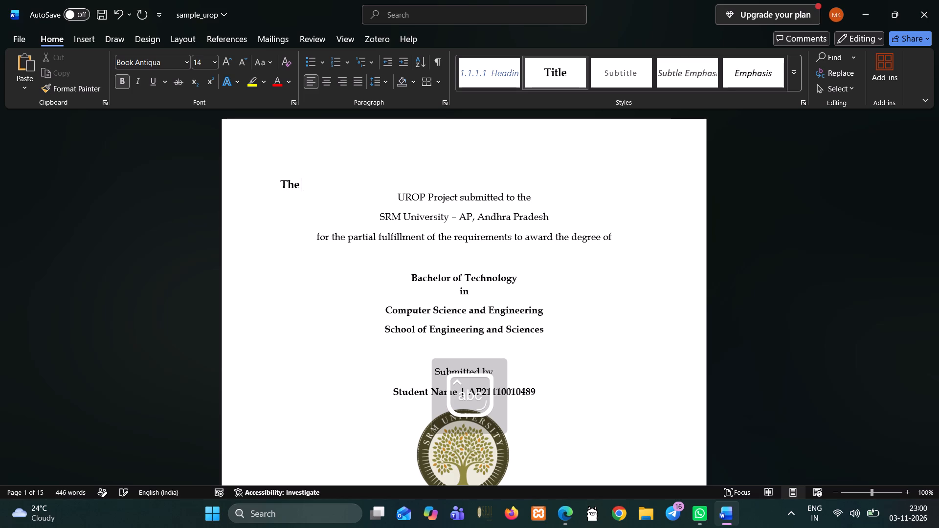
{"action": "key", "text": "alt+Tab"}
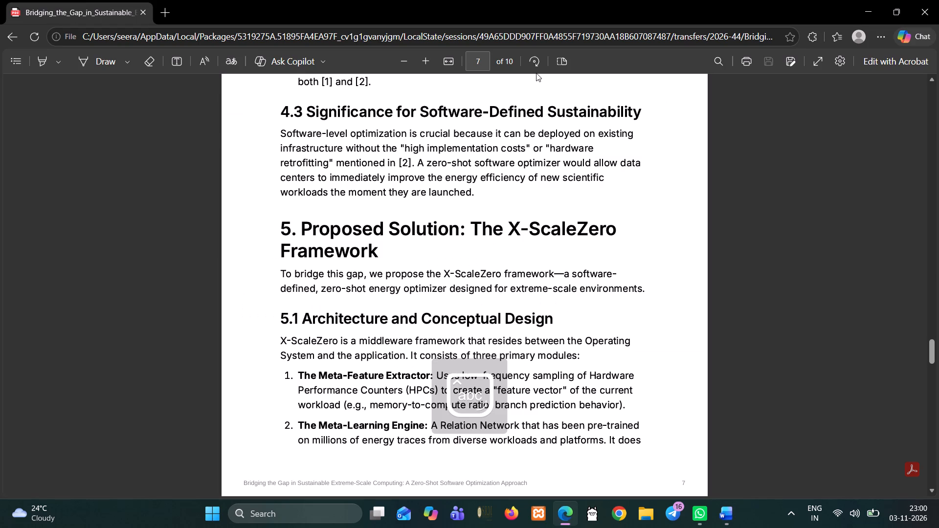
{"action": "key", "text": "alt+Tab"}
{"action": "key", "text": "minus"}
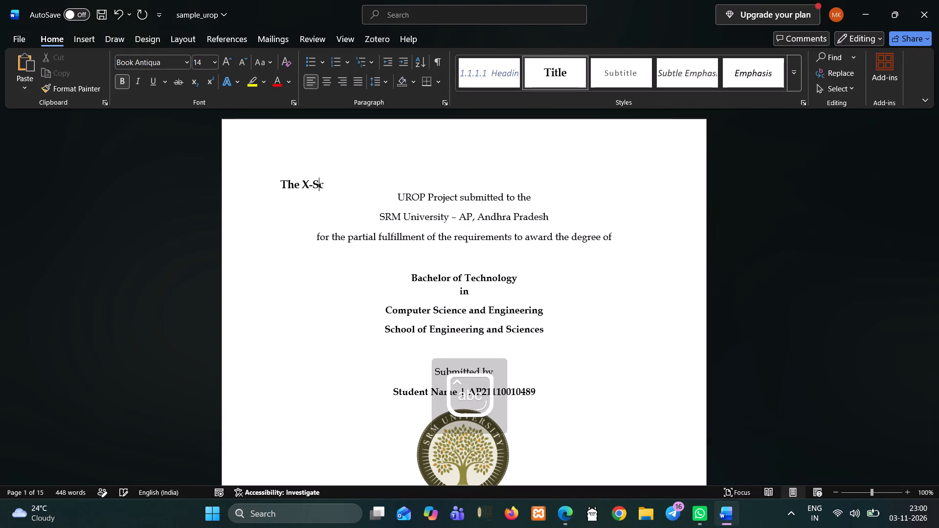
{"action": "key", "text": "alt+Tab"}
{"action": "key", "text": "alt+Tab"}
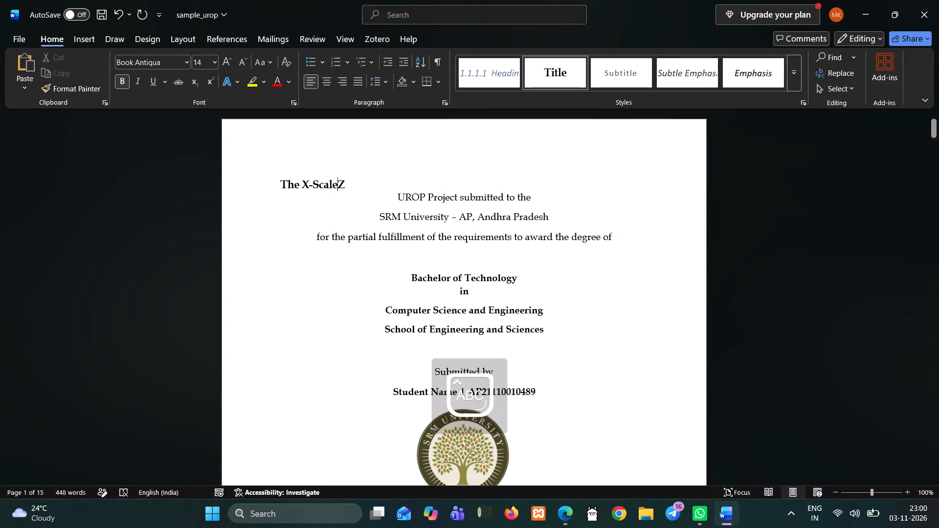
{"action": "key", "text": "alt+Tab"}
{"action": "key", "text": "alt+Tab"}
{"action": "key", "text": "BackSpace"}
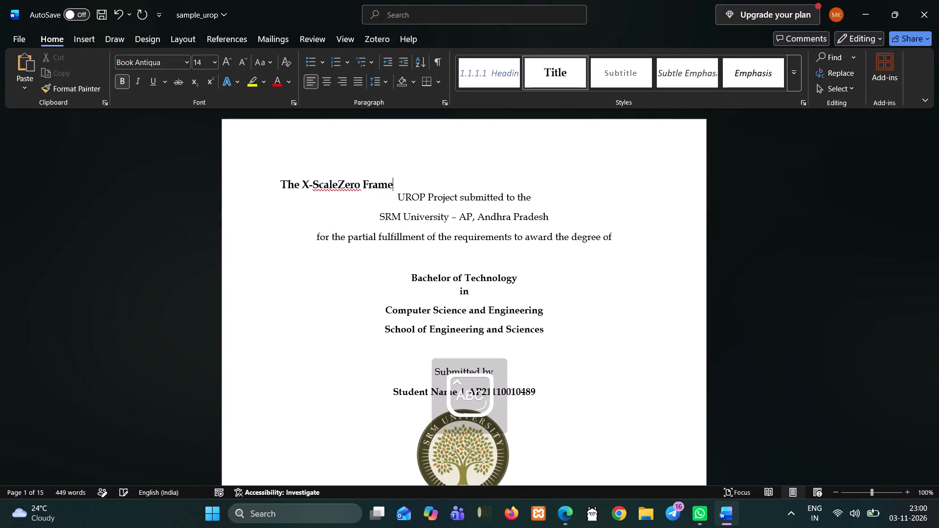
{"action": "key", "text": "alt+Tab"}
{"action": "key", "text": "alt+Tab"}
{"action": "type", "text": "WORK"}
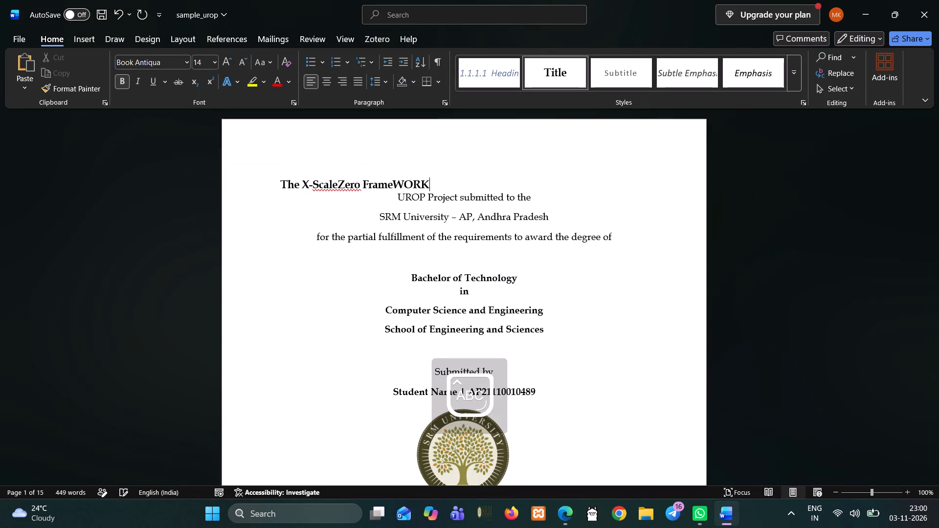
Correct the capitalised ending of the cover-page title so it reads "The X-ScaleZero Framework".
{"action": "key", "text": "BackSpace"}
{"action": "key", "text": "BackSpace"}
{"action": "key", "text": "BackSpace"}
{"action": "key", "text": "BackSpace"}
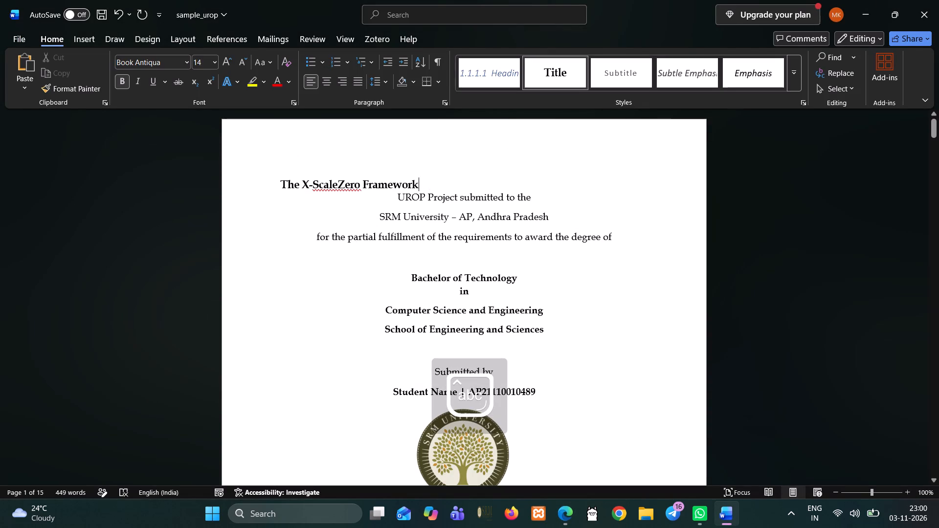
Centre the title line "The X-ScaleZero Framework" and set its font size to 24.
{"action": "left_click_drag", "start_coordinate": [429, 180], "coordinate": [285, 184]}
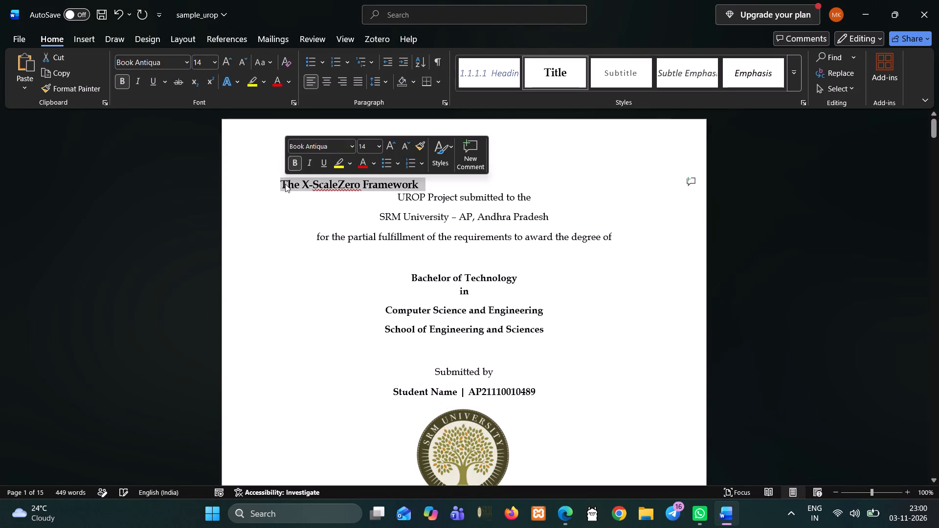
{"action": "left_click", "coordinate": [328, 83]}
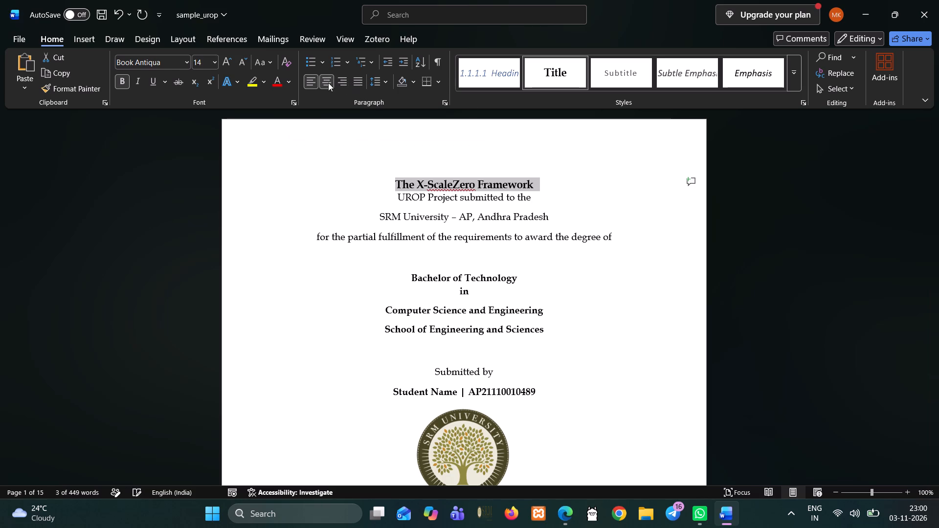
{"action": "right_click", "coordinate": [469, 183]}
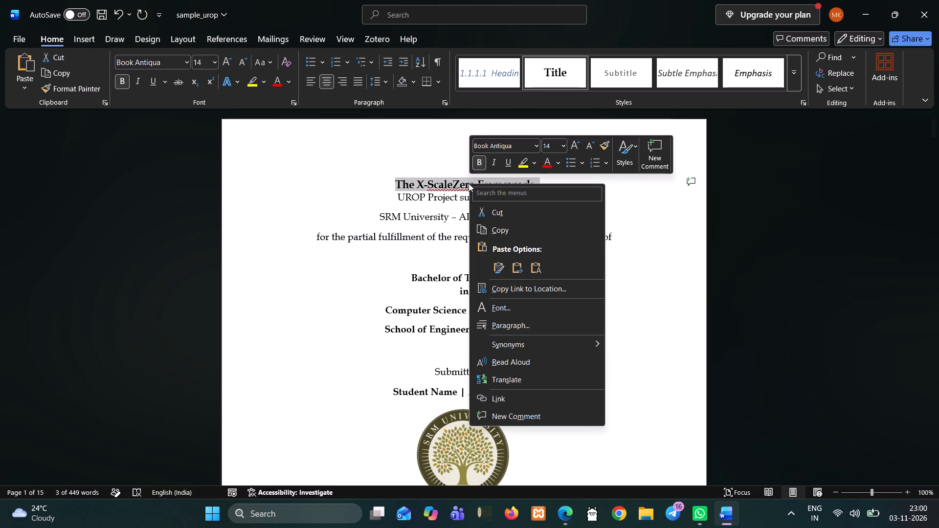
{"action": "left_click", "coordinate": [564, 146]}
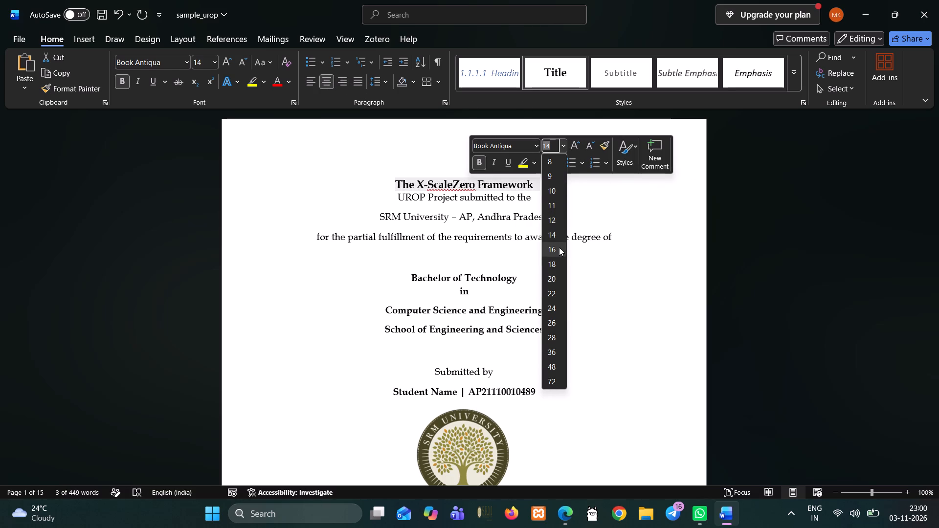
{"action": "left_click", "coordinate": [554, 310]}
{"action": "left_click", "coordinate": [604, 201]}
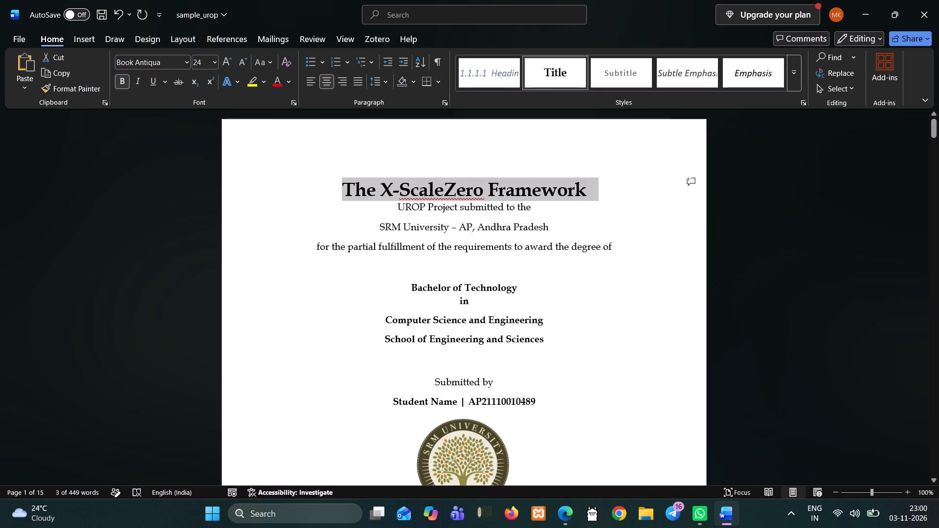
Insert a blank line between the title and "UROP Project submitted to the".
{"action": "left_click", "coordinate": [599, 186]}
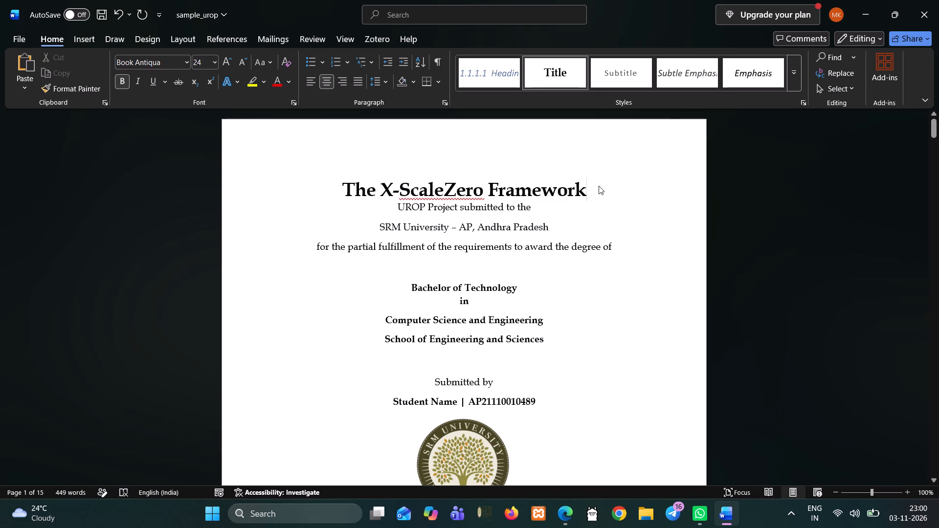
{"action": "key", "text": "Up"}
{"action": "key", "text": "Return"}
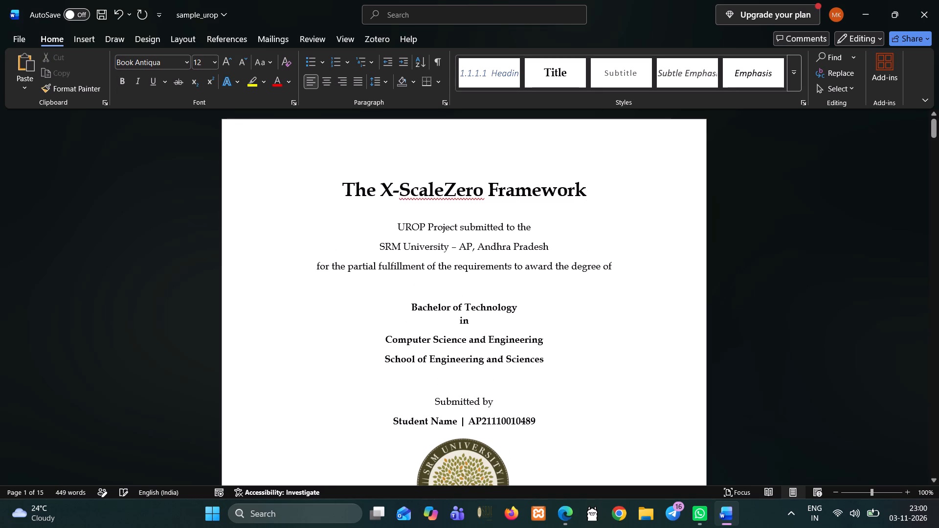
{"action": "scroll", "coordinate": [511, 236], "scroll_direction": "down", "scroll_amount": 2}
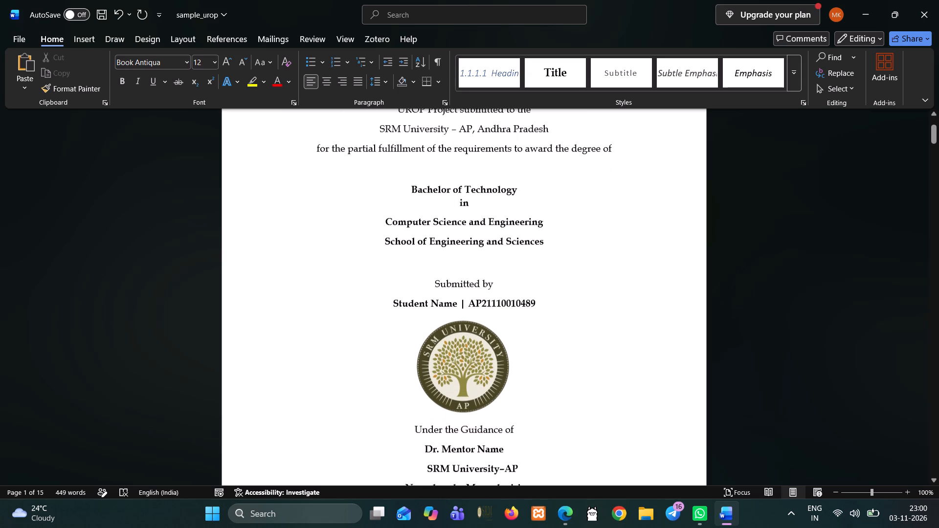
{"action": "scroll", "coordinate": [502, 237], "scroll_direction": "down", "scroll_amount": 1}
{"action": "left_click_drag", "start_coordinate": [539, 304], "coordinate": [410, 305]}
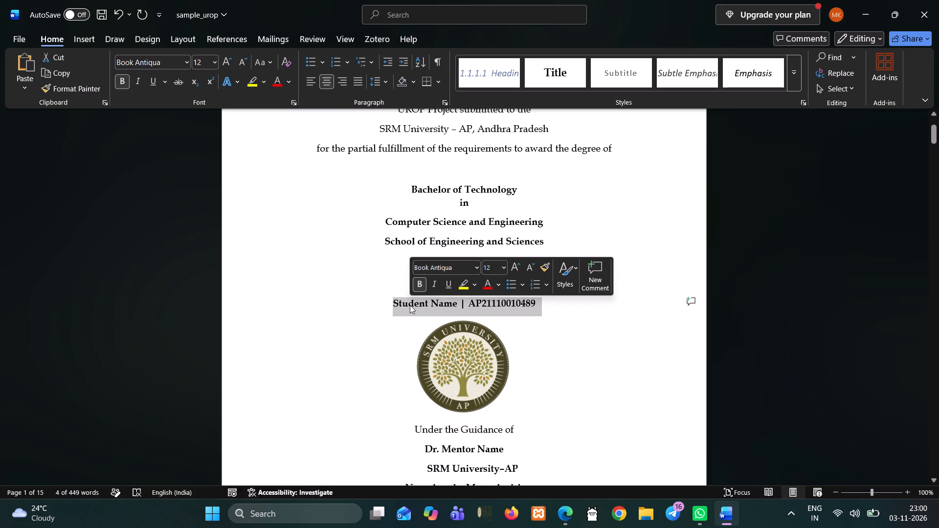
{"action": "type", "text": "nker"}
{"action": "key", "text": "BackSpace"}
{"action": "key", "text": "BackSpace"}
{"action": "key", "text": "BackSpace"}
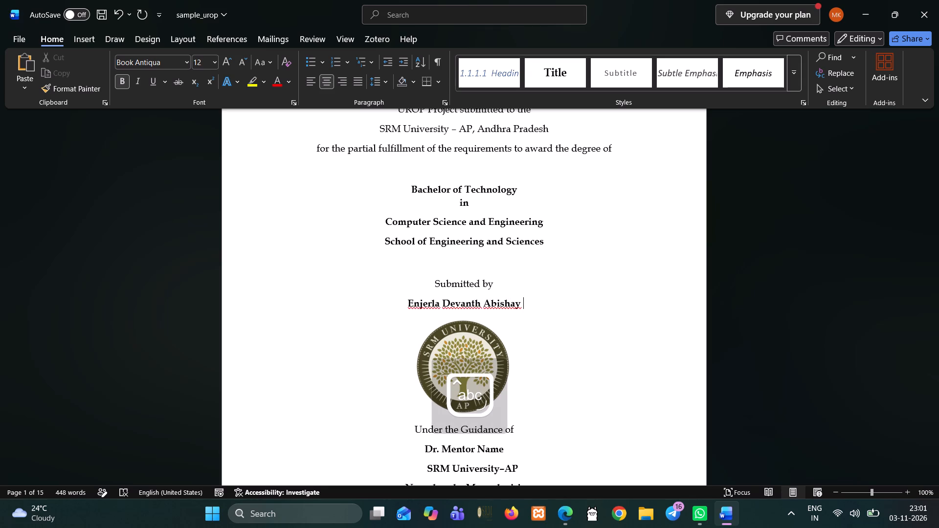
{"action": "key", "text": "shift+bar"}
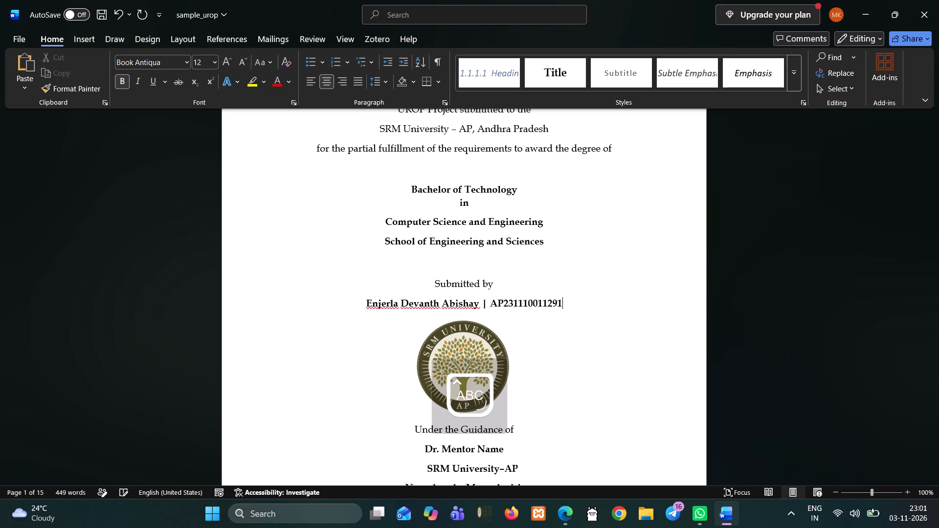
Select the "Mentor Name" placeholder after "Dr." beneath "Under the Guidance of" on the cover page.
{"action": "scroll", "coordinate": [410, 305], "scroll_direction": "down", "scroll_amount": 2}
{"action": "scroll", "coordinate": [445, 341], "scroll_direction": "down", "scroll_amount": 1}
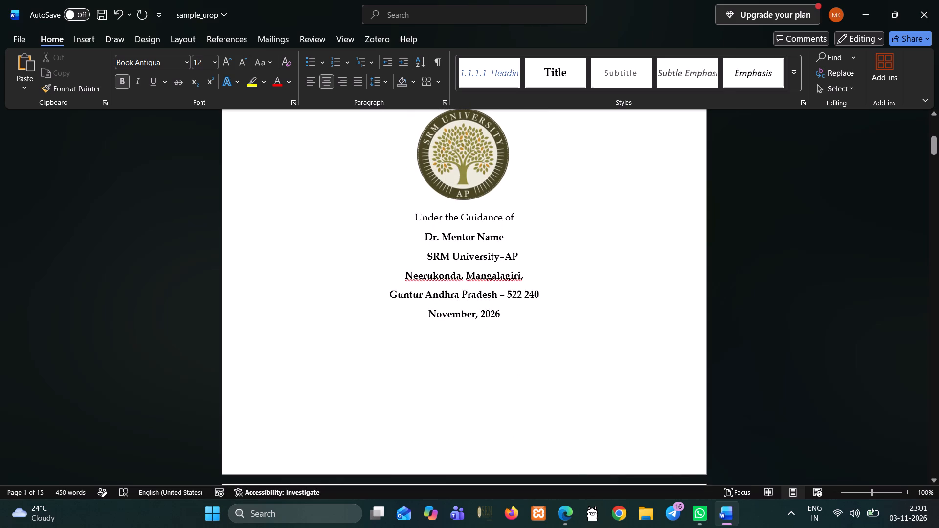
{"action": "left_click_drag", "start_coordinate": [505, 240], "coordinate": [442, 237]}
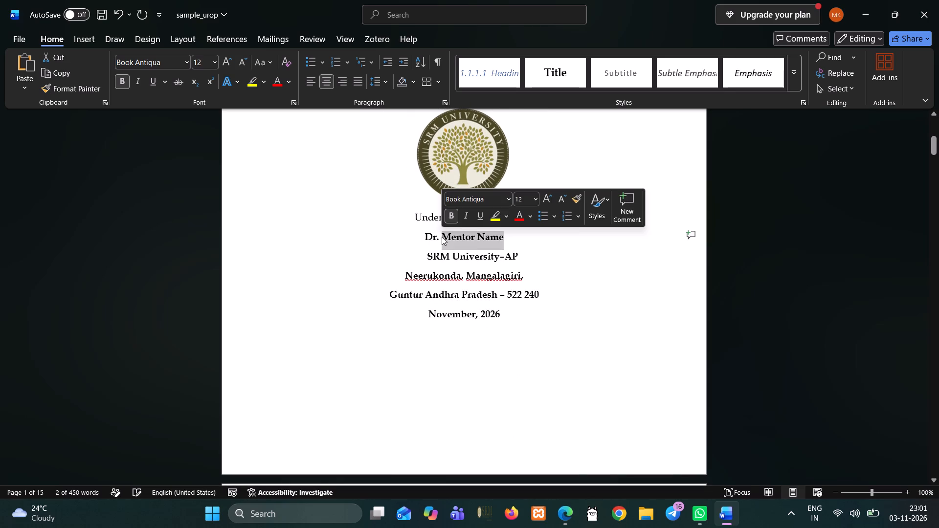
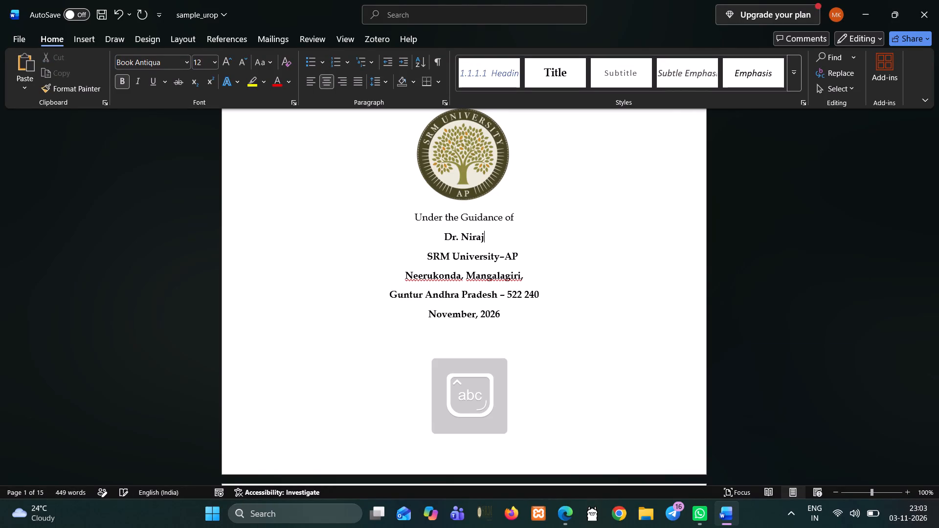
Complete the mentor's name on the cover page, below "Under the Guidance of", by adding the surname.
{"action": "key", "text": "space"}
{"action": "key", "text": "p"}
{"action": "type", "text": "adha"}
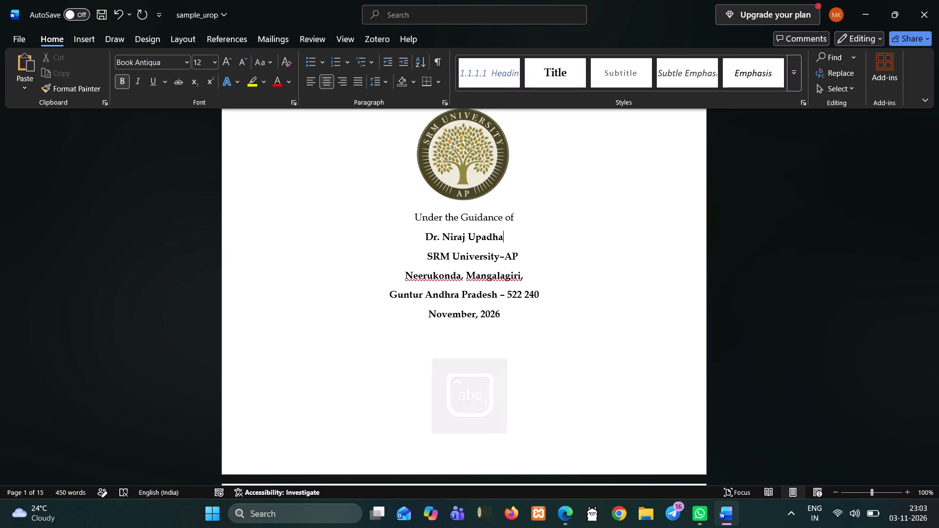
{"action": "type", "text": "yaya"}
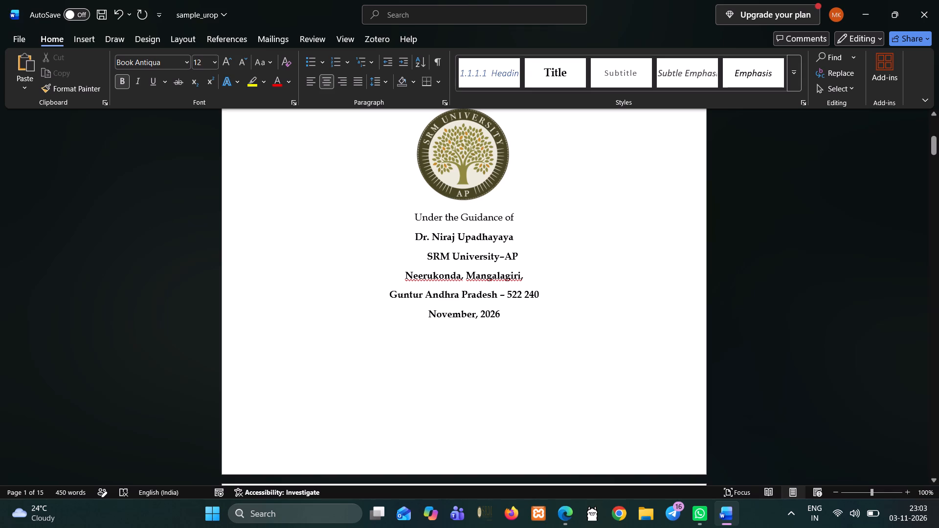
Review the cover page and the pages after it, including the Acknowledgements and Table of Contents pages.
{"action": "scroll", "coordinate": [486, 335], "scroll_direction": "down", "scroll_amount": 3}
{"action": "scroll", "coordinate": [486, 335], "scroll_direction": "up", "scroll_amount": 5}
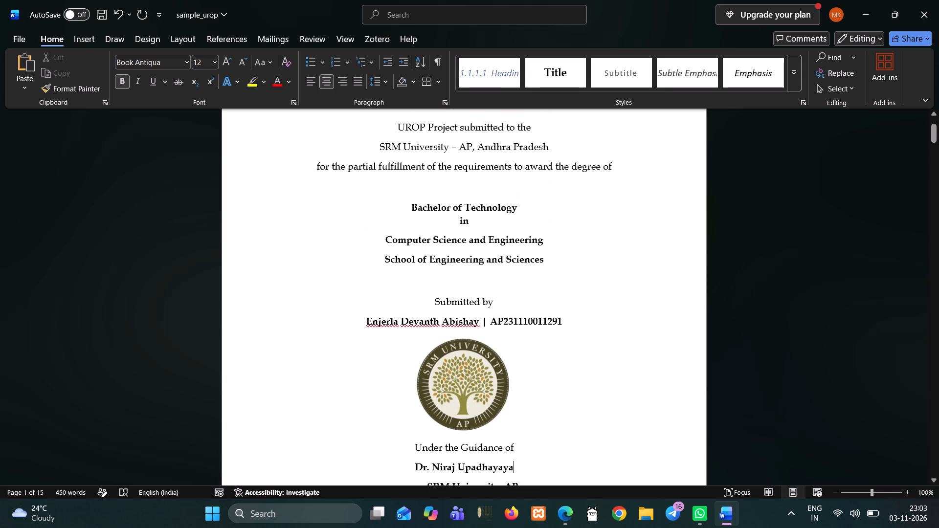
{"action": "scroll", "coordinate": [486, 335], "scroll_direction": "down", "scroll_amount": 6}
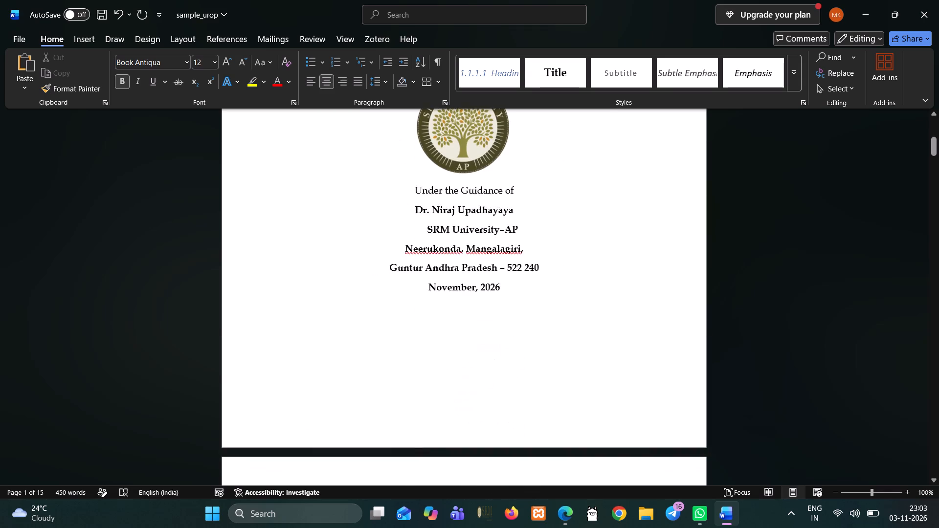
{"action": "scroll", "coordinate": [486, 335], "scroll_direction": "down", "scroll_amount": 8}
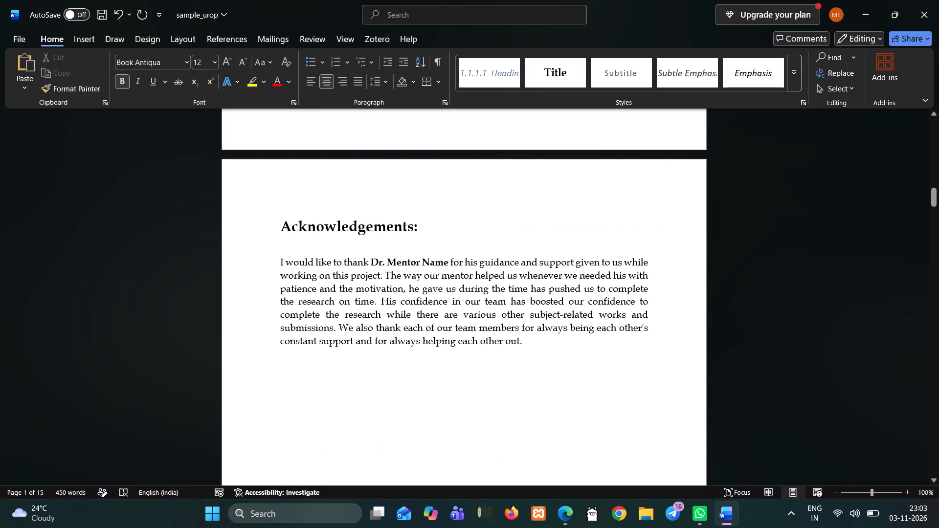
{"action": "scroll", "coordinate": [486, 335], "scroll_direction": "down", "scroll_amount": 1, "text": "ctrl"}
{"action": "scroll", "coordinate": [486, 335], "scroll_direction": "up", "scroll_amount": 2}
{"action": "scroll", "coordinate": [486, 335], "scroll_direction": "down", "scroll_amount": 2}
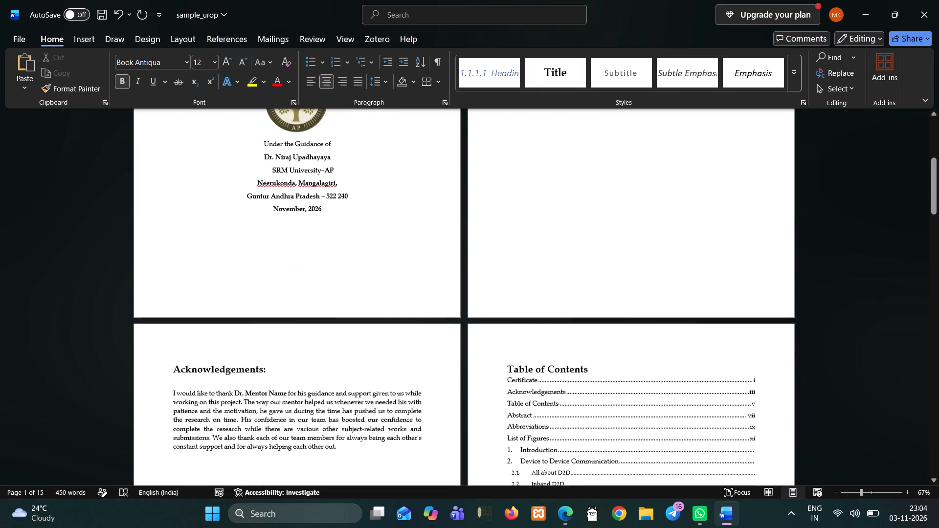
{"action": "scroll", "coordinate": [486, 335], "scroll_direction": "down", "scroll_amount": 5}
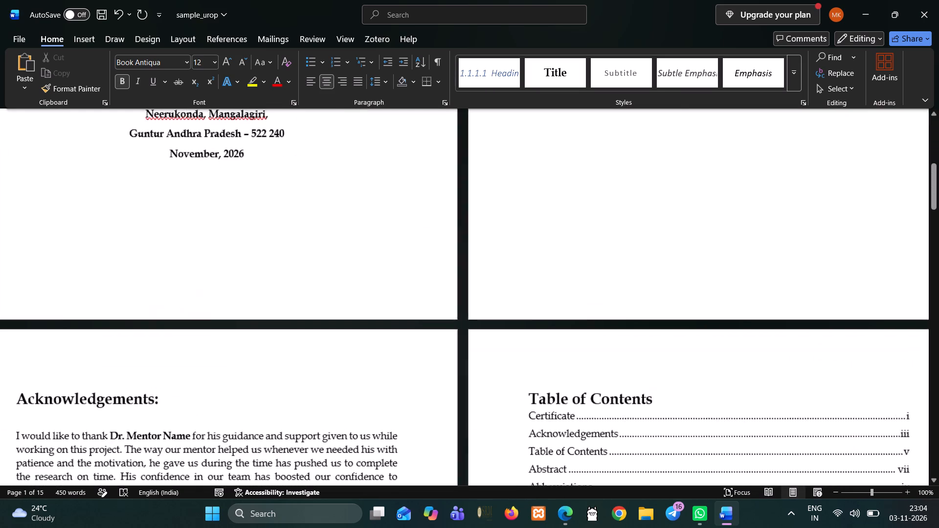
{"action": "scroll", "coordinate": [486, 335], "scroll_direction": "up", "scroll_amount": 4}
{"action": "scroll", "coordinate": [486, 335], "scroll_direction": "down", "scroll_amount": 6}
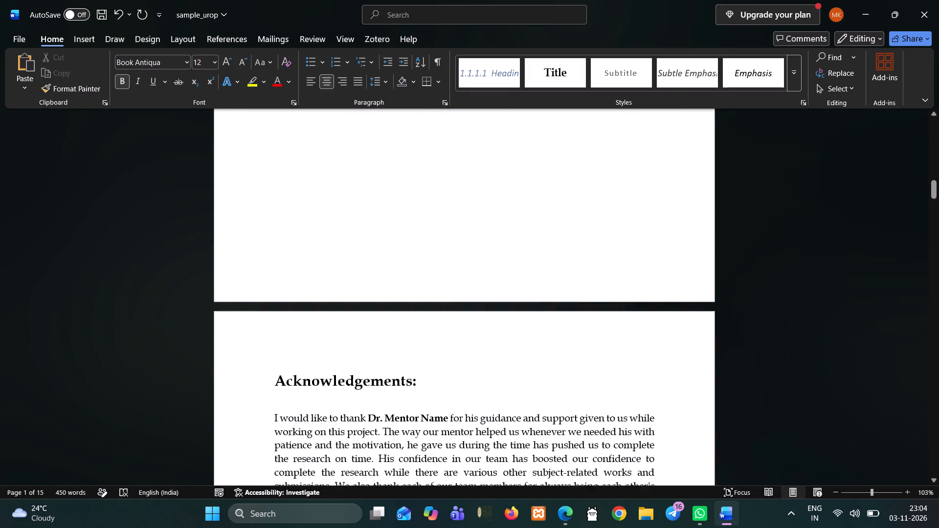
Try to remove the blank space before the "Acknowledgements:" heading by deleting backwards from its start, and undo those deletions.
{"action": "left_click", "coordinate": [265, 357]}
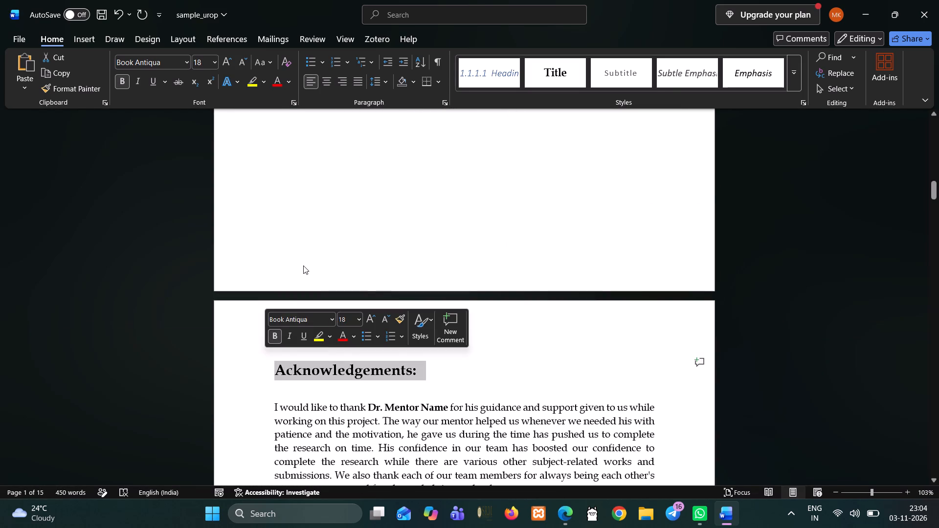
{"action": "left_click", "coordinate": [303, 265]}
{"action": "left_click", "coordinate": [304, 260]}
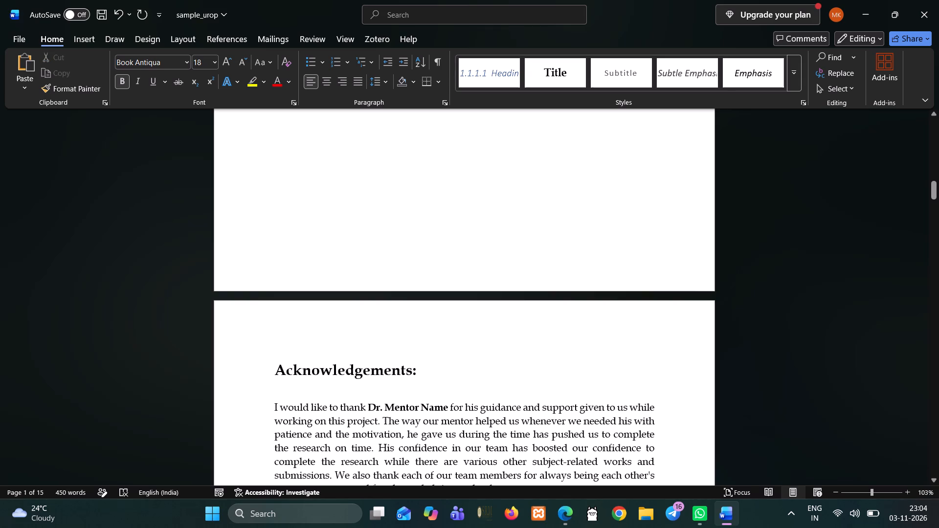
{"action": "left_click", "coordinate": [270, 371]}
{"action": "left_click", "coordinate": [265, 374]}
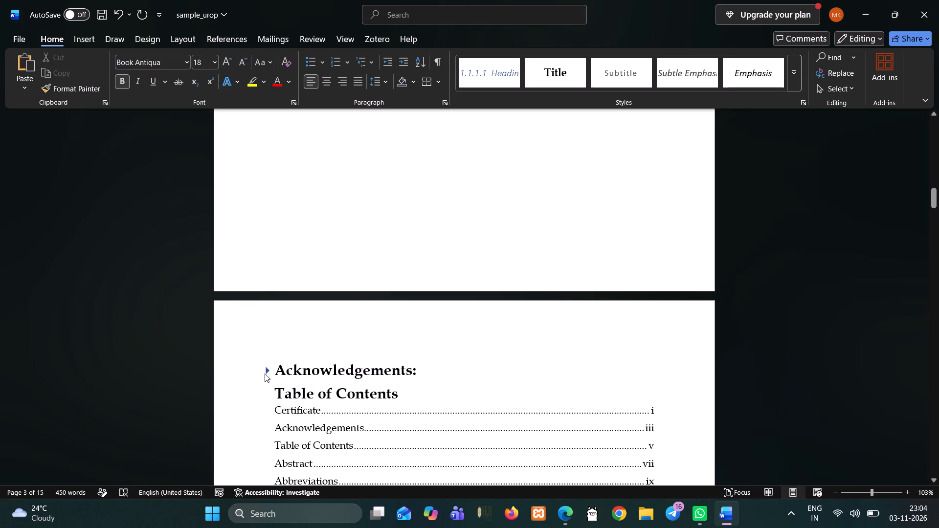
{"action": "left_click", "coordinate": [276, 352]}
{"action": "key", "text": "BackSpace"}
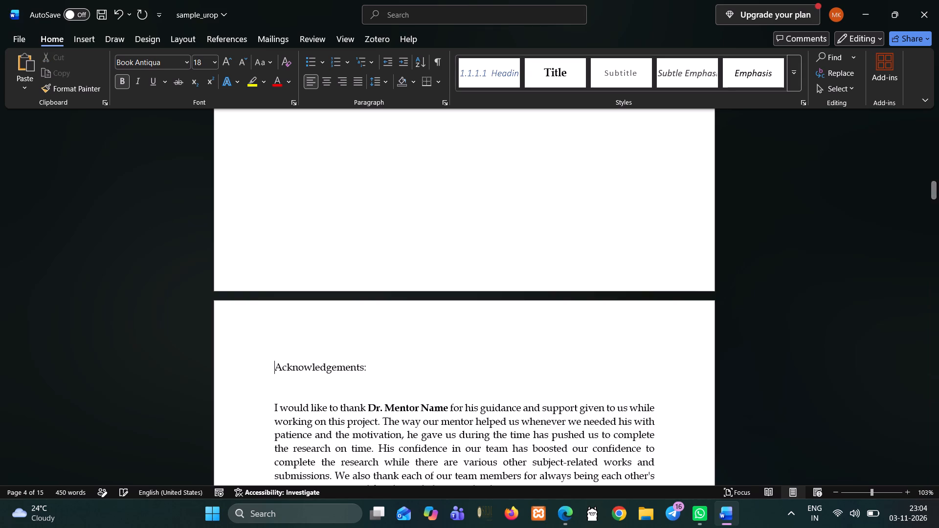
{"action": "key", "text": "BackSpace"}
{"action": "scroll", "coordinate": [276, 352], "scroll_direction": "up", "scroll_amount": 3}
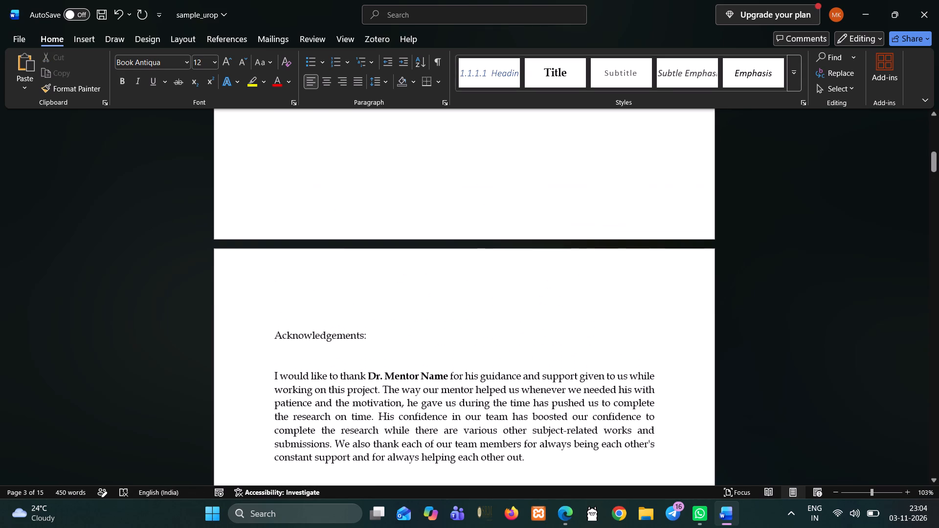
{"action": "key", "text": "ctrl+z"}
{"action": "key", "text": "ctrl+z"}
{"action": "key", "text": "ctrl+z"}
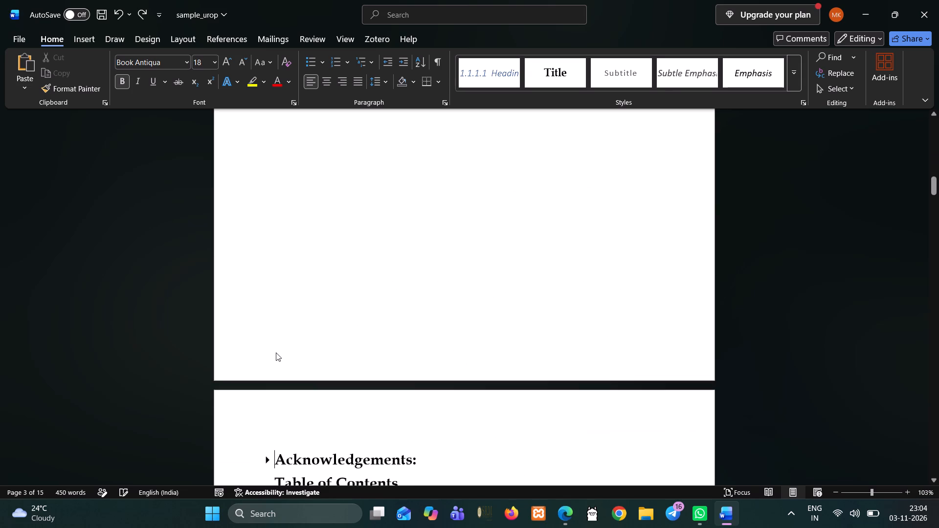
Expand the collapsed Acknowledgements section to show its paragraph.
{"action": "scroll", "coordinate": [276, 352], "scroll_direction": "down", "scroll_amount": 8}
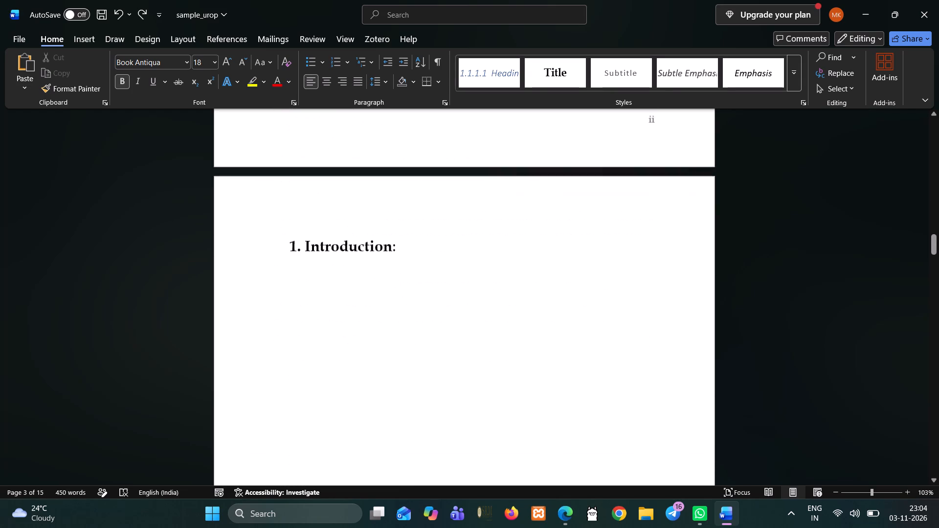
{"action": "scroll", "coordinate": [276, 352], "scroll_direction": "down", "scroll_amount": 1}
{"action": "scroll", "coordinate": [276, 352], "scroll_direction": "up", "scroll_amount": 8}
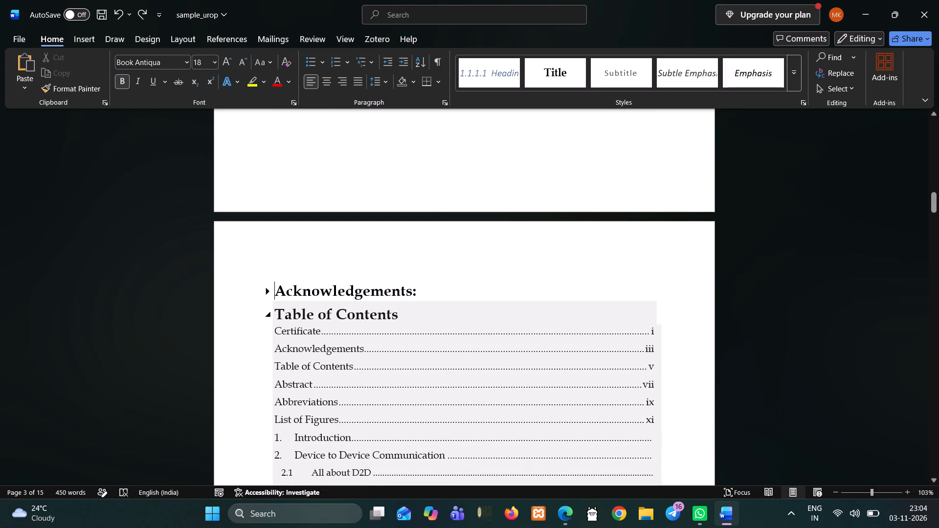
{"action": "left_click", "coordinate": [268, 297]}
{"action": "left_click", "coordinate": [265, 292]}
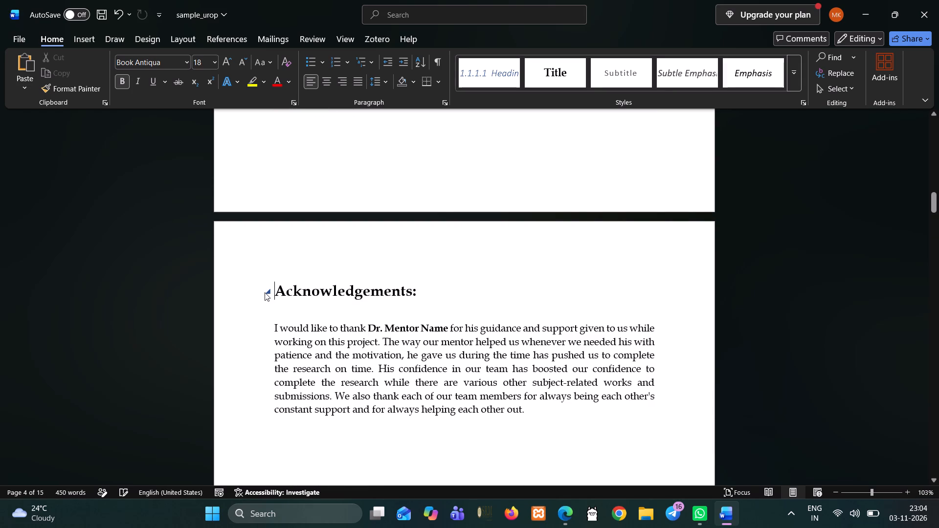
Remove the blank page between the cover page and the Acknowledgements section.
{"action": "scroll", "coordinate": [265, 292], "scroll_direction": "up", "scroll_amount": 2}
{"action": "left_click", "coordinate": [276, 283]}
{"action": "scroll", "coordinate": [276, 283], "scroll_direction": "up", "scroll_amount": 2}
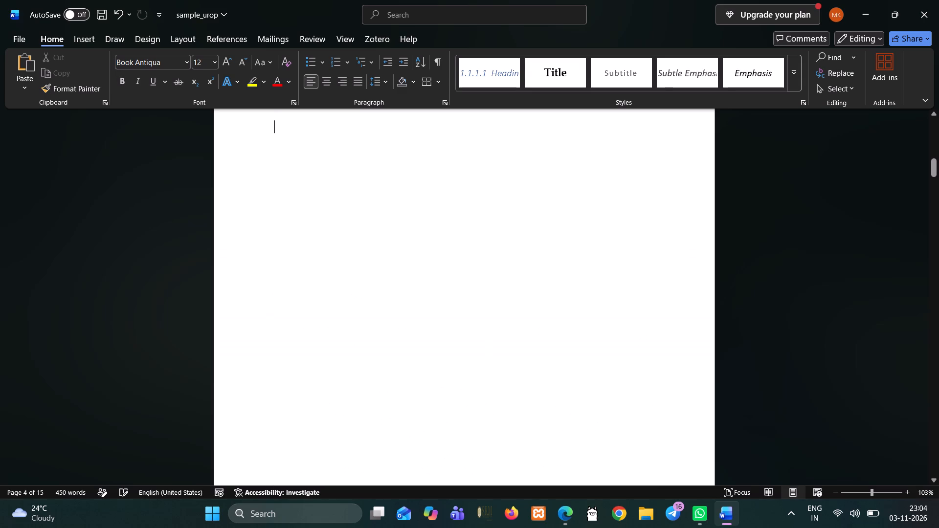
{"action": "left_click", "coordinate": [330, 260]}
{"action": "scroll", "coordinate": [330, 260], "scroll_direction": "up", "scroll_amount": 2}
{"action": "key", "text": "BackSpace"}
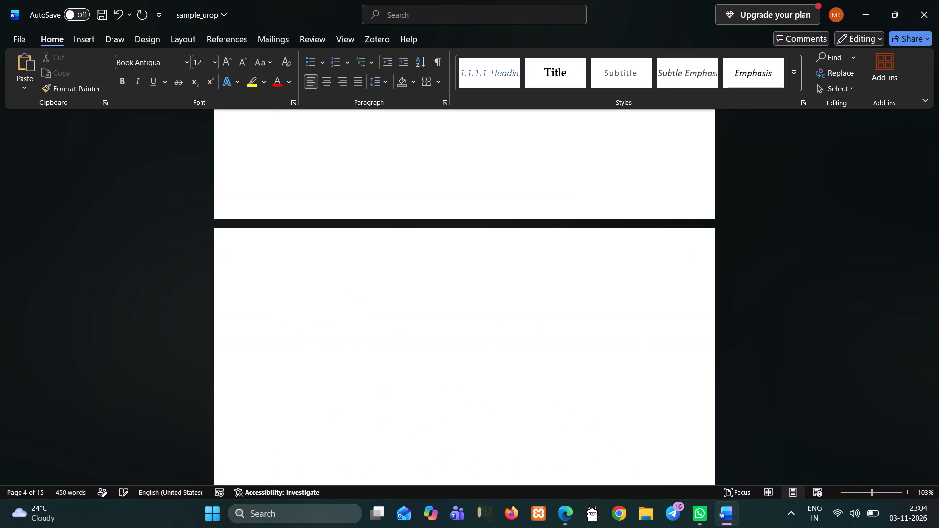
{"action": "key", "text": "BackSpace"}
{"action": "scroll", "coordinate": [330, 260], "scroll_direction": "up", "scroll_amount": 2}
{"action": "scroll", "coordinate": [330, 260], "scroll_direction": "down", "scroll_amount": 3}
{"action": "key", "text": "BackSpace"}
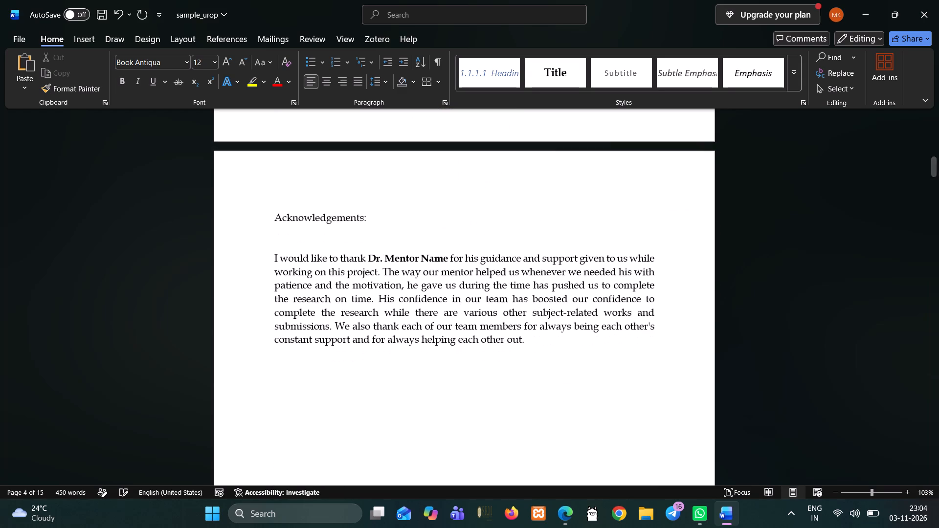
{"action": "scroll", "coordinate": [330, 260], "scroll_direction": "up", "scroll_amount": 1}
{"action": "scroll", "coordinate": [330, 260], "scroll_direction": "down", "scroll_amount": 1}
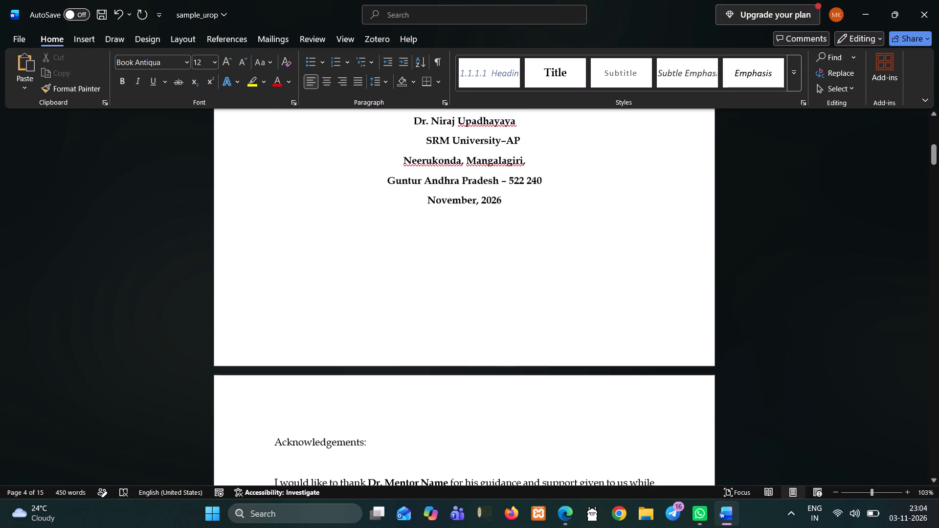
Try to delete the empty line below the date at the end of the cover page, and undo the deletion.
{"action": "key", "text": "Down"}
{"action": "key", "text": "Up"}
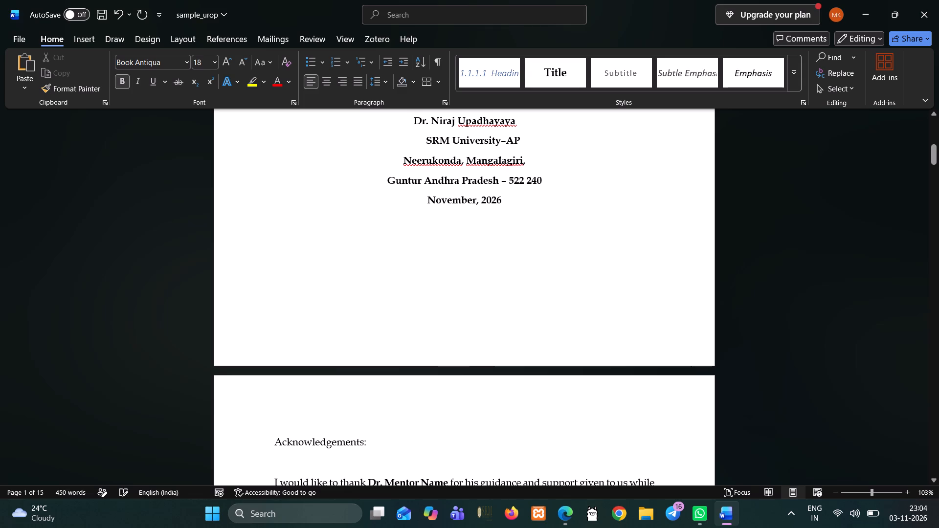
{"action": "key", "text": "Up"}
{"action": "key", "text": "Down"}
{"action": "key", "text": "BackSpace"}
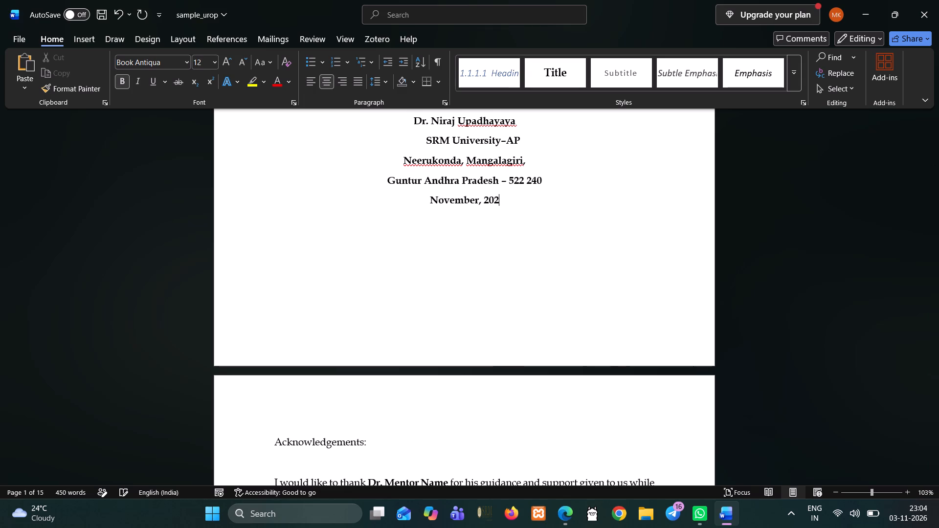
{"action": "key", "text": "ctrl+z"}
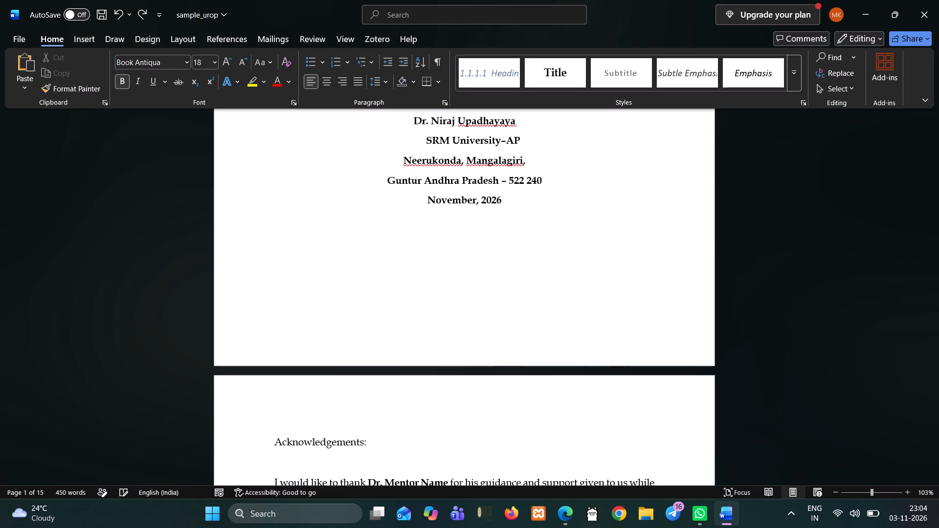
Apply the first-level Heading style to "Acknowledgements:" and remove its indent so it starts at the left margin.
{"action": "scroll", "coordinate": [398, 250], "scroll_direction": "down", "scroll_amount": 1}
{"action": "triple_click", "coordinate": [351, 293]}
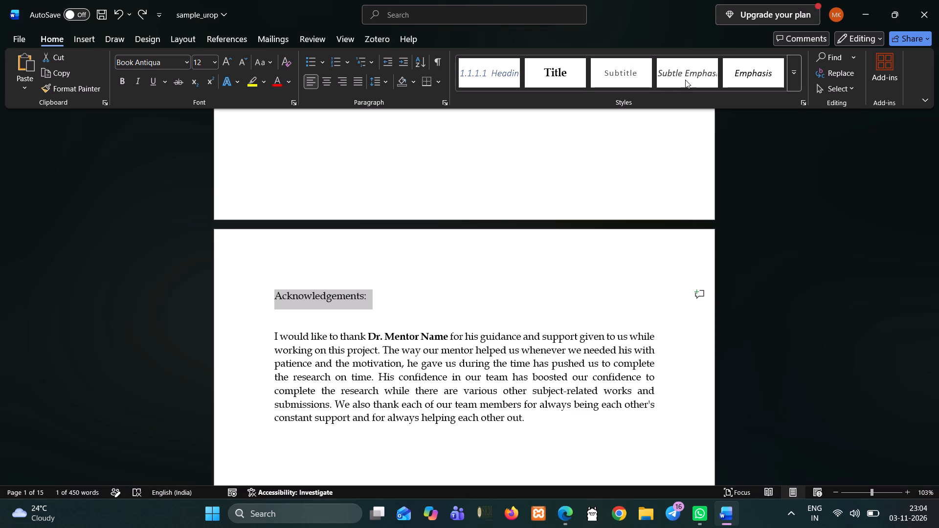
{"action": "scroll", "coordinate": [557, 77], "scroll_direction": "right", "scroll_amount": 3}
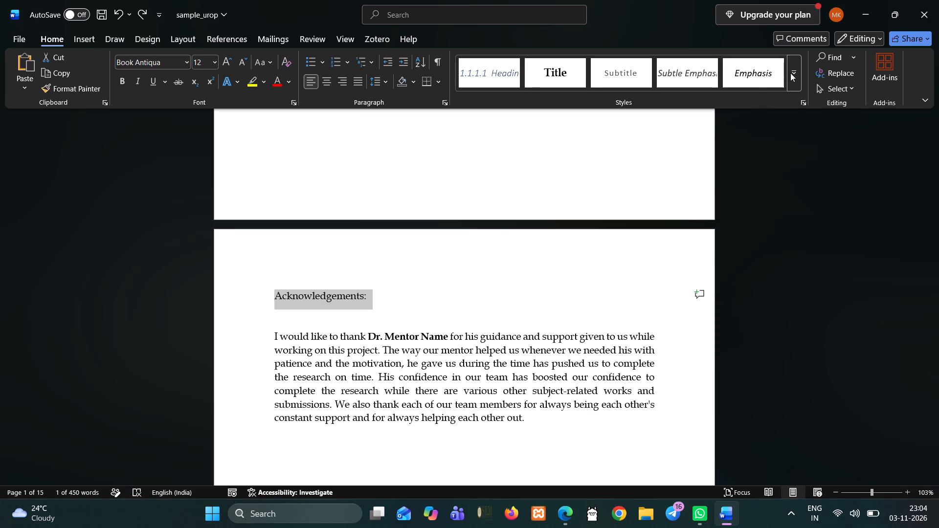
{"action": "left_click", "coordinate": [790, 73]}
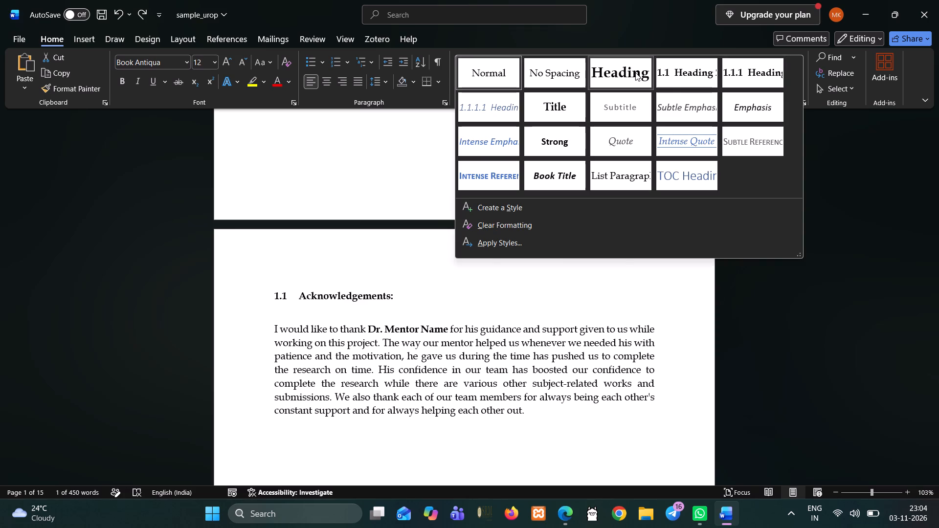
{"action": "left_click", "coordinate": [606, 76]}
{"action": "left_click", "coordinate": [320, 82]}
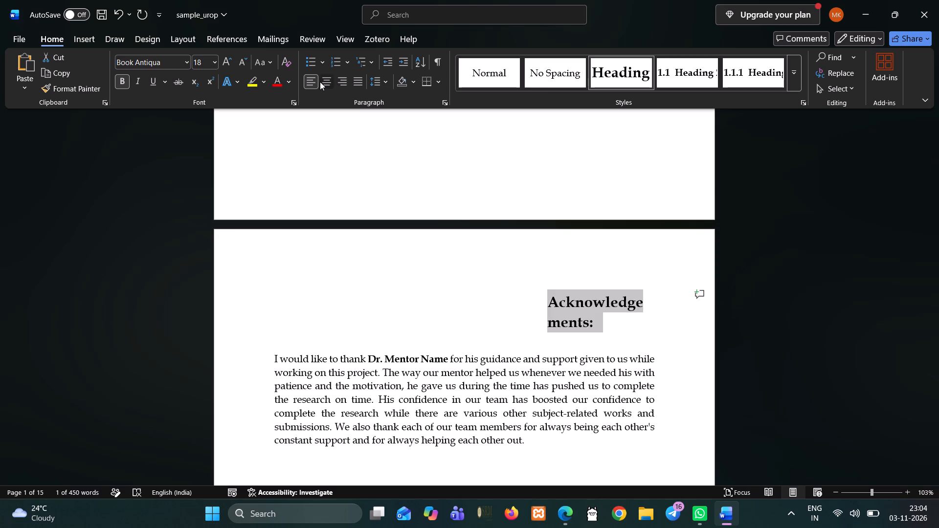
{"action": "left_click", "coordinate": [313, 81]}
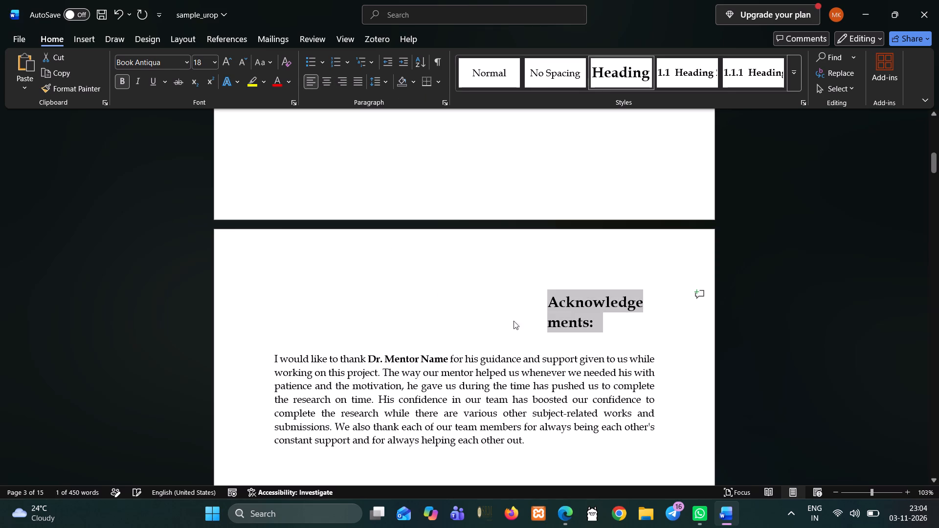
{"action": "left_click", "coordinate": [546, 303]}
{"action": "key", "text": "BackSpace"}
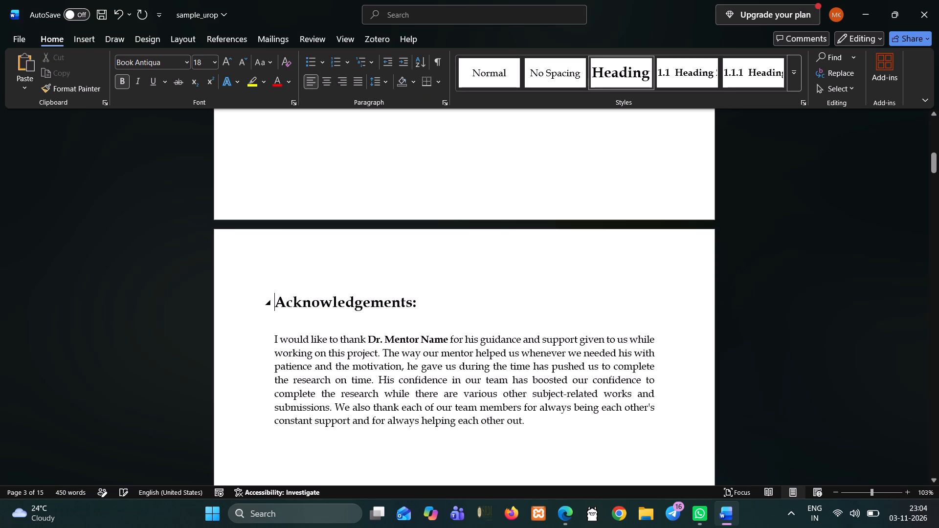
{"action": "left_click", "coordinate": [462, 318]}
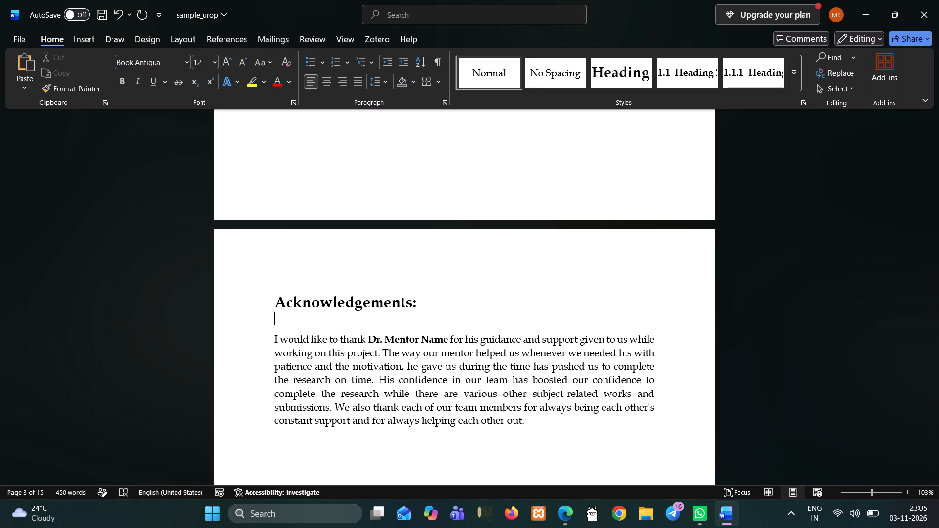
Replace the placeholder "Dr. Mentor Name" in the Acknowledgements paragraph with the mentor's name copied from the cover page.
{"action": "scroll", "coordinate": [462, 318], "scroll_direction": "down", "scroll_amount": 2}
{"action": "scroll", "coordinate": [435, 293], "scroll_direction": "up", "scroll_amount": 1}
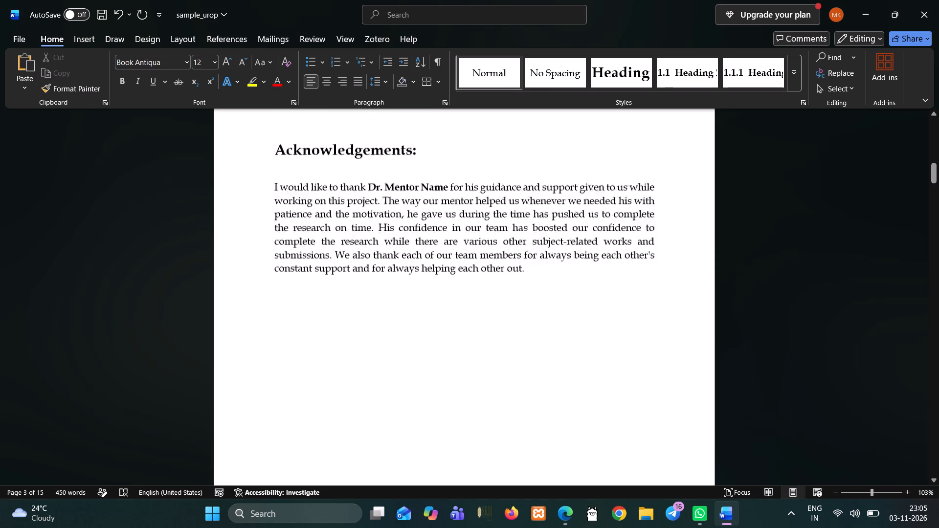
{"action": "scroll", "coordinate": [435, 293], "scroll_direction": "up", "scroll_amount": 3}
{"action": "left_click_drag", "start_coordinate": [522, 169], "coordinate": [441, 169]}
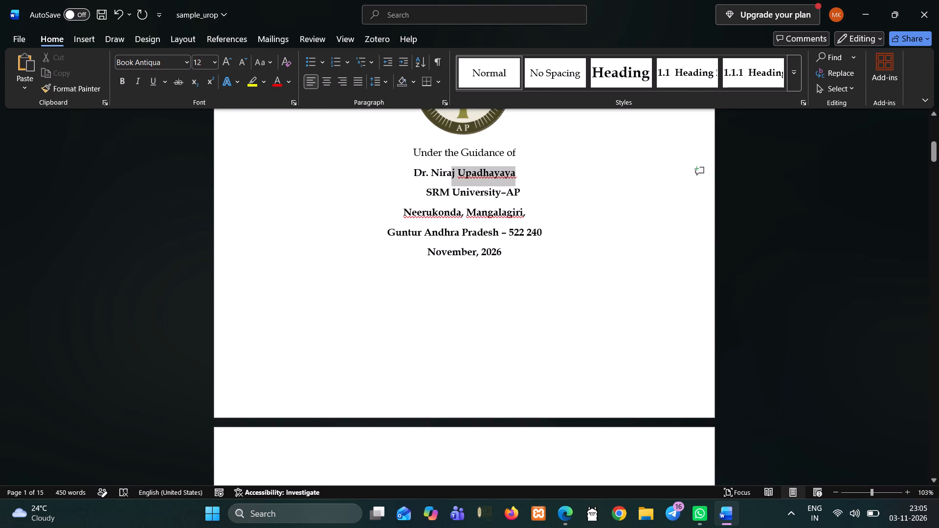
{"action": "left_click_drag", "start_coordinate": [441, 169], "coordinate": [419, 172]}
{"action": "key", "text": "ctrl+c"}
{"action": "scroll", "coordinate": [419, 172], "scroll_direction": "down", "scroll_amount": 4}
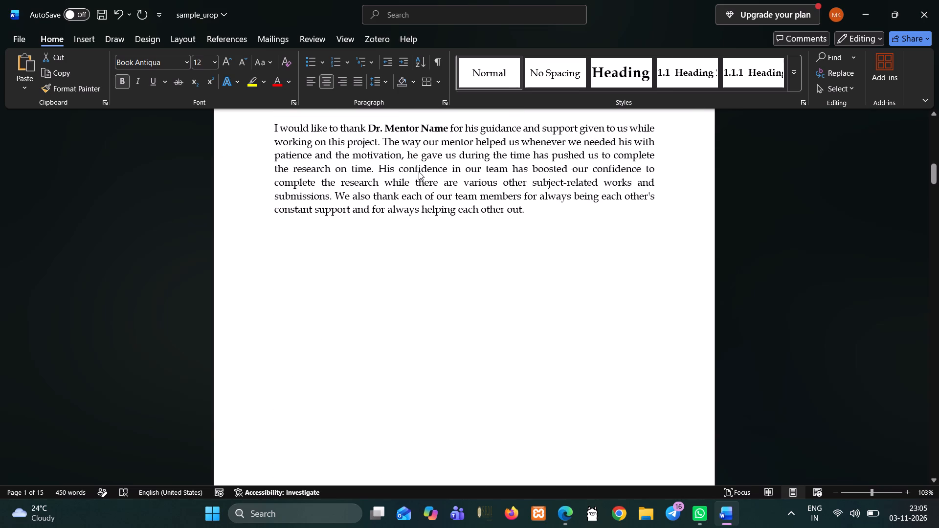
{"action": "left_click_drag", "start_coordinate": [448, 131], "coordinate": [373, 133]}
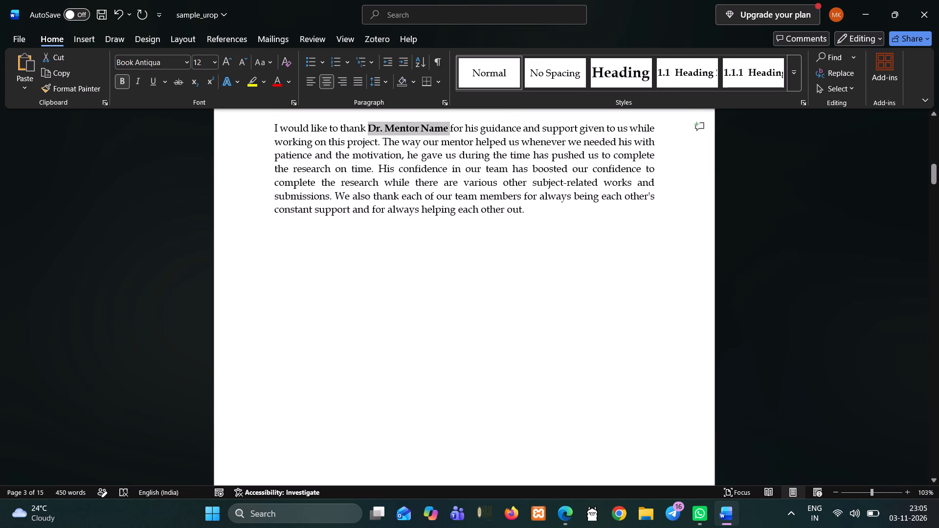
{"action": "left_click_drag", "start_coordinate": [373, 133], "coordinate": [372, 133]}
{"action": "key", "text": "ctrl+v"}
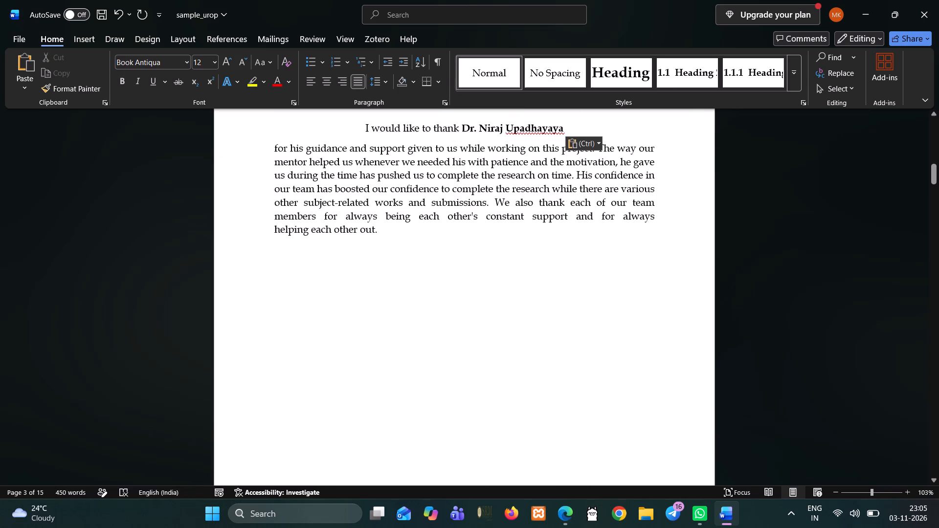
{"action": "scroll", "coordinate": [414, 166], "scroll_direction": "up", "scroll_amount": 2}
{"action": "key", "text": "ctrl+z"}
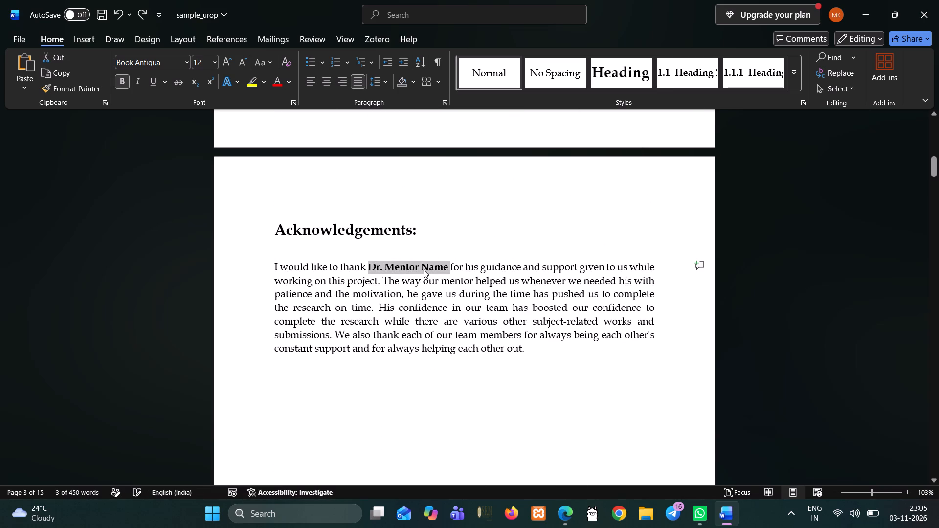
{"action": "key", "text": "BackSpace"}
{"action": "key", "text": "ctrl+v"}
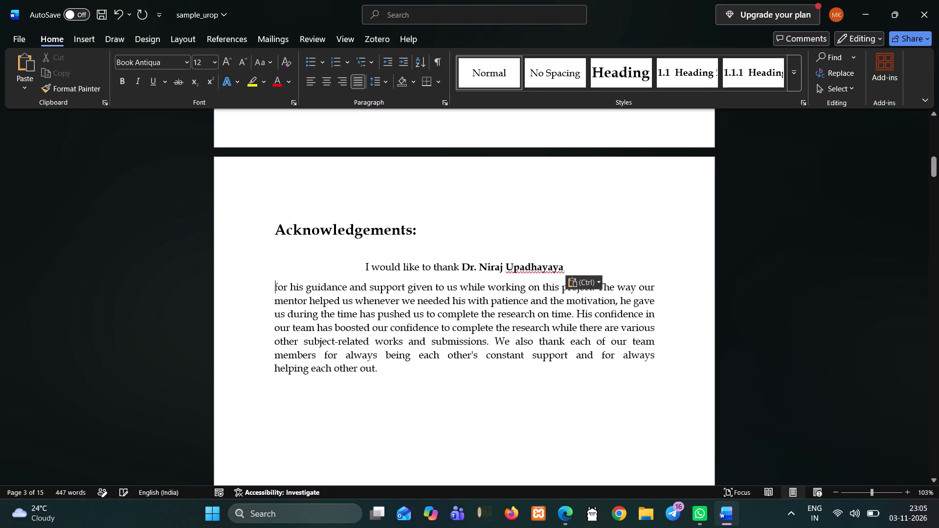
Undo the pasted mentor name and the removal of the placeholder "Dr. Mentor Name" in the Acknowledgements paragraph.
{"action": "left_click", "coordinate": [424, 269], "text": "ctrl"}
{"action": "key", "text": "ctrl+z"}
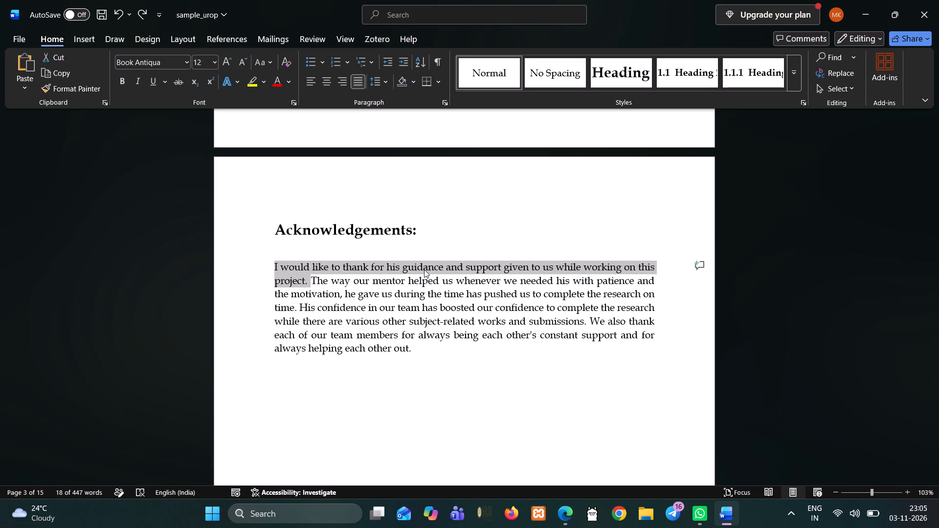
{"action": "key", "text": "ctrl+z"}
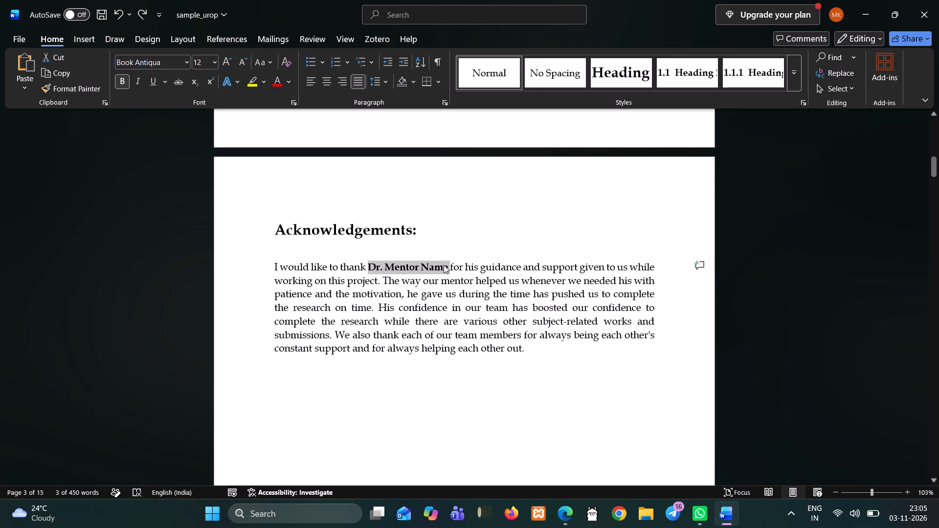
Replace "Mentor Name" after "Dr." in the Acknowledgements paragraph with the mentor's name as spelled on the cover page, keeping it bold and inline.
{"action": "left_click", "coordinate": [444, 265]}
{"action": "key", "text": "Right"}
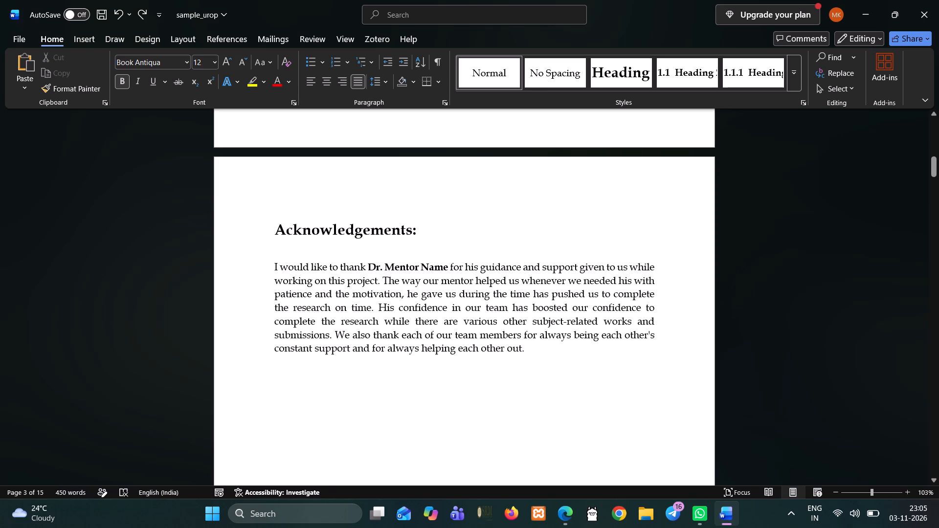
{"action": "key", "text": "BackSpace"}
{"action": "key", "text": "BackSpace"}
{"action": "key", "text": "BackSpace"}
{"action": "key", "text": "BackSpace"}
{"action": "key", "text": "BackSpace"}
{"action": "key", "text": "BackSpace"}
{"action": "key", "text": "BackSpace"}
{"action": "key", "text": "BackSpace"}
{"action": "key", "text": "BackSpace"}
{"action": "key", "text": "BackSpace"}
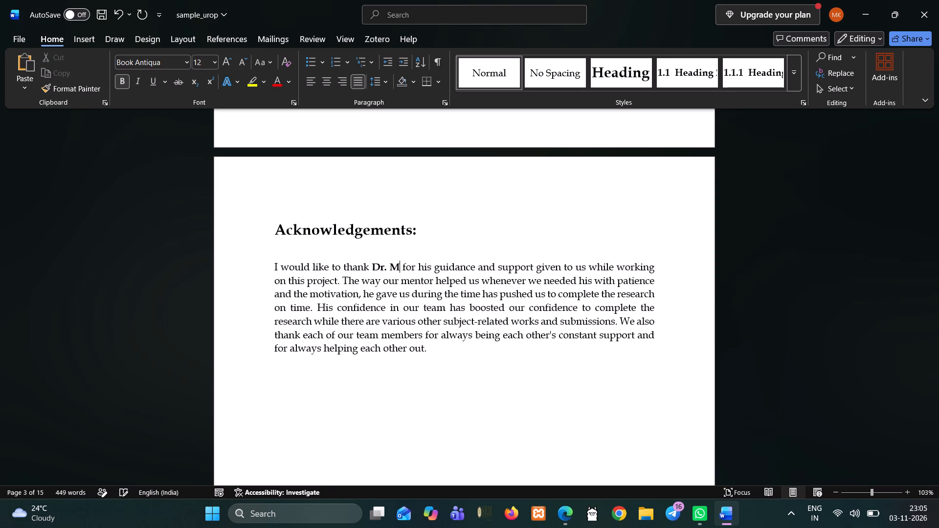
{"action": "key", "text": "BackSpace"}
{"action": "scroll", "coordinate": [447, 265], "scroll_direction": "up", "scroll_amount": 4}
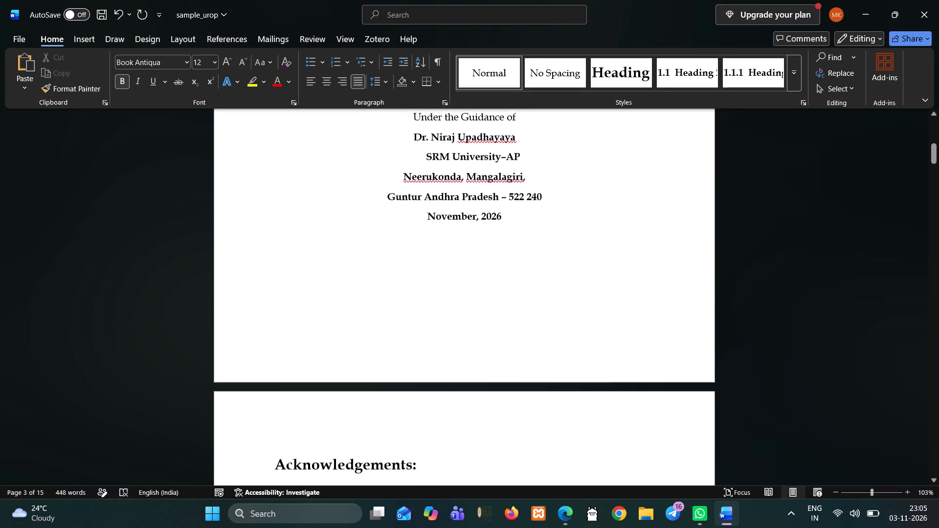
{"action": "scroll", "coordinate": [447, 265], "scroll_direction": "up", "scroll_amount": 1}
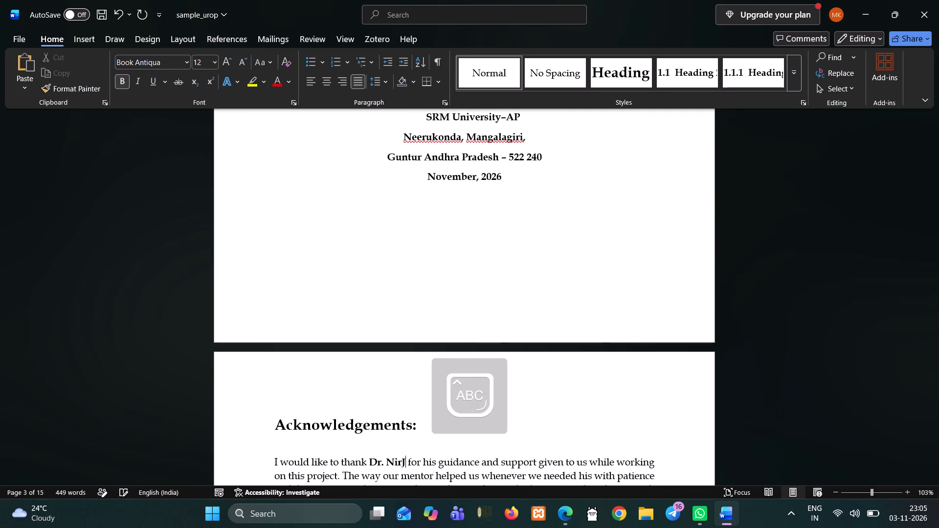
{"action": "key", "text": "BackSpace"}
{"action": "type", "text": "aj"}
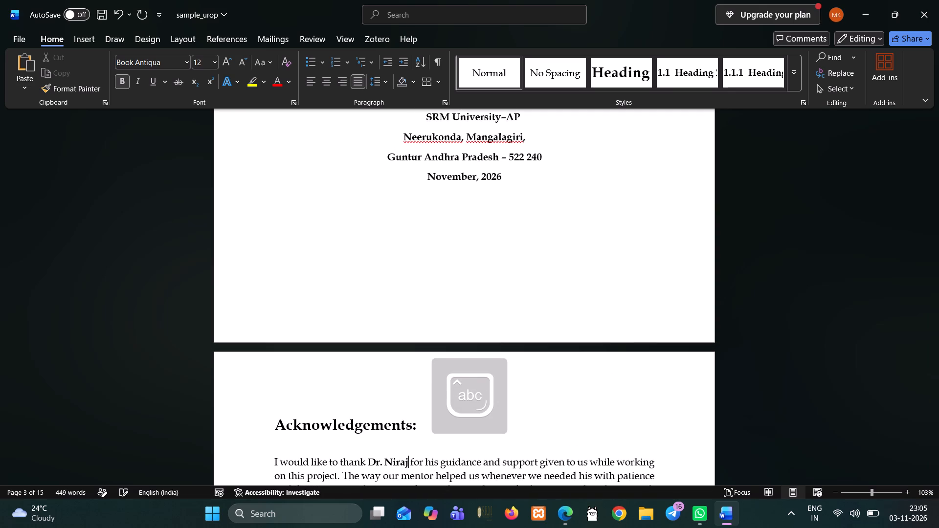
{"action": "scroll", "coordinate": [447, 265], "scroll_direction": "right", "scroll_amount": 1}
{"action": "scroll", "coordinate": [447, 265], "scroll_direction": "up", "scroll_amount": 1}
{"action": "scroll", "coordinate": [447, 265], "scroll_direction": "right", "scroll_amount": 1}
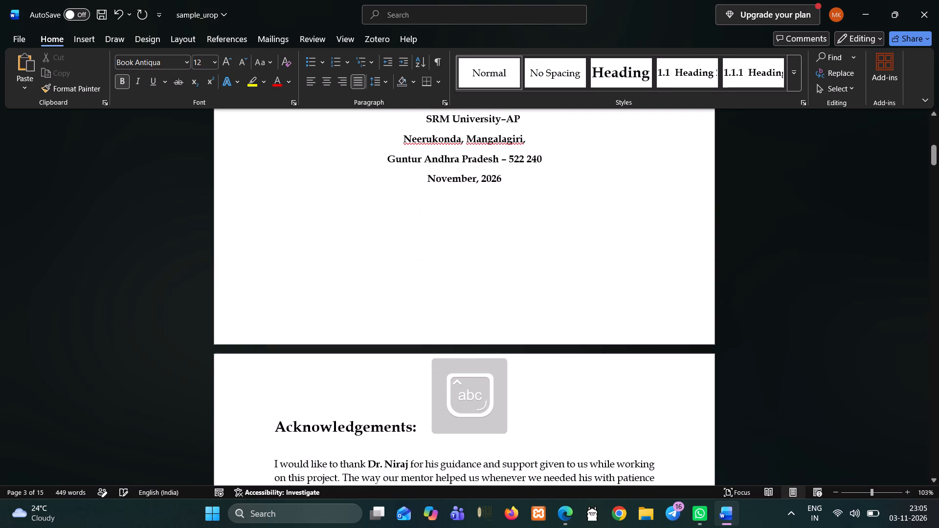
{"action": "scroll", "coordinate": [447, 265], "scroll_direction": "right", "scroll_amount": 1}
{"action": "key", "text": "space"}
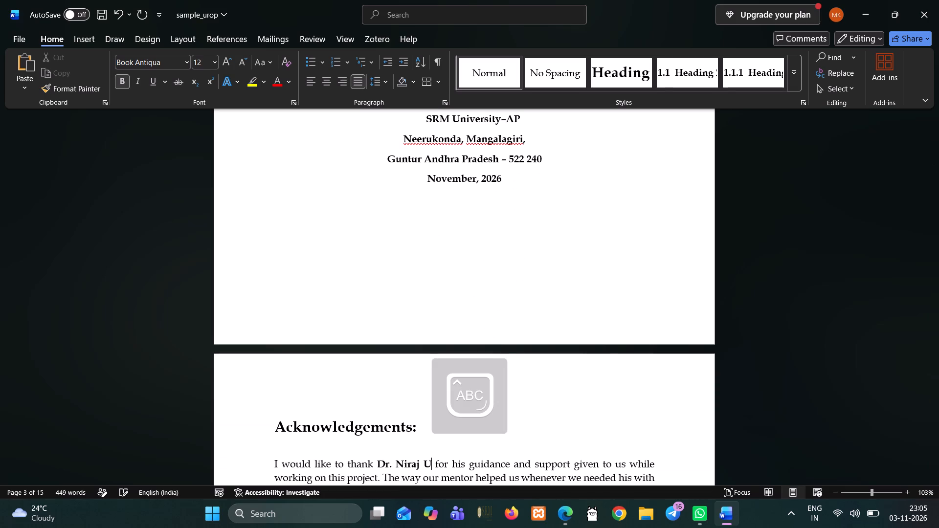
{"action": "scroll", "coordinate": [447, 265], "scroll_direction": "up", "scroll_amount": 1}
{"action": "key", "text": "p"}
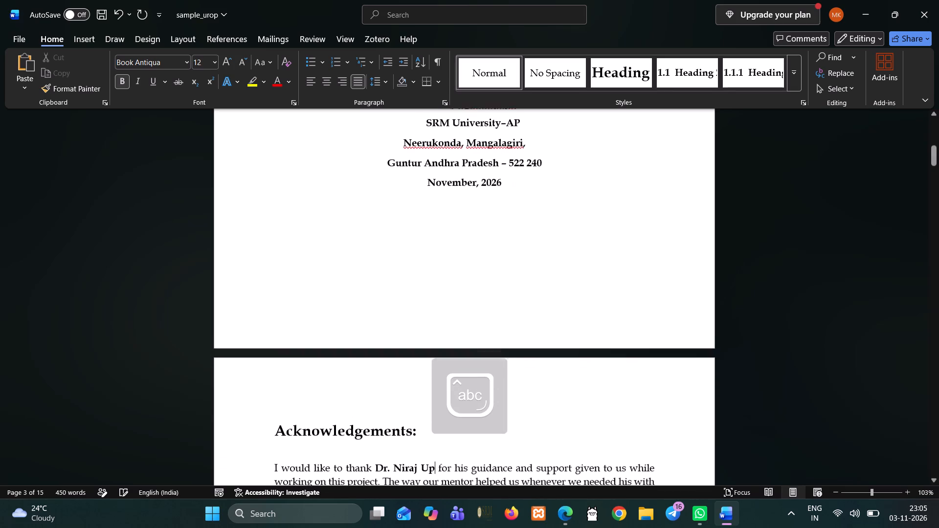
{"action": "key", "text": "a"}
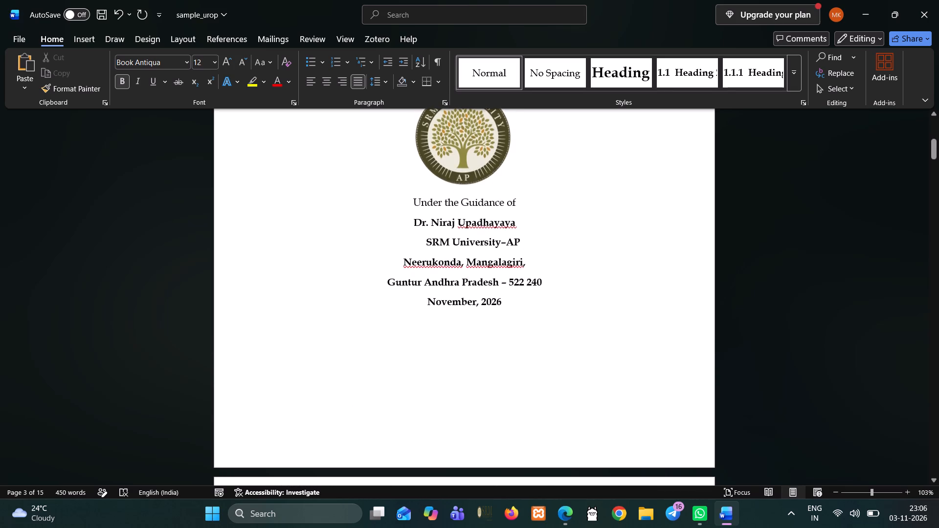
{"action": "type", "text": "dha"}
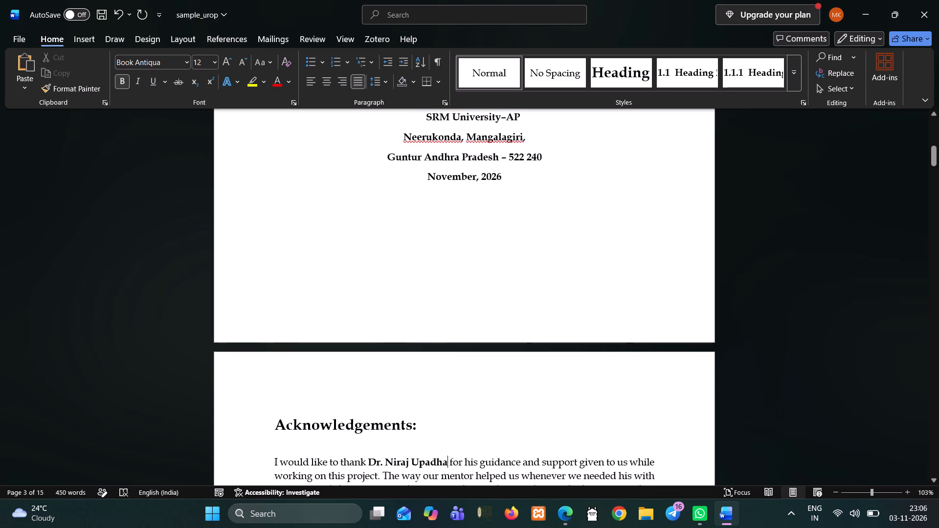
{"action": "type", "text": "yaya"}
{"action": "scroll", "coordinate": [447, 265], "scroll_direction": "down", "scroll_amount": 2}
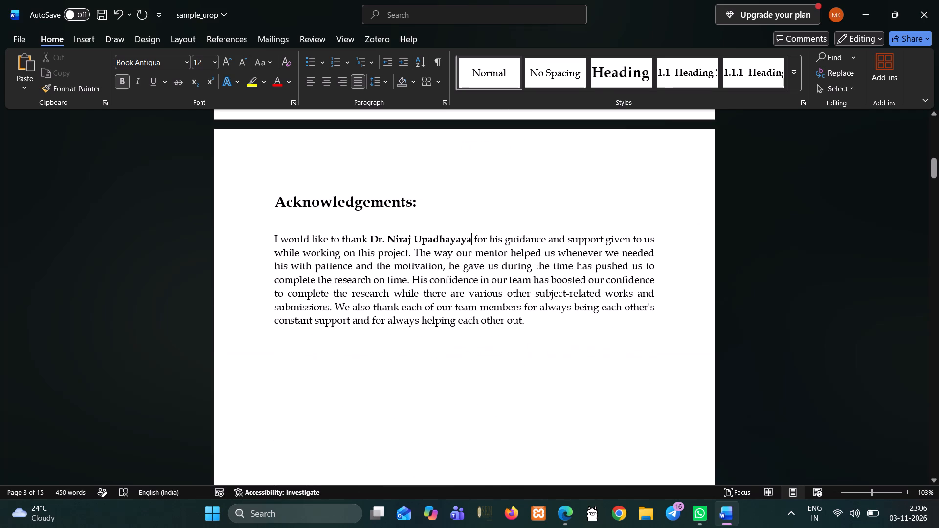
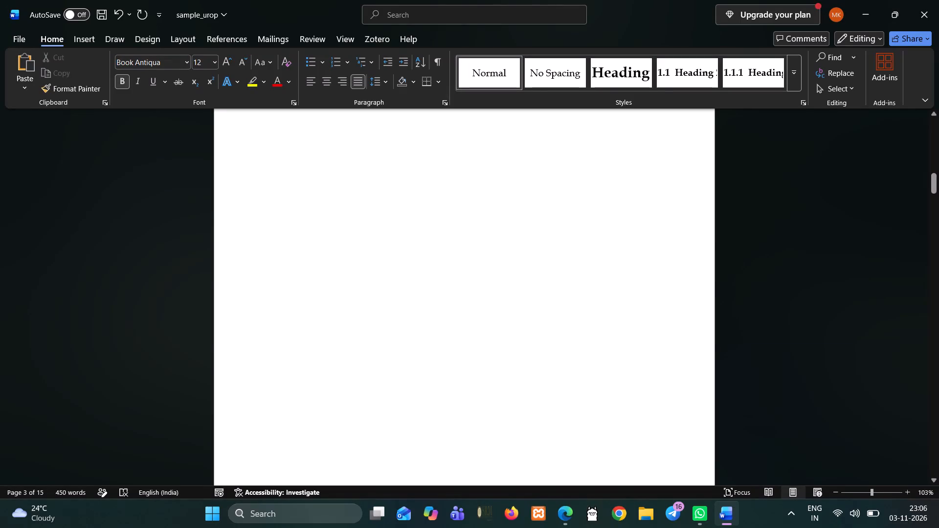
Remove the indent from the "Table of Contents" heading so it starts at the left margin.
{"action": "scroll", "coordinate": [447, 353], "scroll_direction": "down", "scroll_amount": 4}
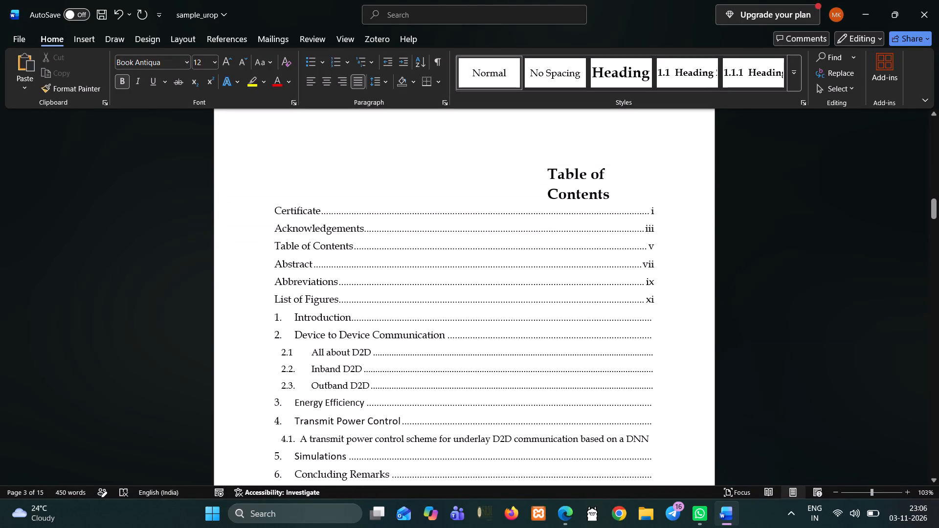
{"action": "left_click", "coordinate": [546, 176]}
{"action": "key", "text": "BackSpace"}
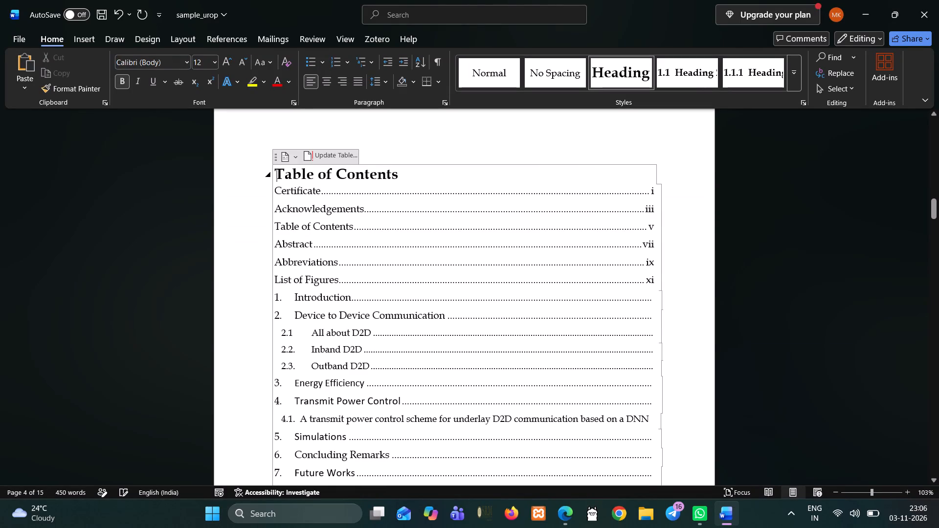
Switch to the PDF report in Edge and copy the full Executive Summary body text, without its heading.
{"action": "scroll", "coordinate": [546, 176], "scroll_direction": "down", "scroll_amount": 8}
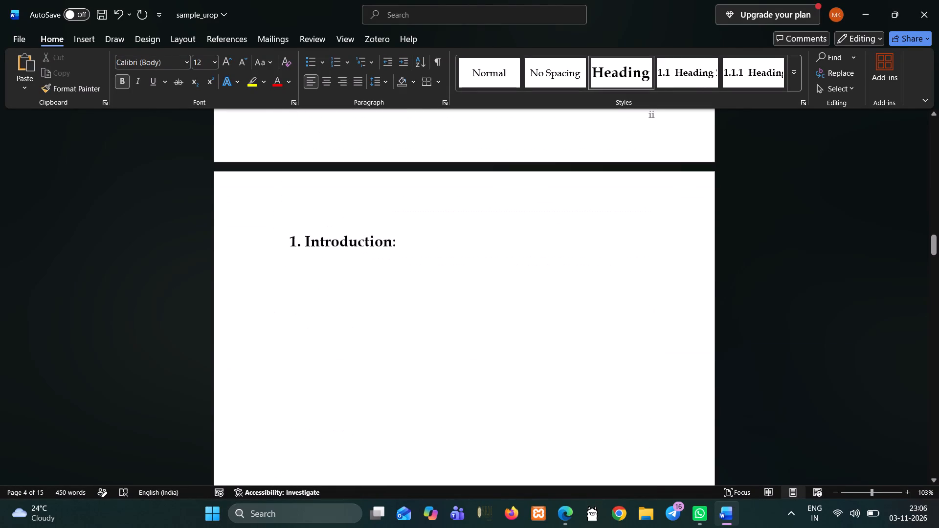
{"action": "scroll", "coordinate": [546, 176], "scroll_direction": "down", "scroll_amount": 5}
{"action": "scroll", "coordinate": [546, 176], "scroll_direction": "up", "scroll_amount": 5}
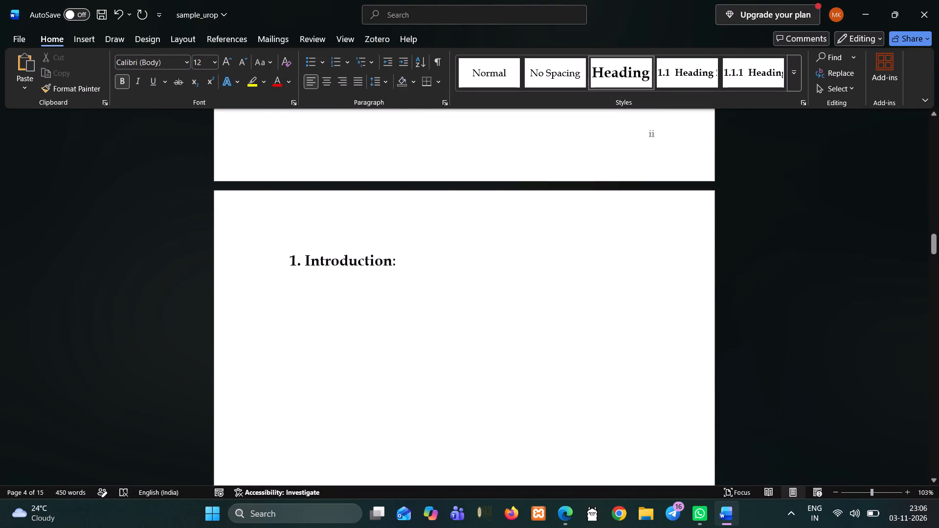
{"action": "scroll", "coordinate": [546, 176], "scroll_direction": "down", "scroll_amount": 1}
{"action": "key", "text": "alt+Tab"}
{"action": "scroll", "coordinate": [379, 281], "scroll_direction": "up", "scroll_amount": 11}
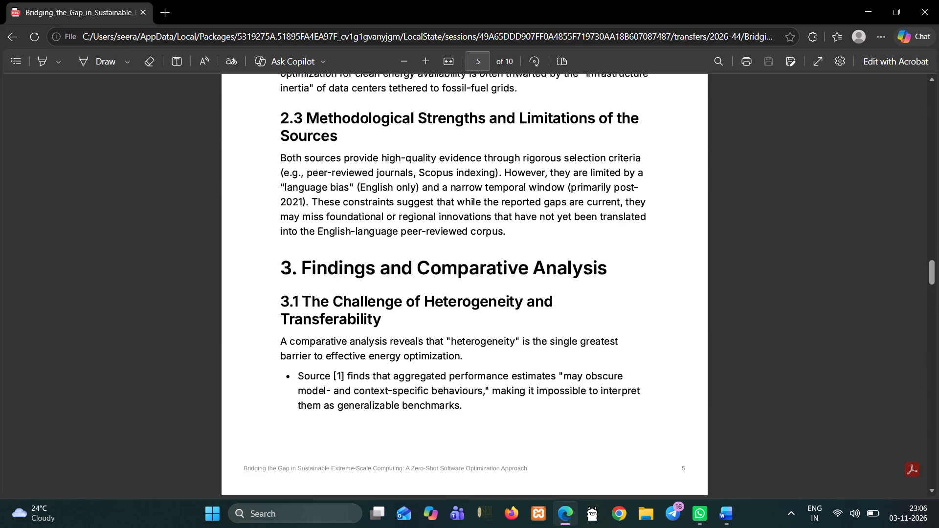
{"action": "scroll", "coordinate": [379, 281], "scroll_direction": "up", "scroll_amount": 12}
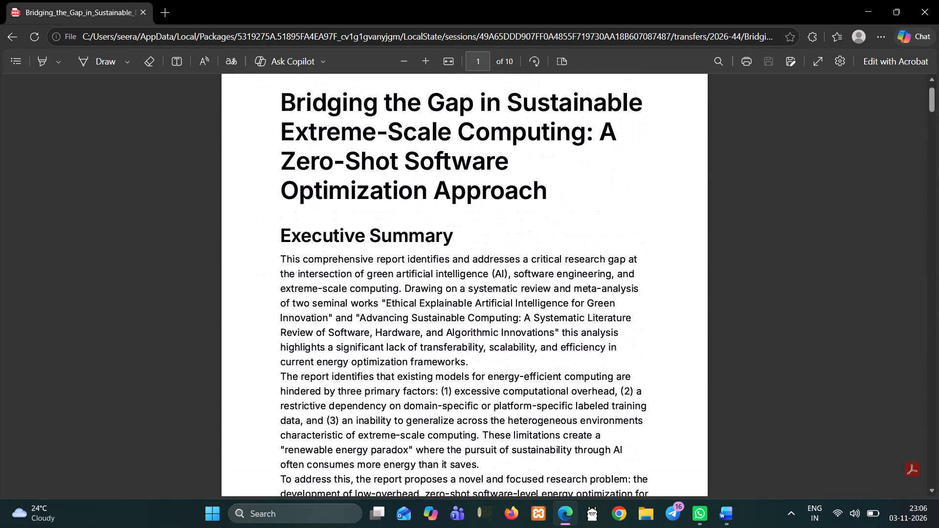
{"action": "scroll", "coordinate": [379, 281], "scroll_direction": "down", "scroll_amount": 6}
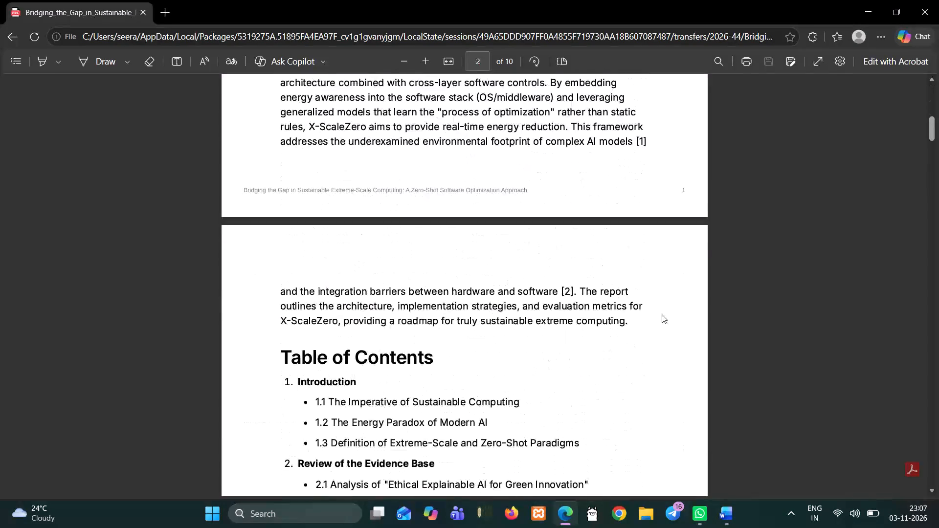
{"action": "left_click_drag", "start_coordinate": [631, 315], "coordinate": [261, 88]}
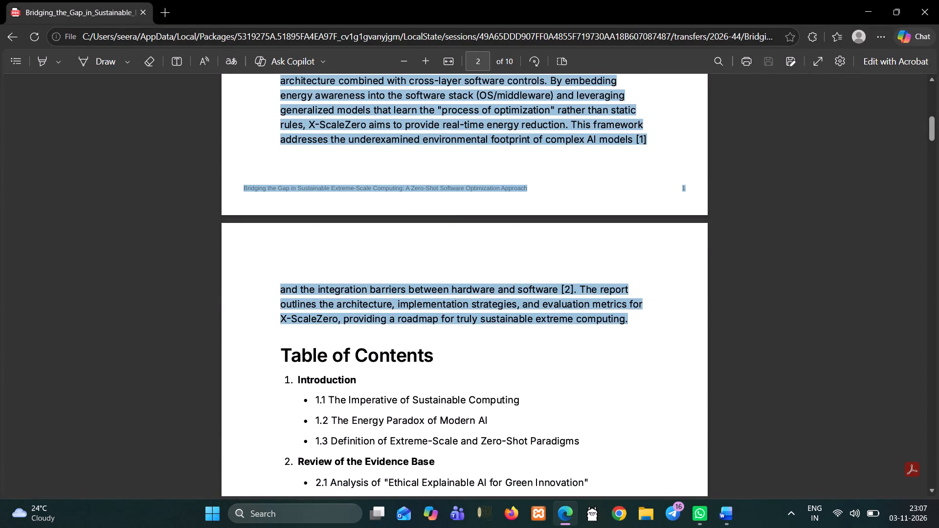
{"action": "left_click_drag", "start_coordinate": [261, 88], "coordinate": [267, 236]}
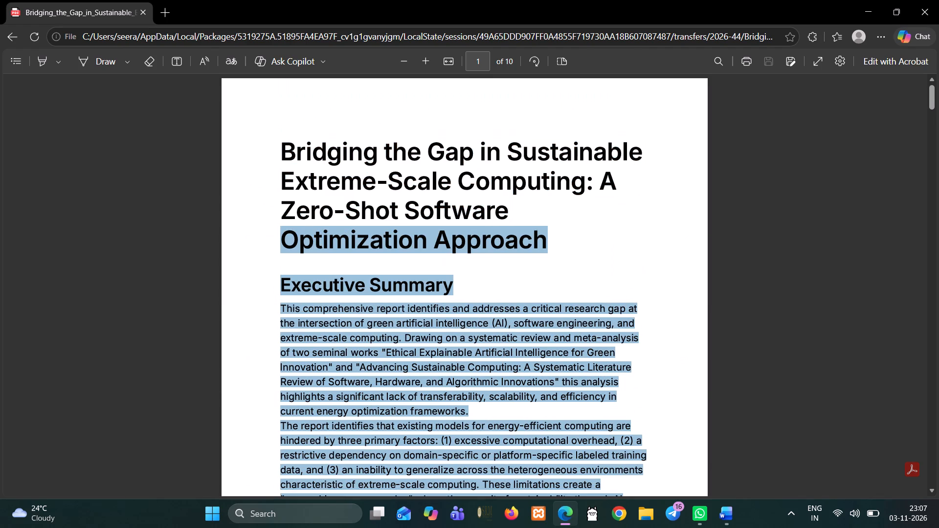
{"action": "left_click_drag", "start_coordinate": [267, 236], "coordinate": [273, 310]}
{"action": "key", "text": "ctrl+c"}
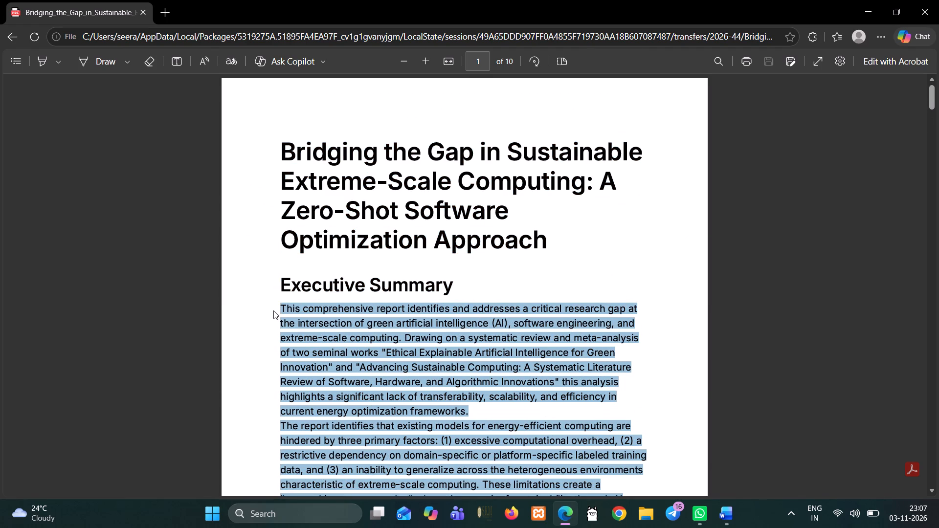
{"action": "key", "text": "ctrl+c"}
Open Notepad and replace the code in the open file with the copied Executive Summary text.
{"action": "left_click", "coordinate": [517, 387]}
{"action": "scroll", "coordinate": [517, 387], "scroll_direction": "down", "scroll_amount": 3}
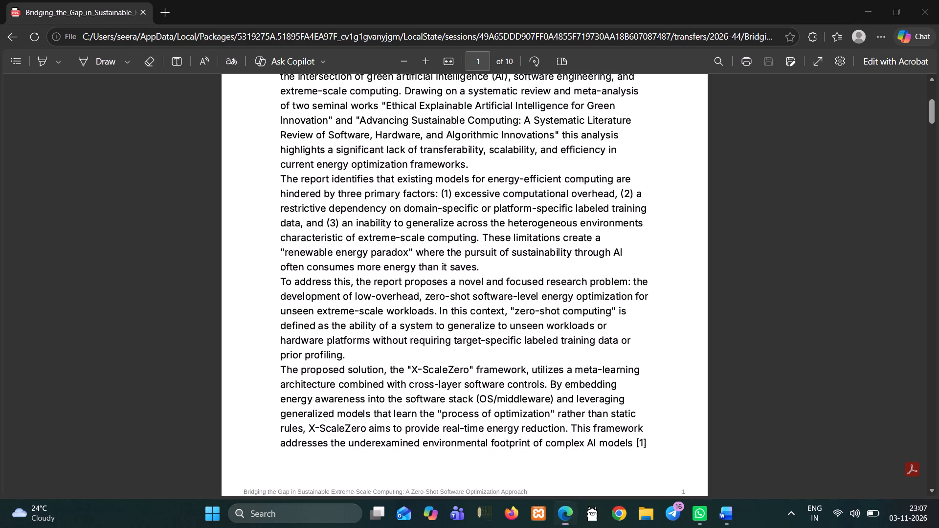
{"action": "key", "text": "n"}
{"action": "key", "text": "Return"}
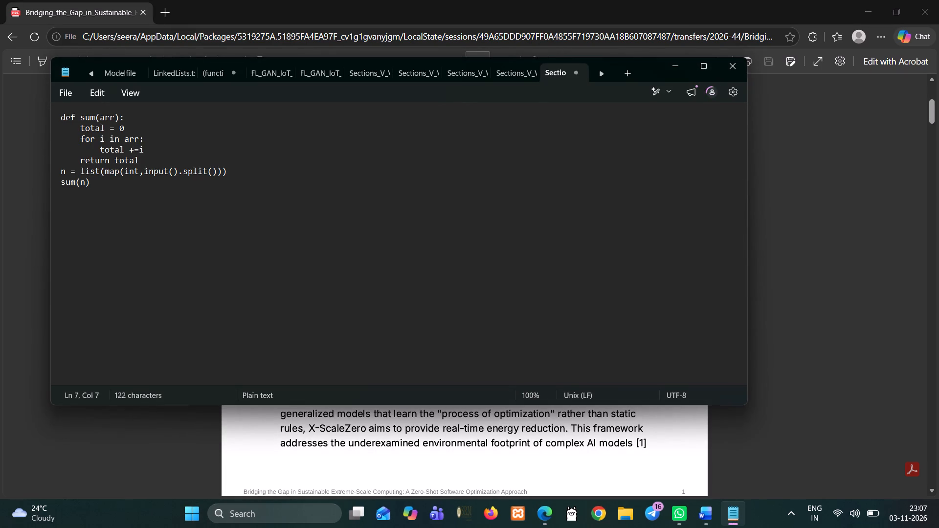
{"action": "left_click", "coordinate": [267, 267]}
{"action": "key", "text": "ctrl+a"}
{"action": "key", "text": "ctrl+v"}
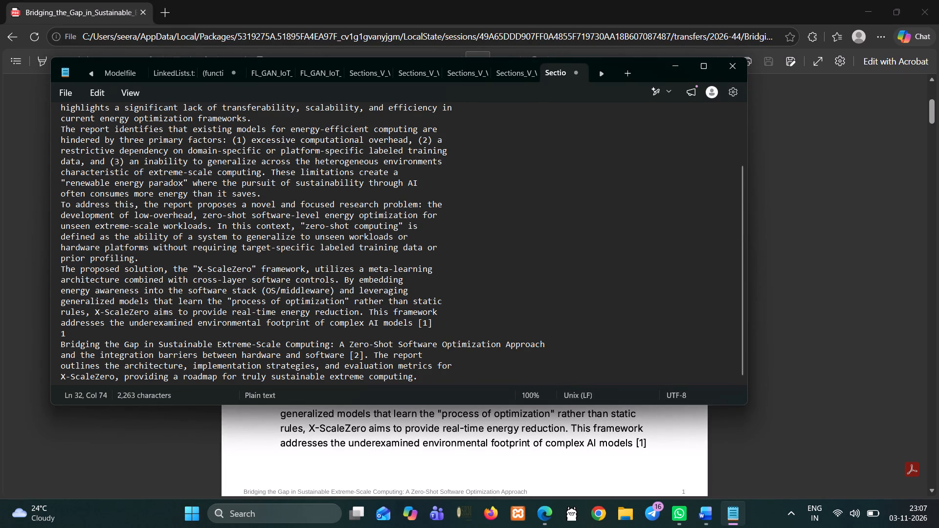
Delete the stray page number "1" and the report-title footer line from the middle of the pasted text.
{"action": "scroll", "coordinate": [267, 267], "scroll_direction": "down", "scroll_amount": 1}
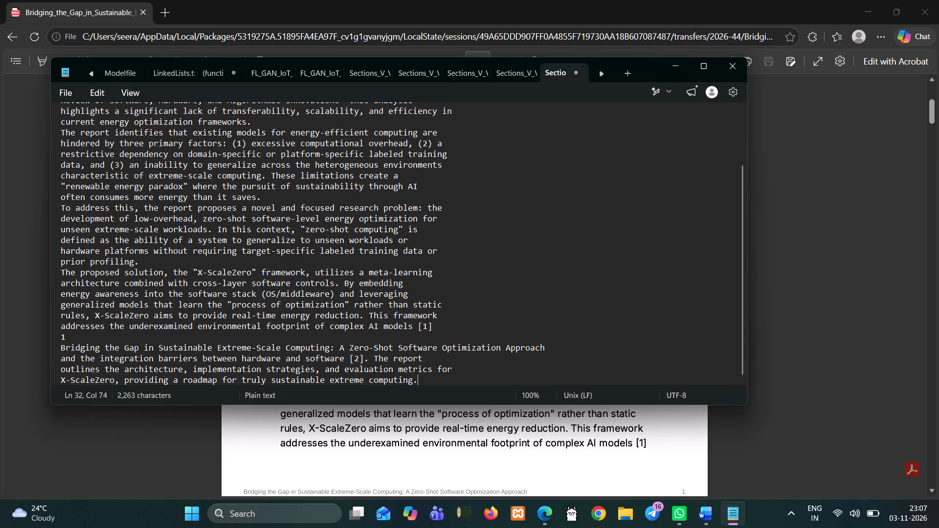
{"action": "left_click_drag", "start_coordinate": [546, 346], "coordinate": [45, 338]}
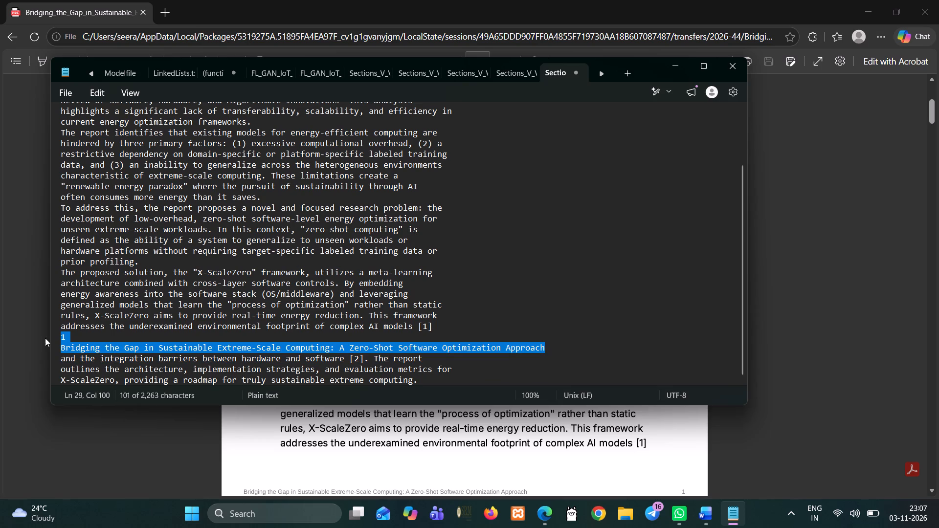
{"action": "key", "text": "BackSpace"}
{"action": "key", "text": "BackSpace"}
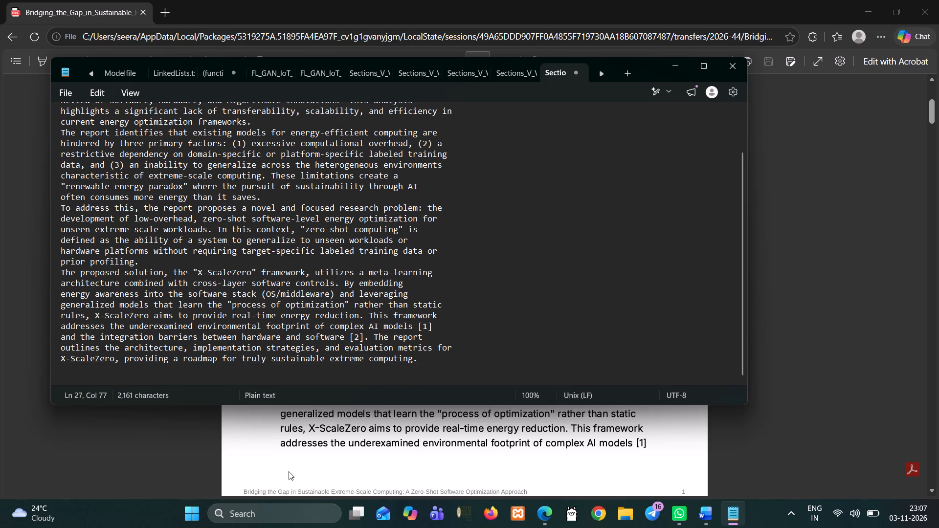
Check the page break in the PDF's Executive Summary, and copy all the cleaned text from Notepad.
{"action": "left_click", "coordinate": [289, 470]}
{"action": "scroll", "coordinate": [345, 423], "scroll_direction": "down", "scroll_amount": 2}
{"action": "scroll", "coordinate": [345, 423], "scroll_direction": "up", "scroll_amount": 1}
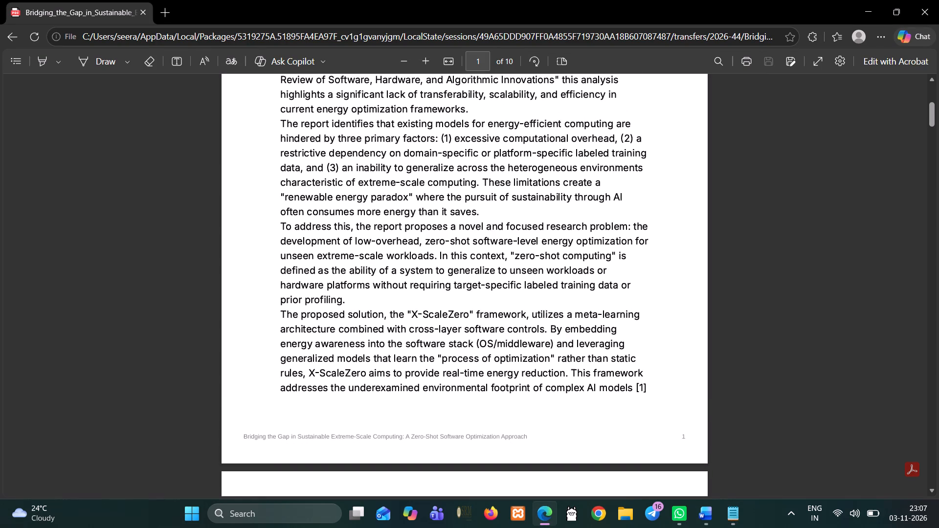
{"action": "key", "text": "alt+Tab"}
{"action": "left_click", "coordinate": [270, 364]}
{"action": "key", "text": "ctrl+a"}
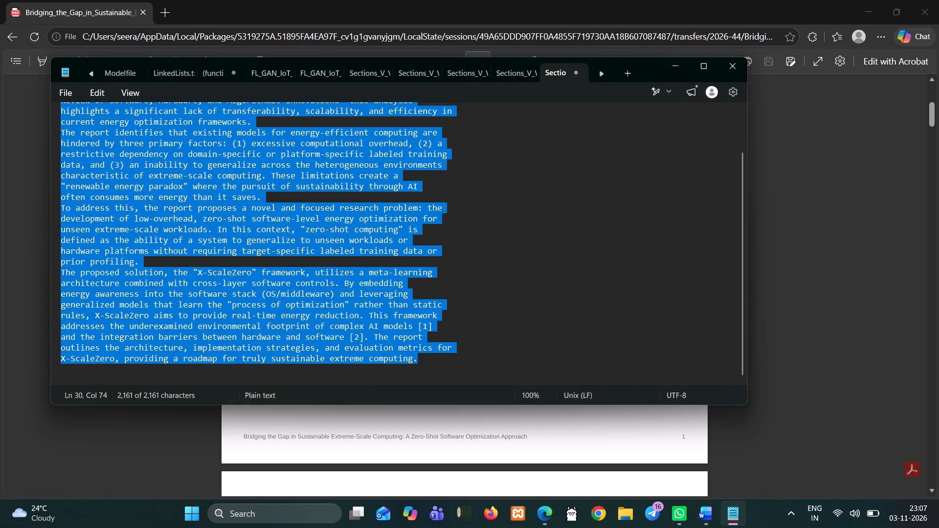
{"action": "key", "text": "ctrl+c"}
{"action": "left_click", "coordinate": [398, 307]}
In the Word report, paste the cleaned summary text on an unnumbered line directly under "1. Introduction:", aligned with the heading's number.
{"action": "key", "text": "alt+Tab"}
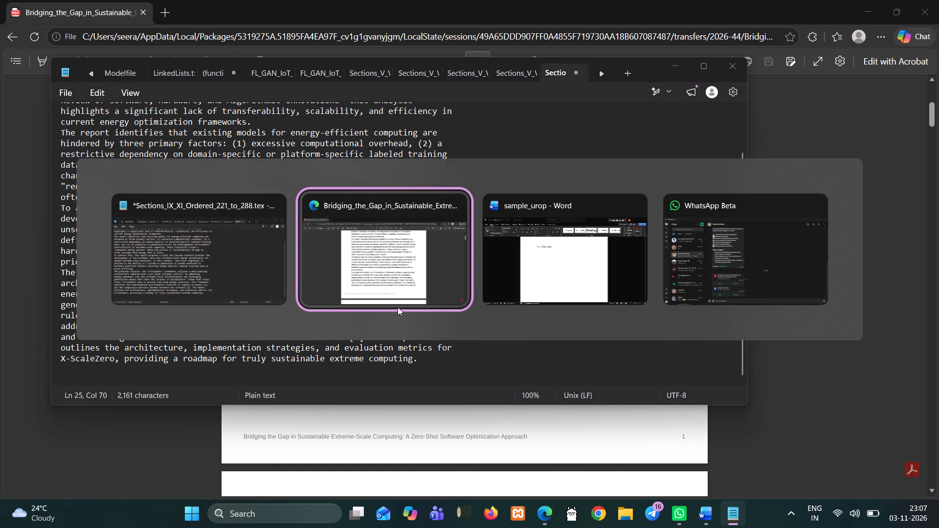
{"action": "key", "text": "alt+Tab"}
{"action": "key", "text": "alt+Tab"}
{"action": "key", "text": "alt+Tab"}
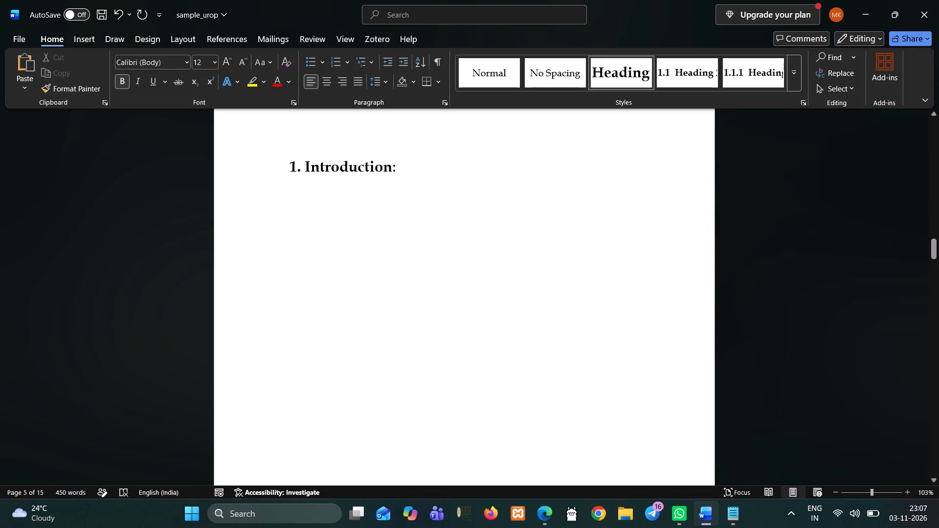
{"action": "left_click", "coordinate": [361, 197]}
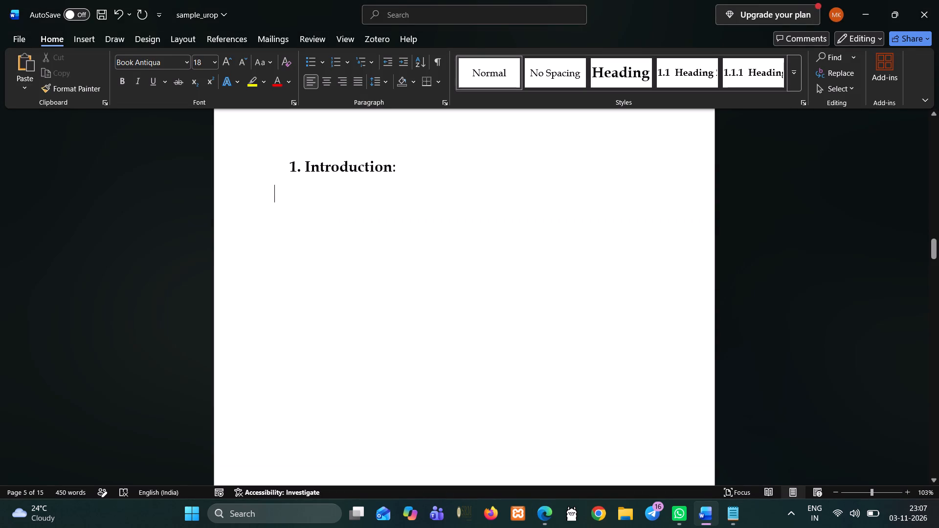
{"action": "key", "text": "BackSpace"}
{"action": "key", "text": "Return"}
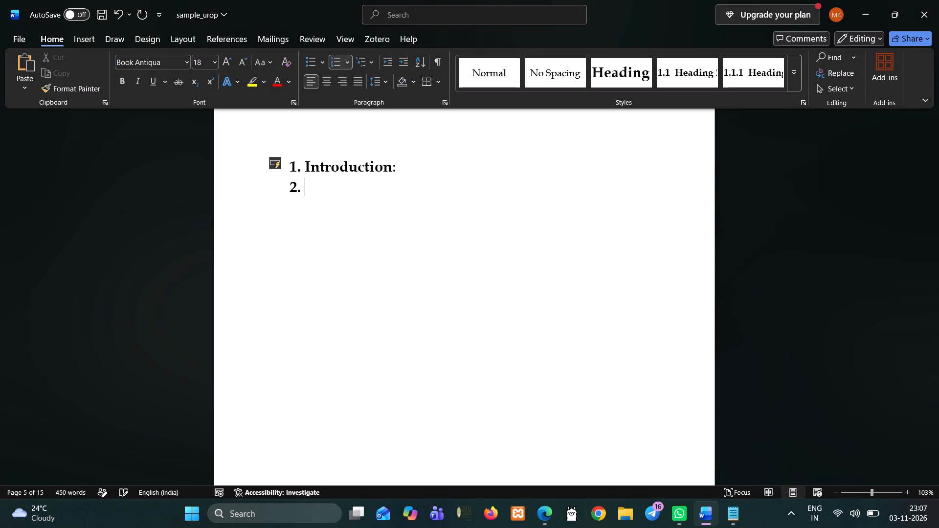
{"action": "key", "text": "BackSpace"}
{"action": "key", "text": "BackSpace"}
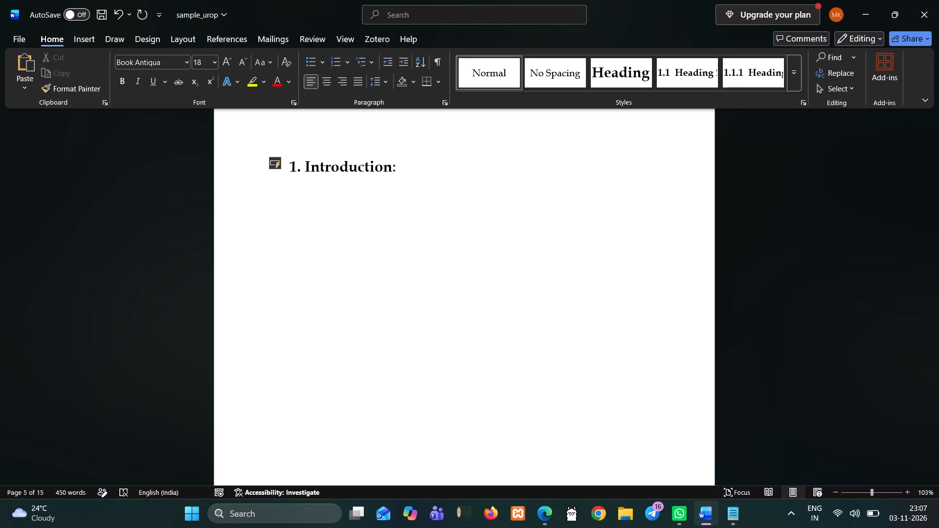
{"action": "key", "text": "BackSpace"}
{"action": "key", "text": "BackSpace"}
{"action": "key", "text": "Return"}
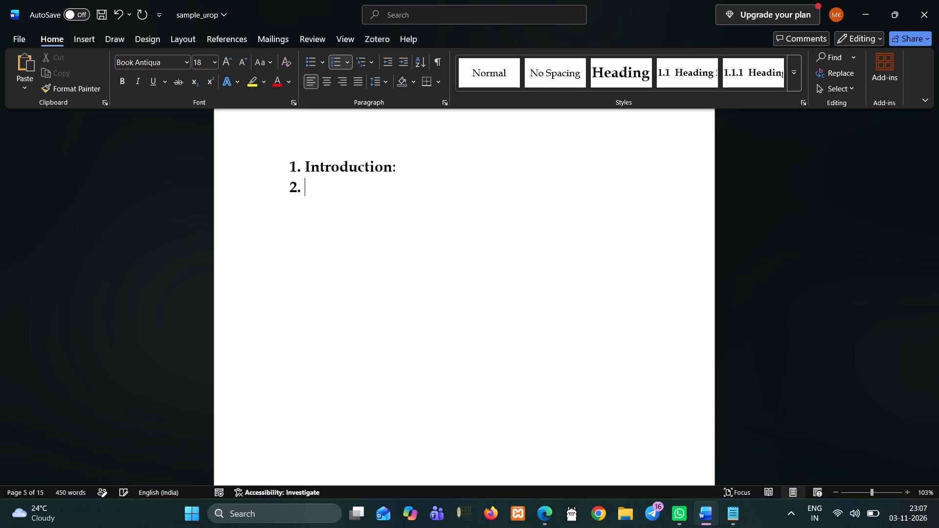
{"action": "key", "text": "BackSpace"}
{"action": "key", "text": "BackSpace"}
{"action": "key", "text": "ctrl+v"}
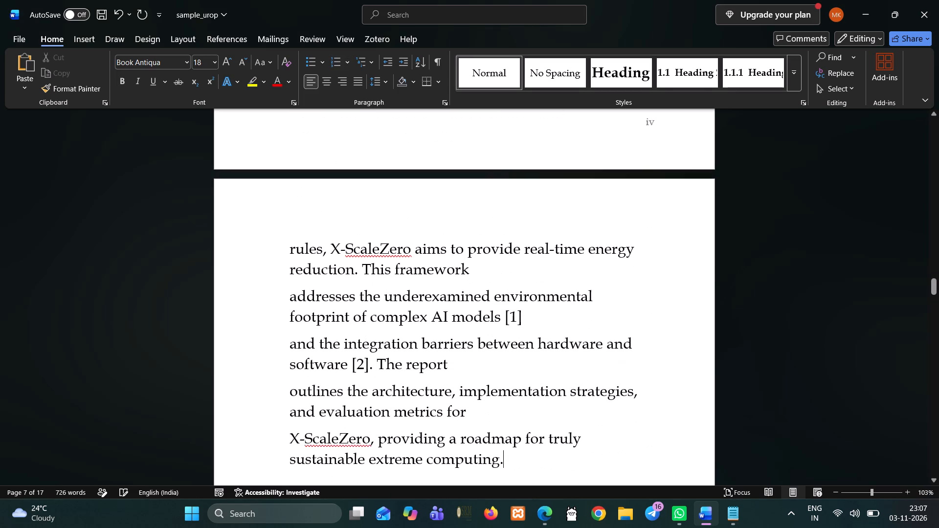
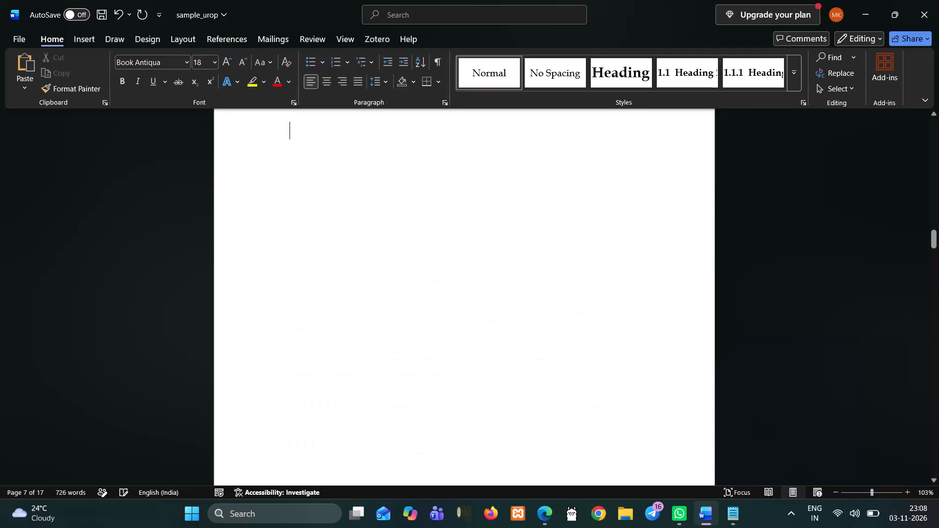
Set the empty line under "1. Introduction:" to font size 11 and paste the summary text there.
{"action": "scroll", "coordinate": [361, 197], "scroll_direction": "up", "scroll_amount": 1}
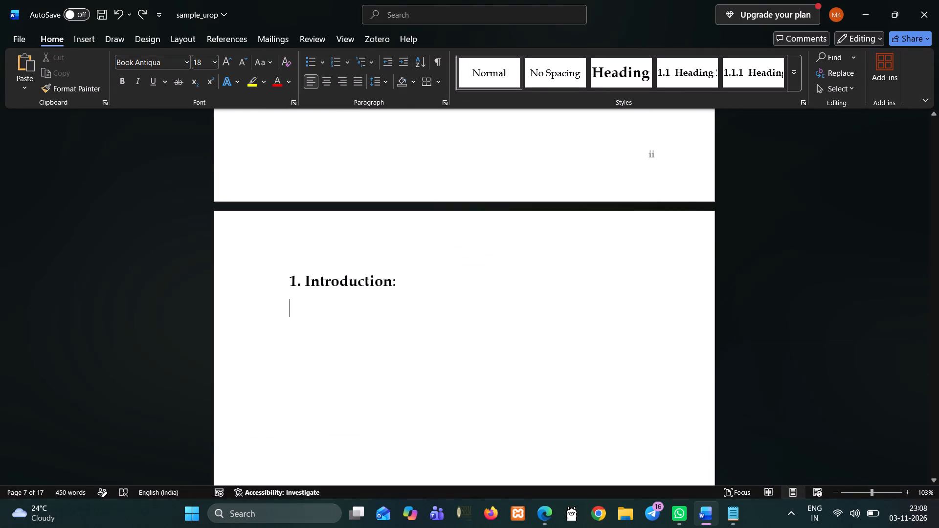
{"action": "scroll", "coordinate": [341, 176], "scroll_direction": "up", "scroll_amount": 4}
{"action": "left_click", "coordinate": [346, 176]}
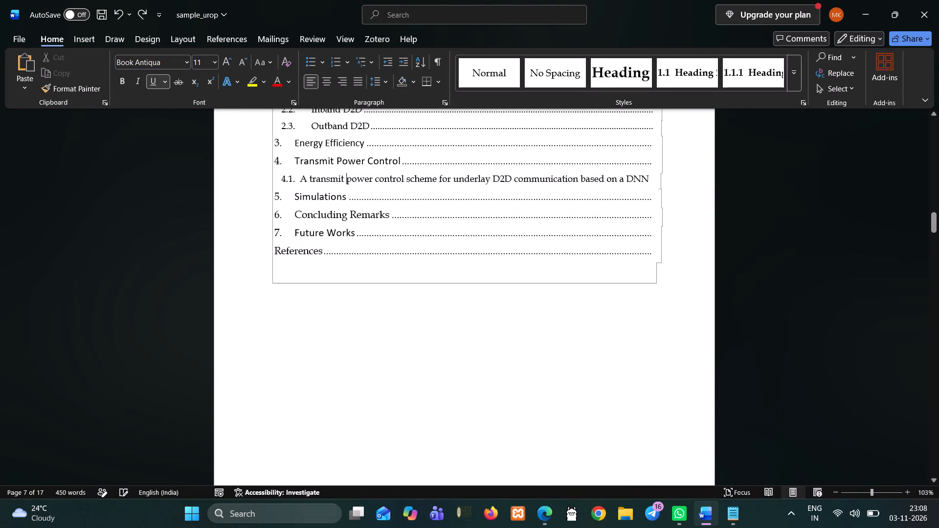
{"action": "scroll", "coordinate": [346, 176], "scroll_direction": "down", "scroll_amount": 5}
{"action": "left_click", "coordinate": [310, 303]}
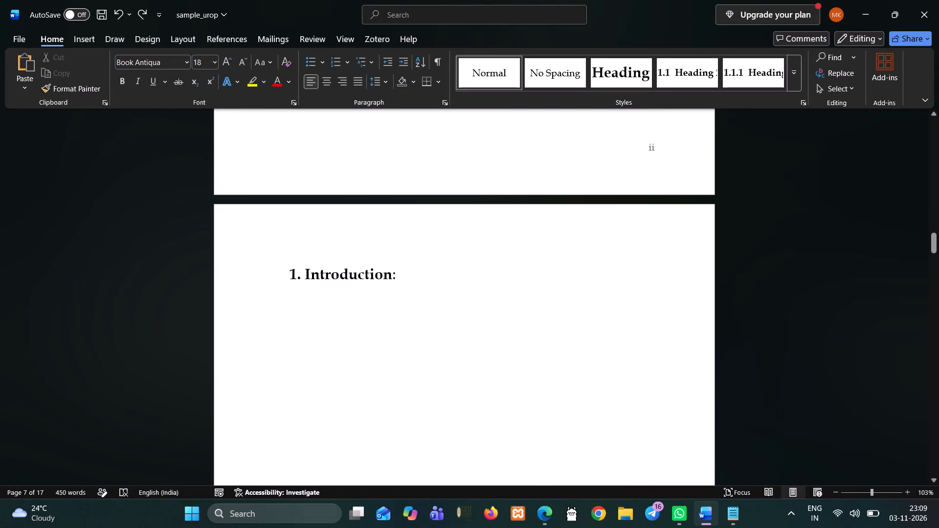
{"action": "left_click", "coordinate": [217, 66]}
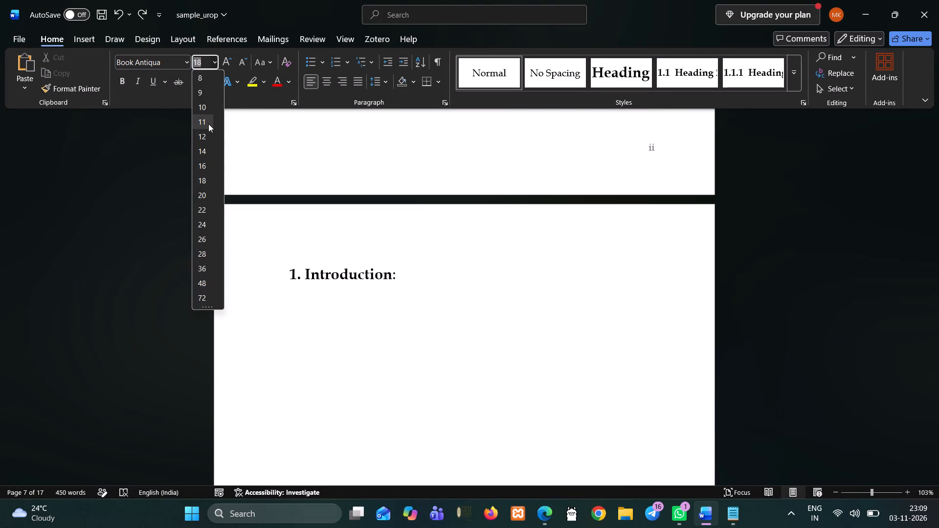
{"action": "left_click", "coordinate": [208, 124]}
{"action": "key", "text": "ctrl+v"}
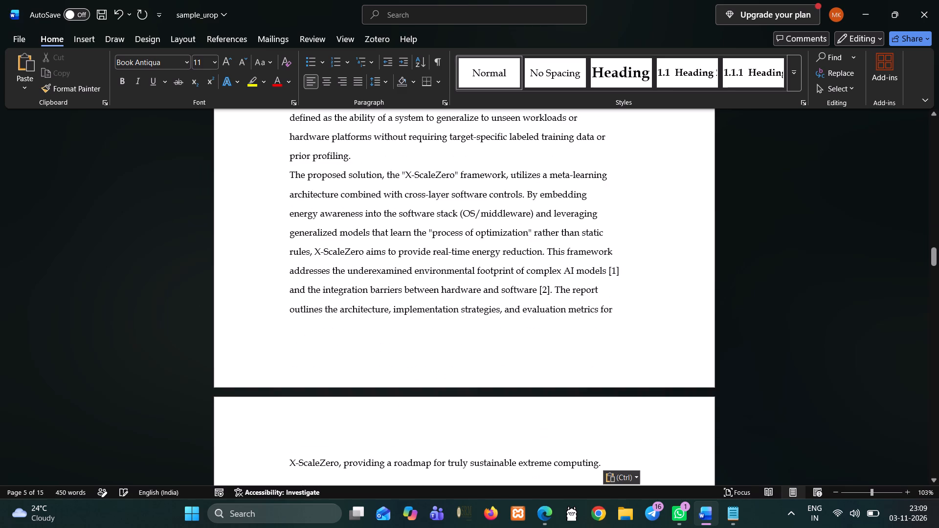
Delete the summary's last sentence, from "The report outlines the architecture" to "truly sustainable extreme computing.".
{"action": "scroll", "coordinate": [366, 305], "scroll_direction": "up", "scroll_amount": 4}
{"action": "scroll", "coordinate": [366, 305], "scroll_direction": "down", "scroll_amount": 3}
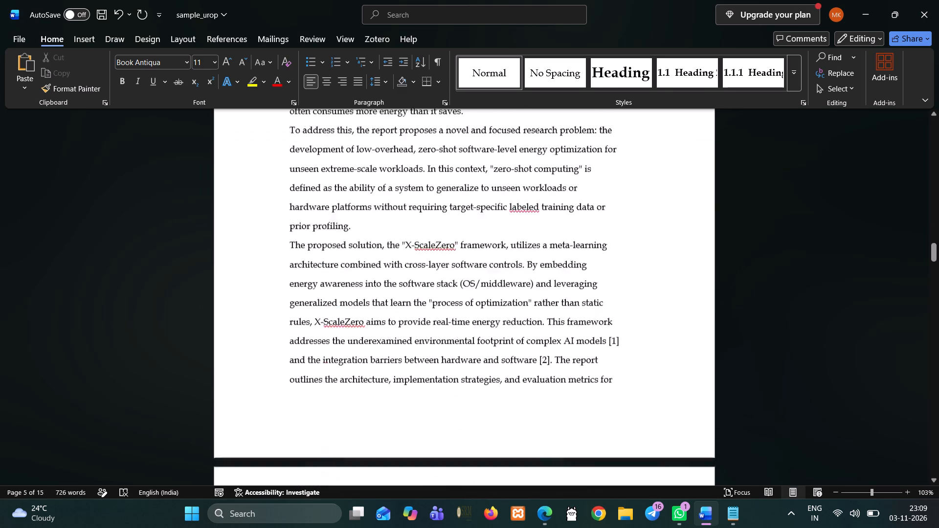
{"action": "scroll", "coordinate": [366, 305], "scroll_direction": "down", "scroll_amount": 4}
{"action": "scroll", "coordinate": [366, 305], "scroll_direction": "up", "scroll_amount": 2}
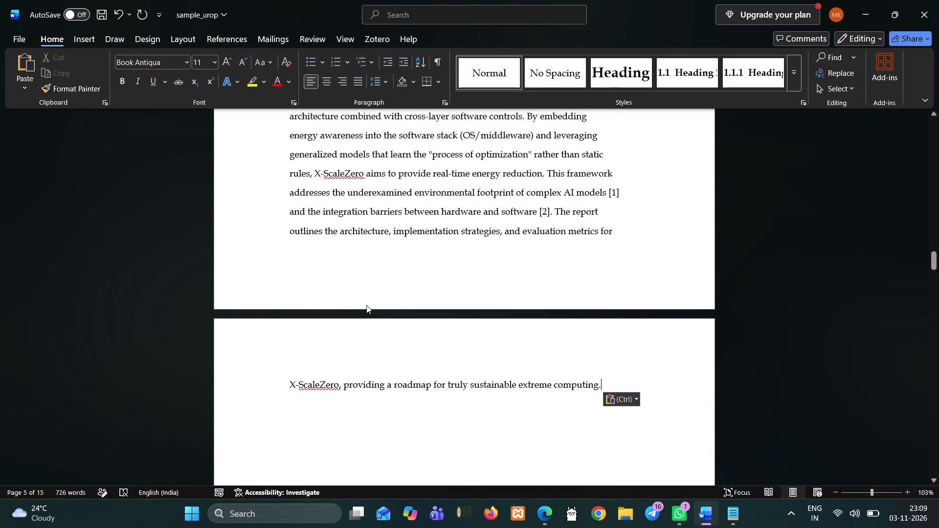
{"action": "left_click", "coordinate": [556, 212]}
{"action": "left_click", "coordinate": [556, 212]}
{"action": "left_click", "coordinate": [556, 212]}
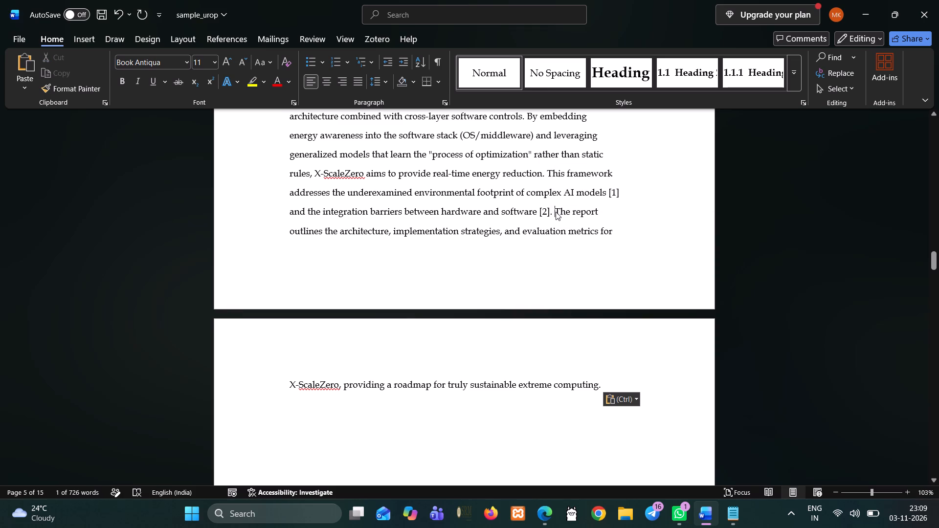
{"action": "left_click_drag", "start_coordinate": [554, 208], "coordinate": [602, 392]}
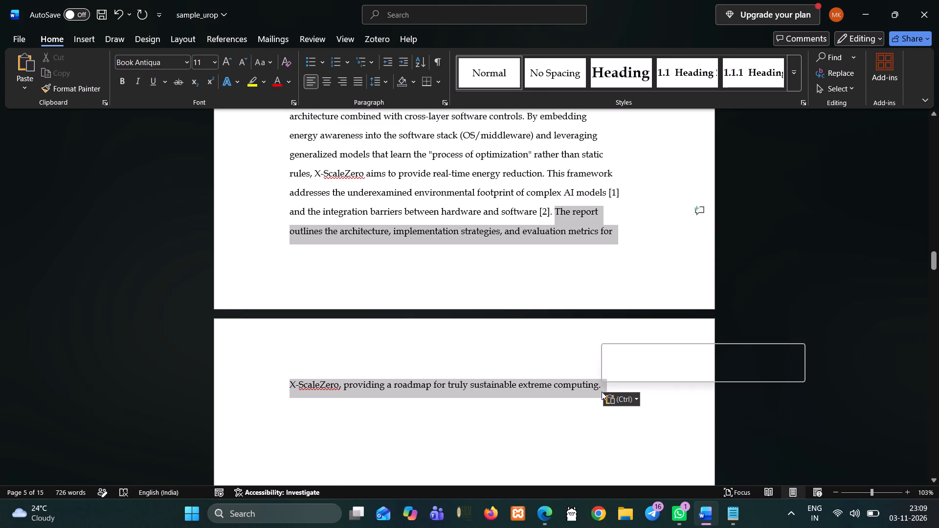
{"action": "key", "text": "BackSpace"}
Delete the empty lines between the Introduction text and the "2. Literature Survey" heading.
{"action": "scroll", "coordinate": [602, 392], "scroll_direction": "down", "scroll_amount": 7}
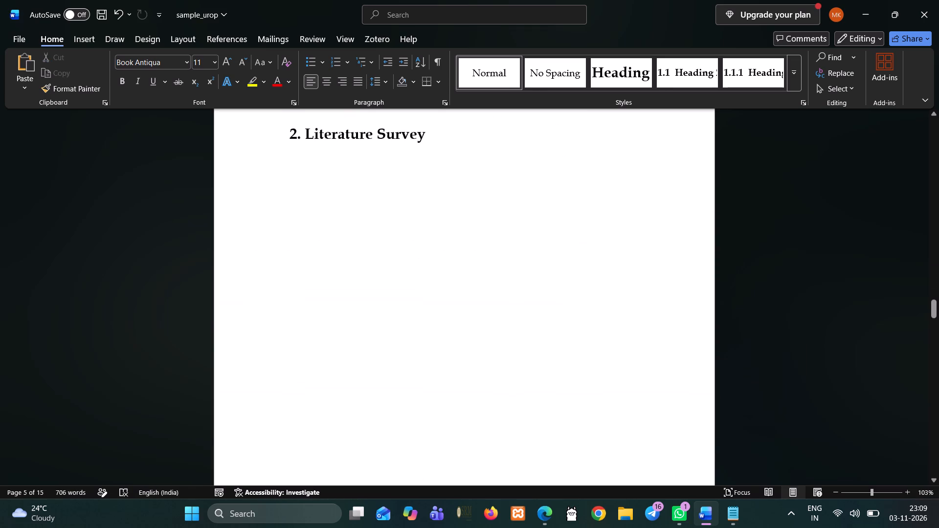
{"action": "scroll", "coordinate": [602, 392], "scroll_direction": "up", "scroll_amount": 2}
{"action": "scroll", "coordinate": [394, 280], "scroll_direction": "up", "scroll_amount": 4}
{"action": "left_click", "coordinate": [420, 269]}
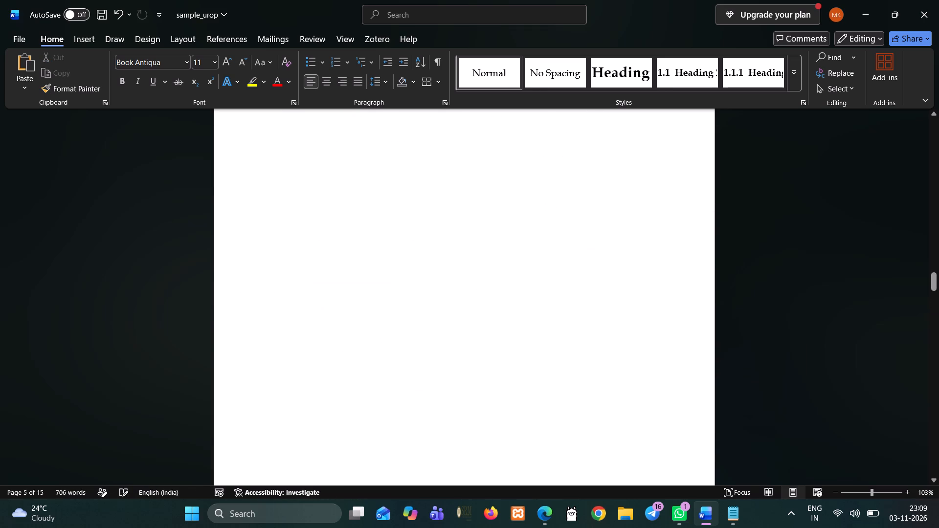
{"action": "key", "text": "BackSpace"}
{"action": "scroll", "coordinate": [420, 269], "scroll_direction": "up", "scroll_amount": 5}
{"action": "key", "text": "BackSpace"}
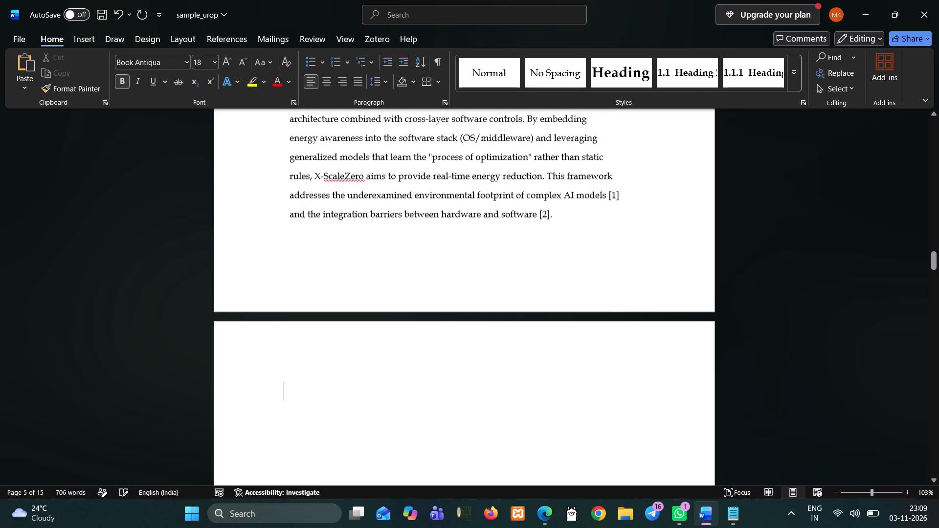
{"action": "key", "text": "BackSpace"}
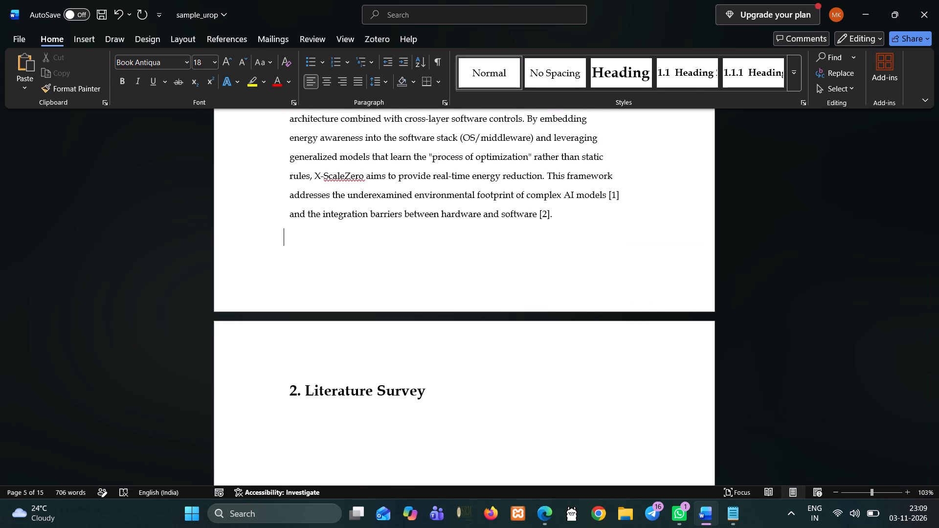
{"action": "key", "text": "BackSpace"}
{"action": "scroll", "coordinate": [420, 269], "scroll_direction": "down", "scroll_amount": 1}
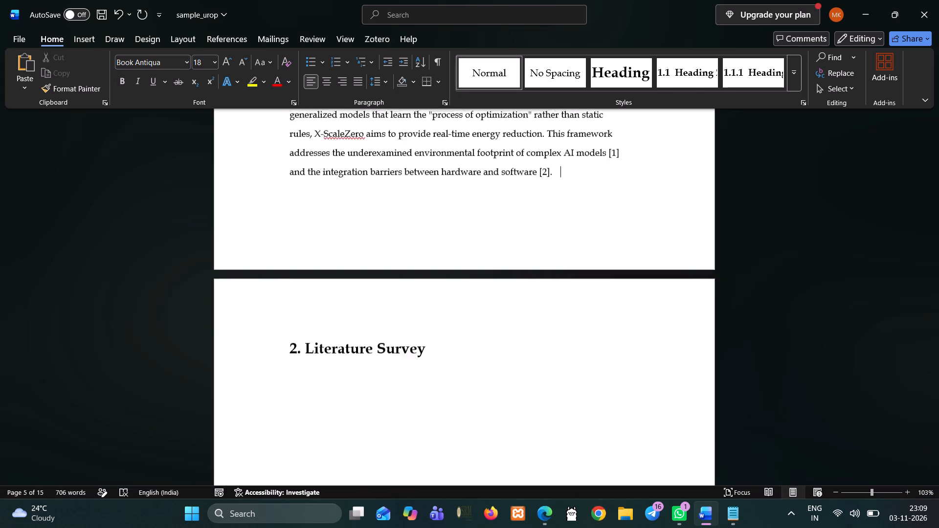
Switch to the PDF report in Edge and copy section 1.1 from its heading through "dynamic and flexible opportunit".
{"action": "scroll", "coordinate": [420, 269], "scroll_direction": "down", "scroll_amount": 4}
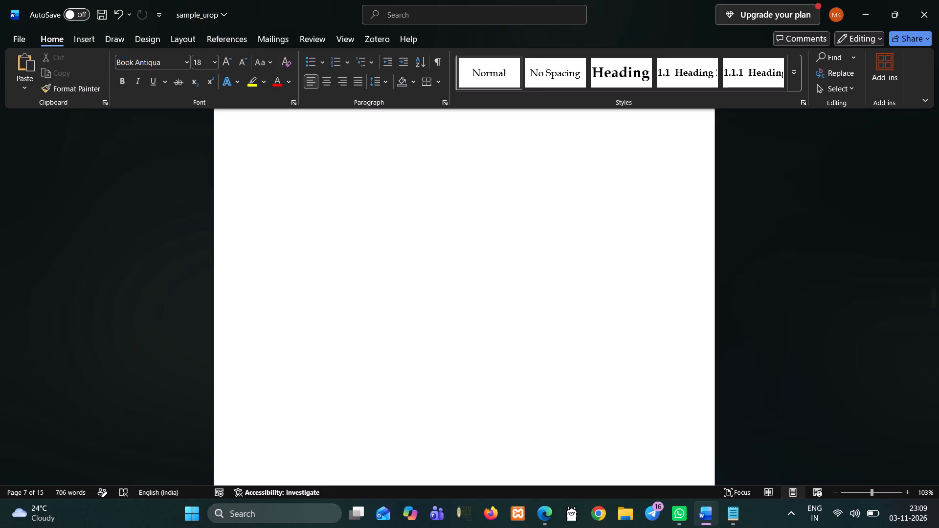
{"action": "scroll", "coordinate": [420, 269], "scroll_direction": "up", "scroll_amount": 5}
{"action": "scroll", "coordinate": [420, 269], "scroll_direction": "down", "scroll_amount": 2}
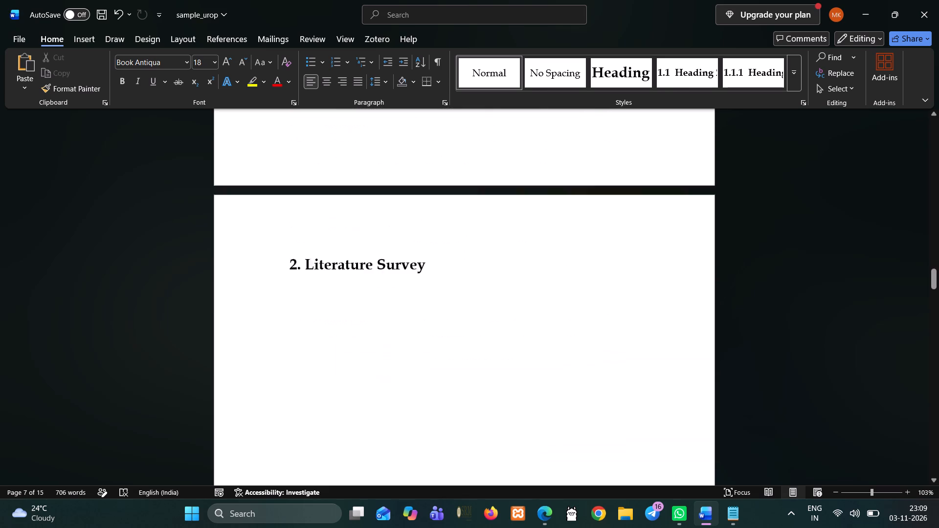
{"action": "scroll", "coordinate": [420, 269], "scroll_direction": "down", "scroll_amount": 2}
{"action": "scroll", "coordinate": [420, 269], "scroll_direction": "up", "scroll_amount": 1}
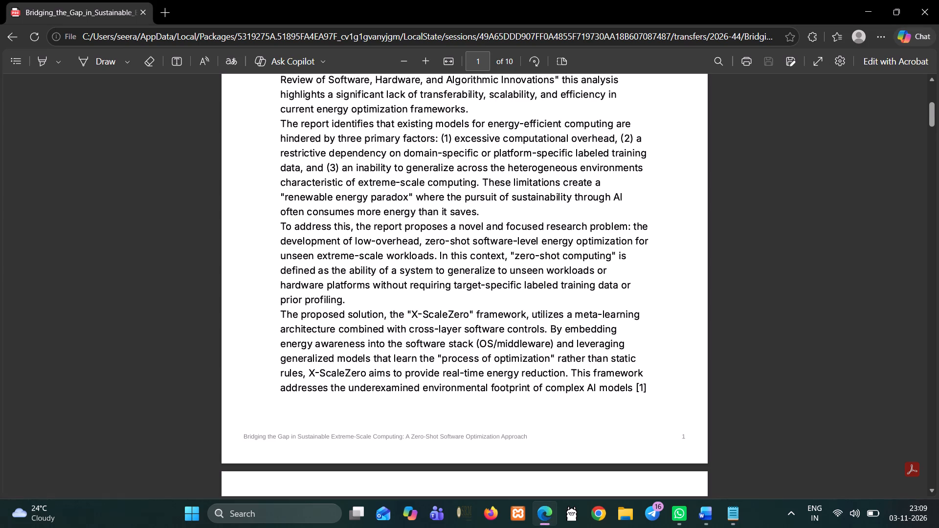
{"action": "scroll", "coordinate": [422, 292], "scroll_direction": "down", "scroll_amount": 2}
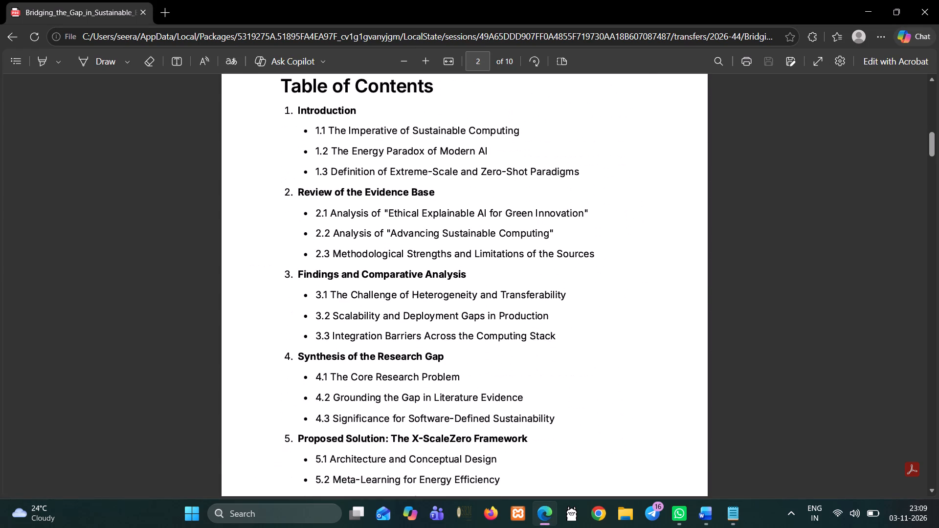
{"action": "scroll", "coordinate": [422, 292], "scroll_direction": "down", "scroll_amount": 3}
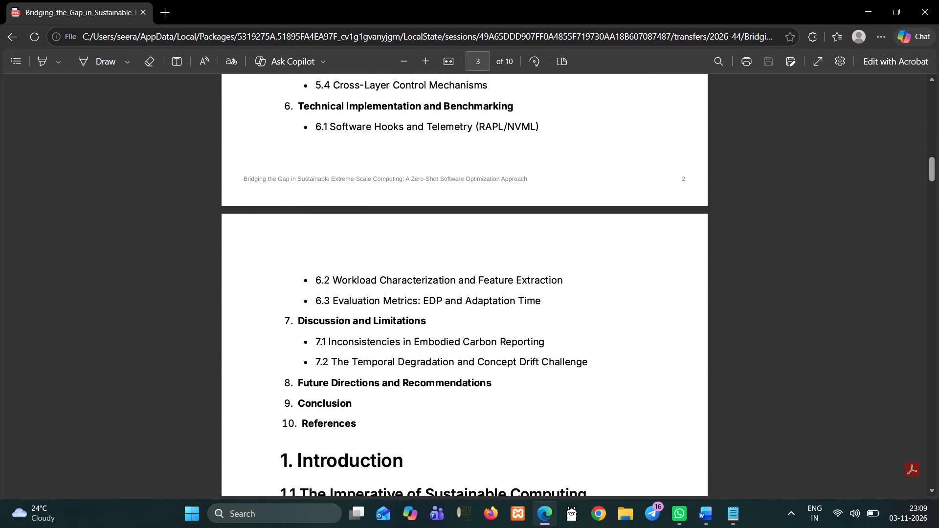
{"action": "scroll", "coordinate": [422, 292], "scroll_direction": "down", "scroll_amount": 5}
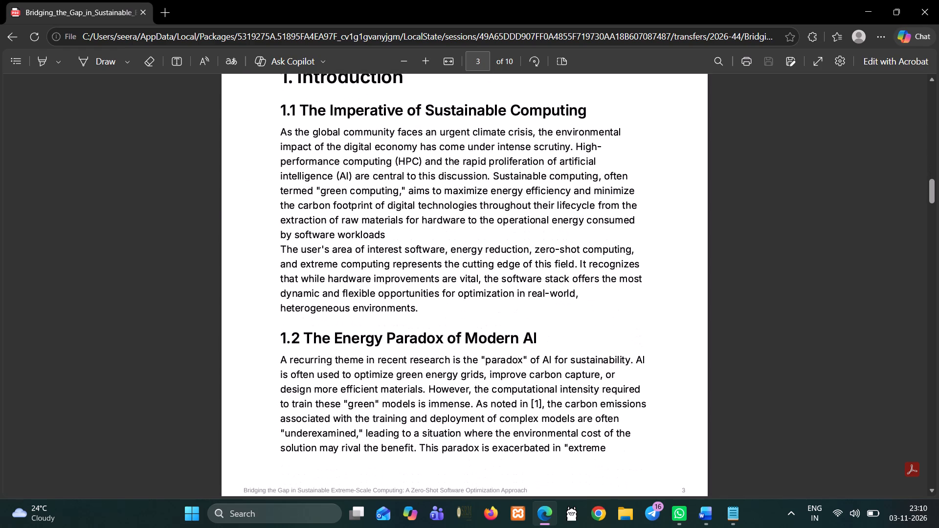
{"action": "scroll", "coordinate": [422, 292], "scroll_direction": "up", "scroll_amount": 1}
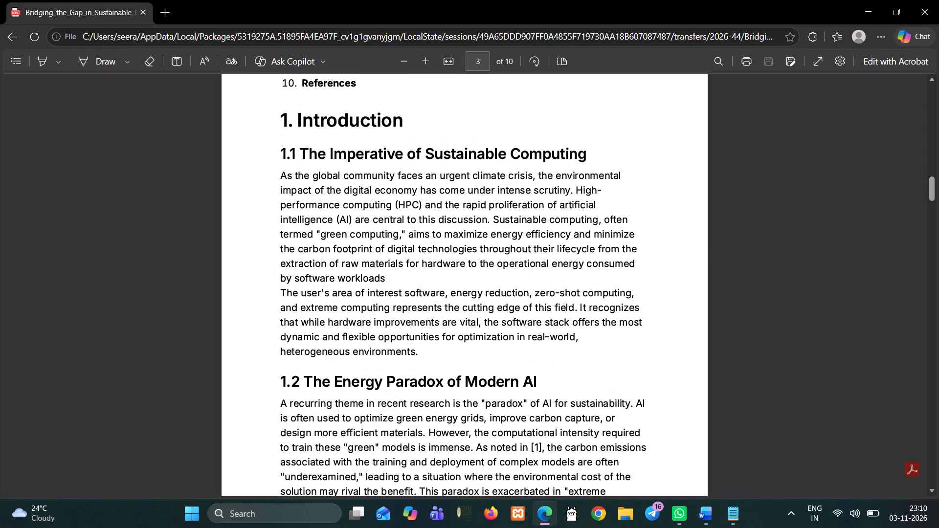
{"action": "left_click_drag", "start_coordinate": [426, 348], "coordinate": [321, 241]}
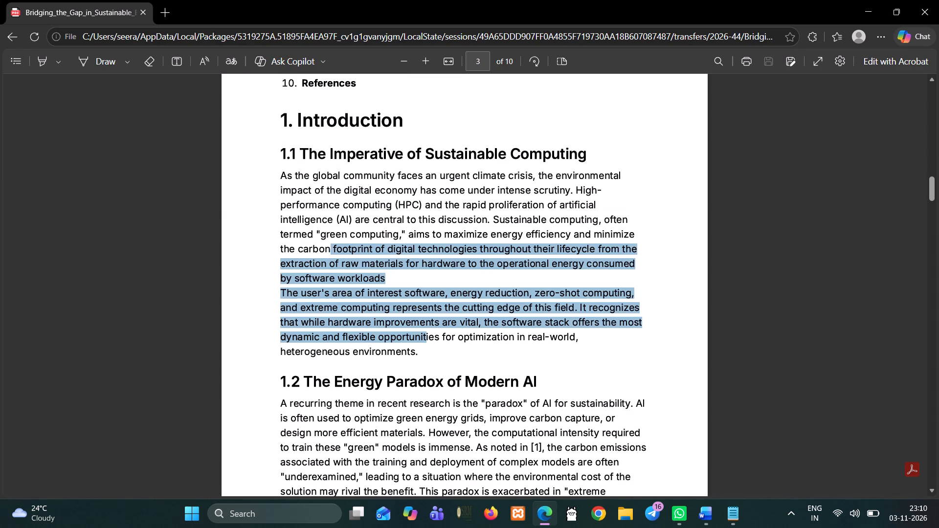
{"action": "left_click_drag", "start_coordinate": [321, 241], "coordinate": [272, 157]}
{"action": "key", "text": "ctrl+c"}
In the Word report, replace all the summary text under "1. Introduction:" with the copied section 1.1 text.
{"action": "key", "text": "alt+Tab"}
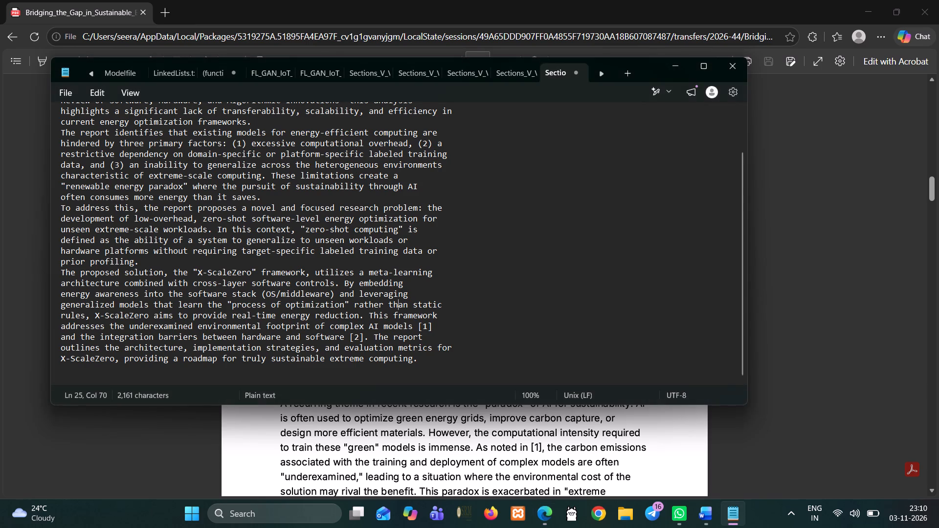
{"action": "key", "text": "alt+Tab"}
{"action": "key", "text": "alt+Tab"}
{"action": "key", "text": "alt+Tab"}
{"action": "scroll", "coordinate": [361, 297], "scroll_direction": "up", "scroll_amount": 2}
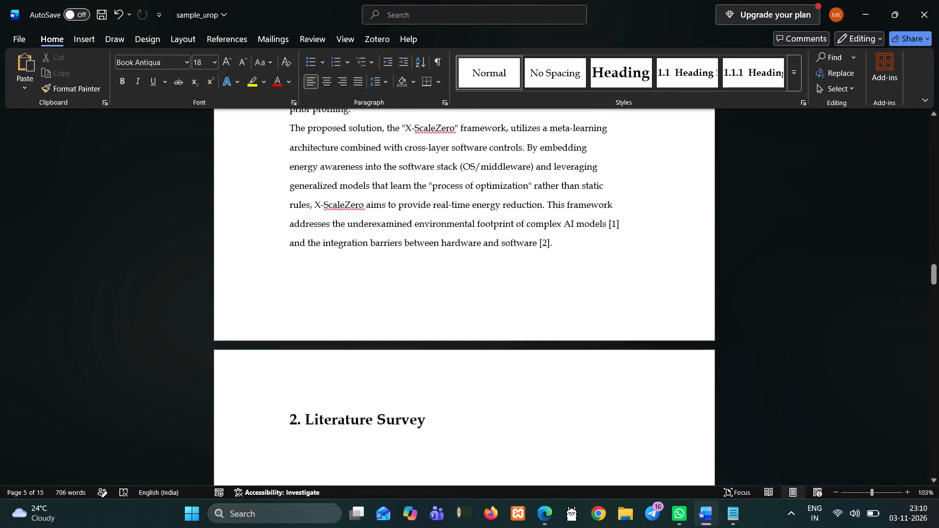
{"action": "scroll", "coordinate": [361, 297], "scroll_direction": "up", "scroll_amount": 1}
{"action": "left_click_drag", "start_coordinate": [563, 379], "coordinate": [296, 146]}
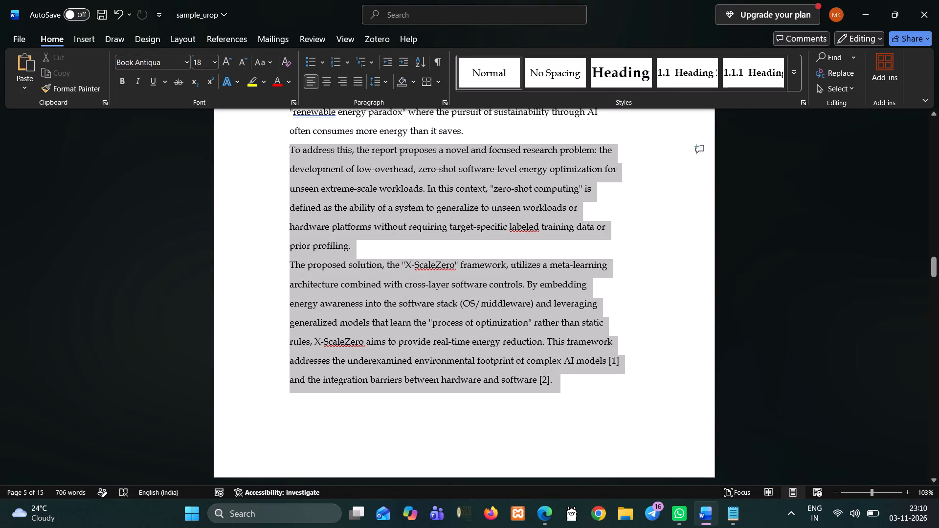
{"action": "left_click_drag", "start_coordinate": [296, 146], "coordinate": [313, 285]}
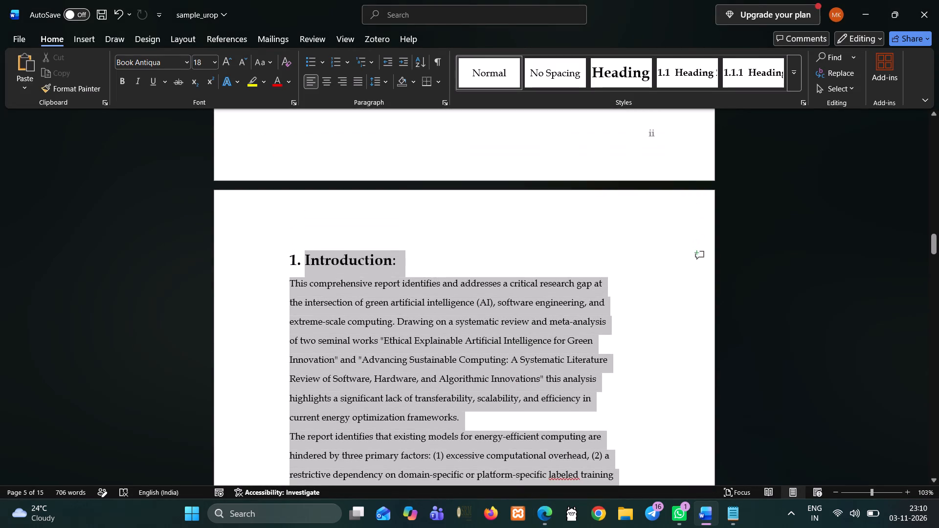
{"action": "left_click_drag", "start_coordinate": [313, 285], "coordinate": [288, 291]}
{"action": "key", "text": "ctrl+v"}
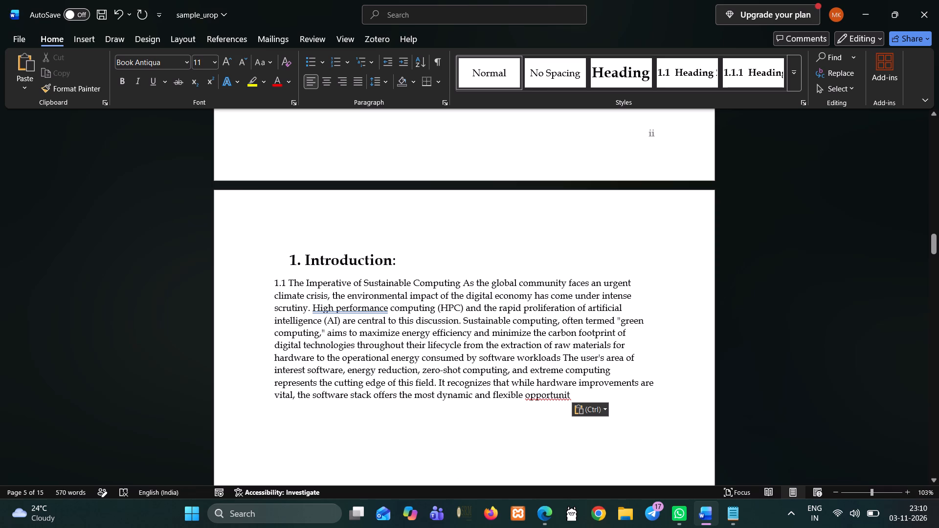
Delete the subheading "1.1 The Imperative of Sustainable Computing" from the start of the pasted Introduction paragraph.
{"action": "left_click_drag", "start_coordinate": [464, 281], "coordinate": [274, 288]}
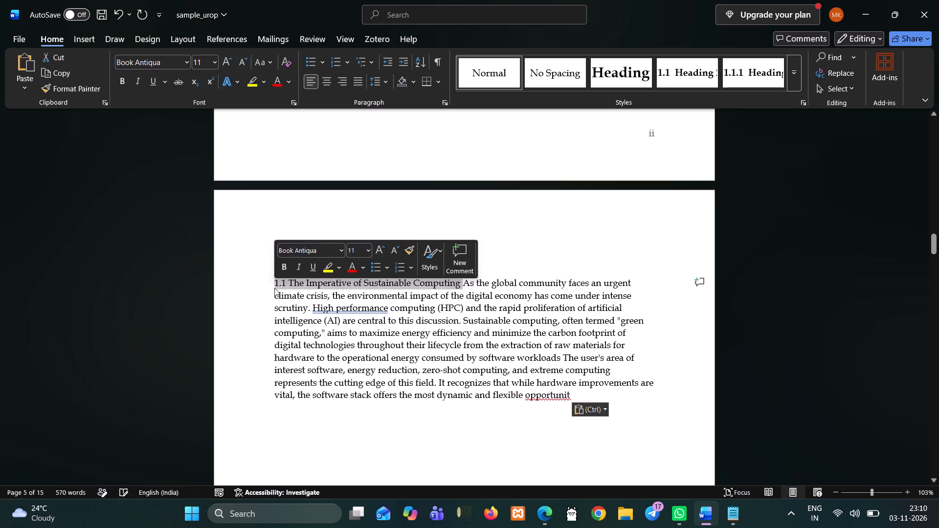
{"action": "key", "text": "BackSpace"}
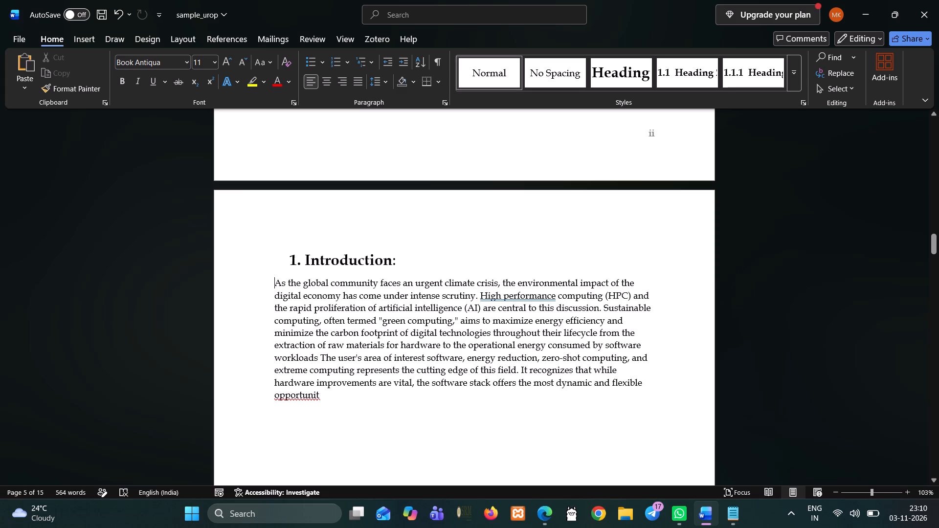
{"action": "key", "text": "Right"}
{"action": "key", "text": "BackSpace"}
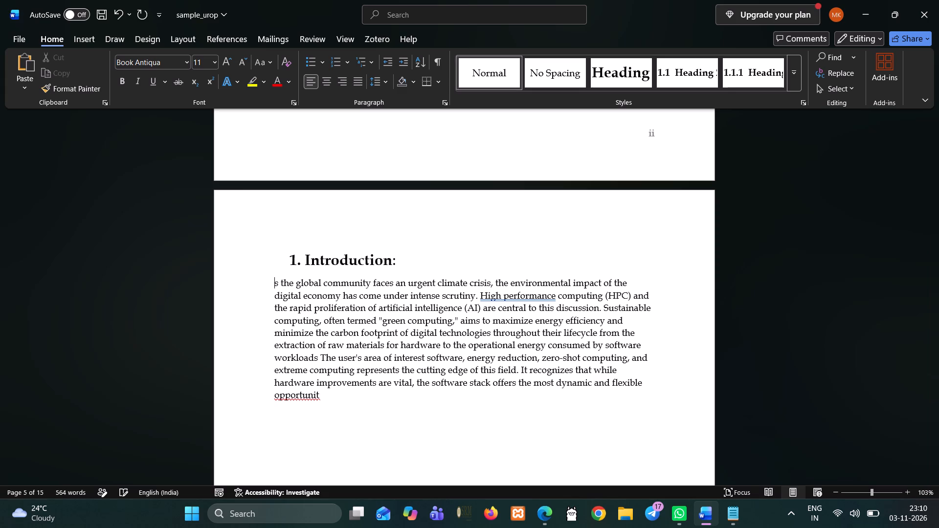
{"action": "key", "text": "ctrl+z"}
Compare the Introduction paragraph, around "High performance", with section 1.1 in the PDF open in Edge.
{"action": "key", "text": "alt+Tab"}
{"action": "key", "text": "alt+Tab"}
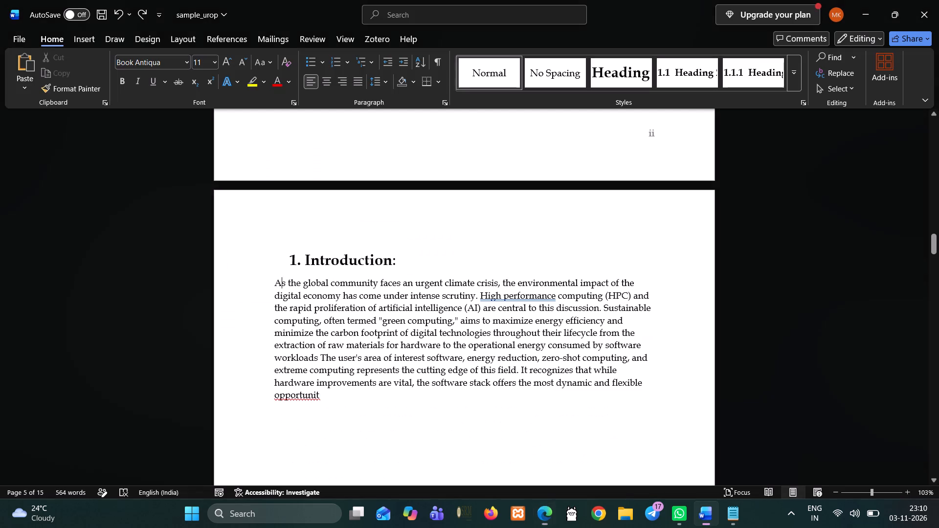
{"action": "left_click", "coordinate": [506, 297]}
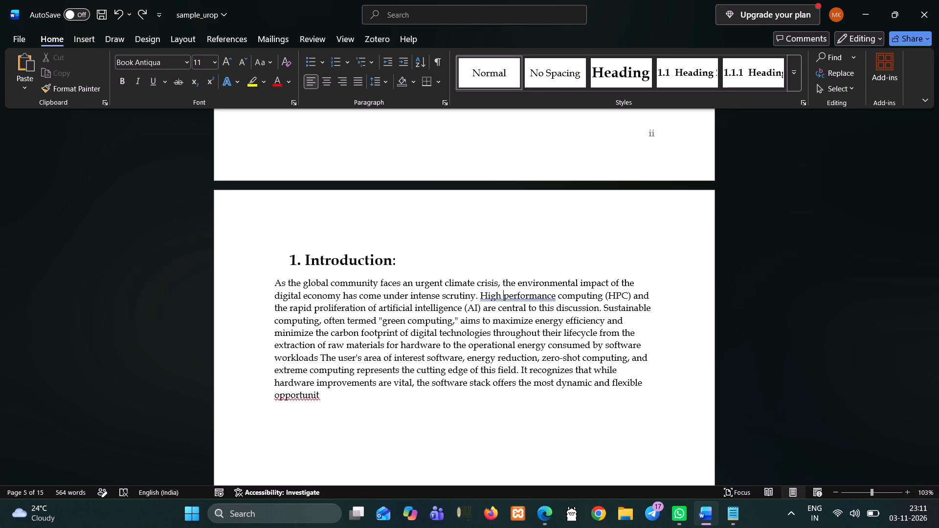
{"action": "key", "text": "alt+Tab"}
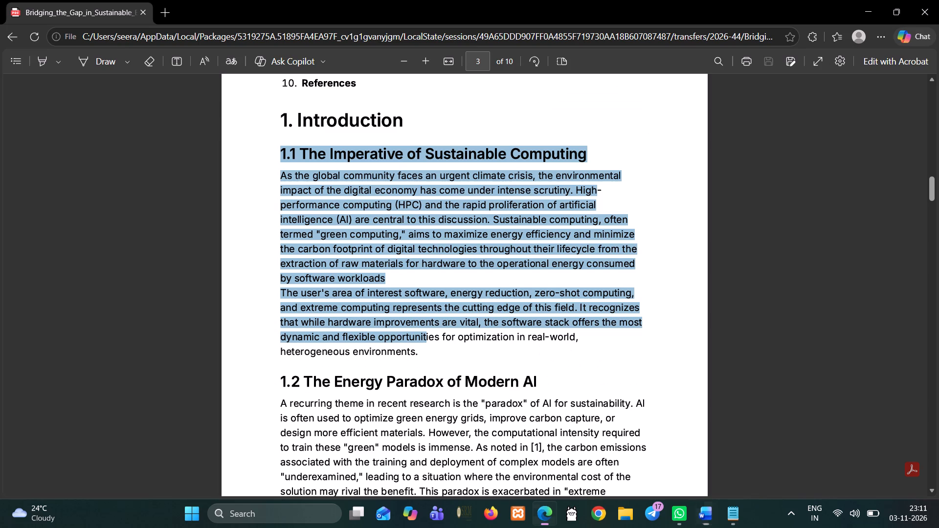
{"action": "key", "text": "alt+Tab"}
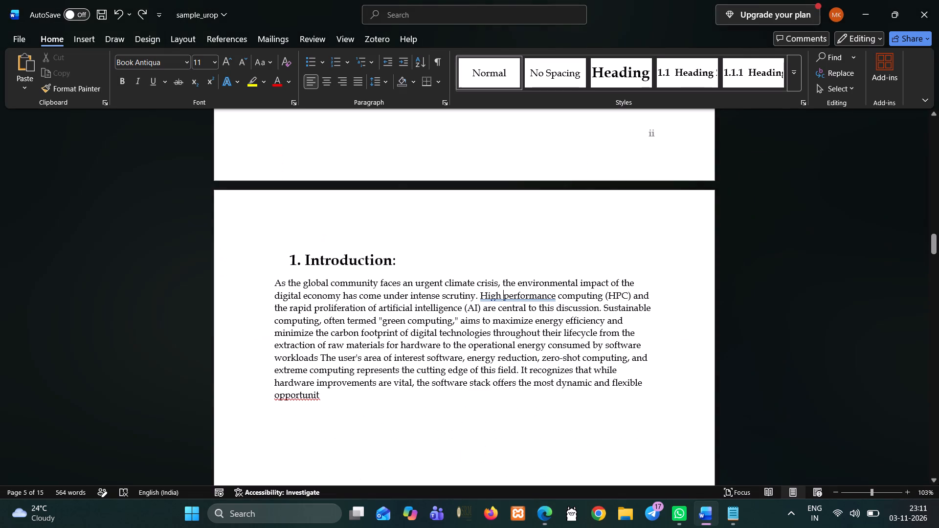
{"action": "key", "text": "alt+Tab"}
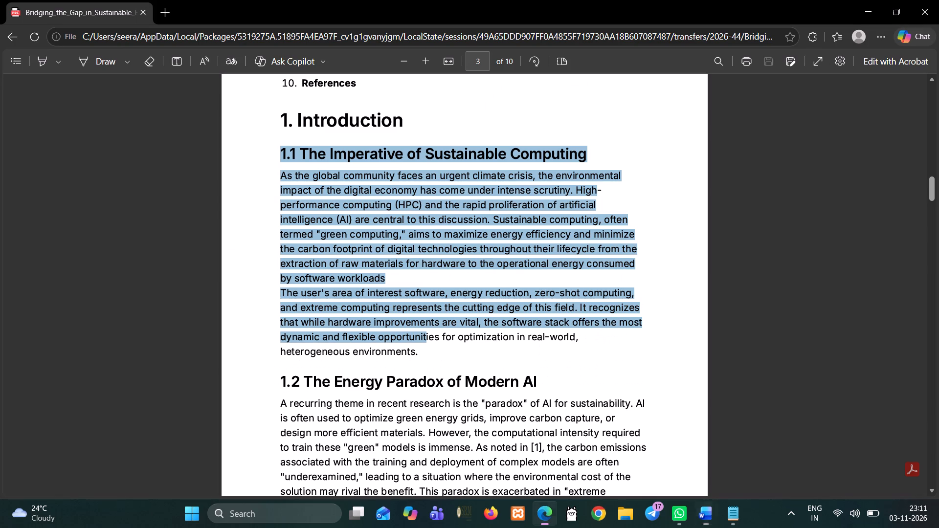
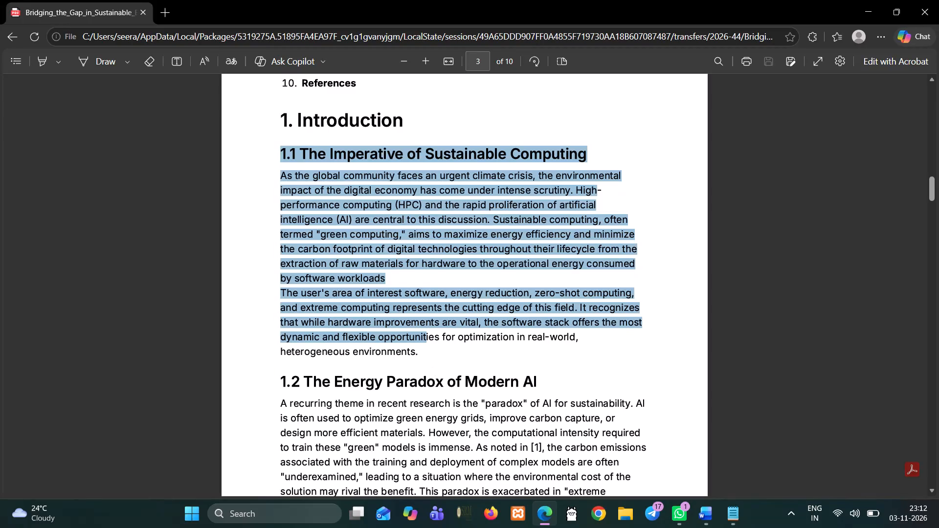
Copy all of section 1.1 in the PDF, from its heading through "heterogeneous environments.", and switch back to the Word report.
{"action": "left_click", "coordinate": [416, 348]}
{"action": "left_click_drag", "start_coordinate": [421, 355], "coordinate": [328, 239]}
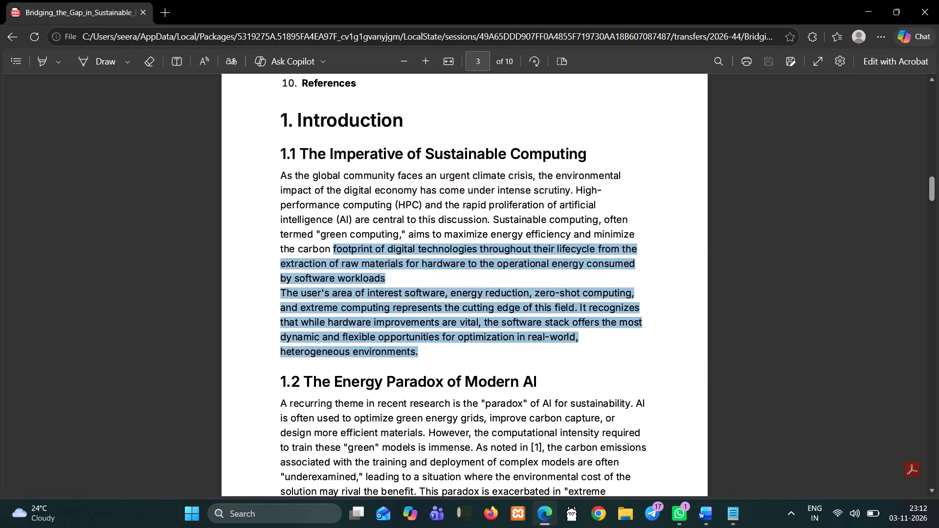
{"action": "left_click_drag", "start_coordinate": [328, 239], "coordinate": [273, 154]}
{"action": "key", "text": "ctrl+c"}
{"action": "key", "text": "alt+Tab"}
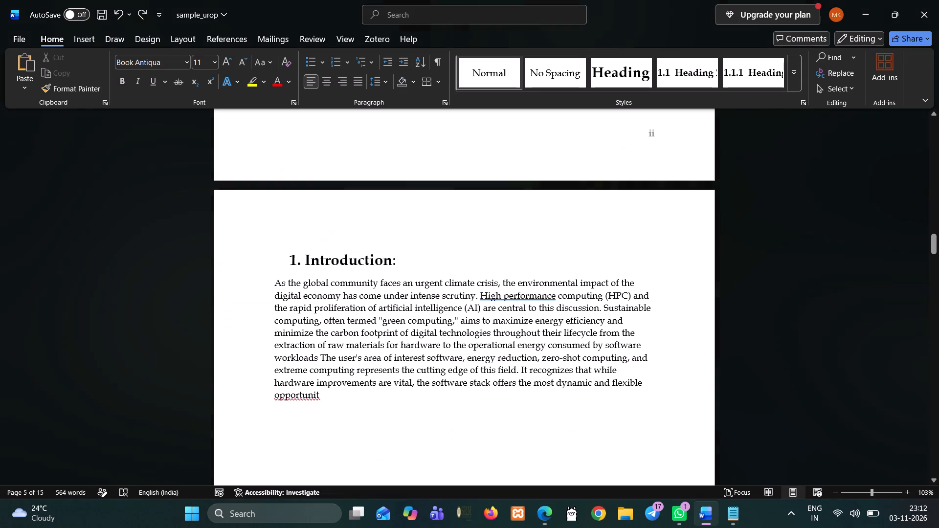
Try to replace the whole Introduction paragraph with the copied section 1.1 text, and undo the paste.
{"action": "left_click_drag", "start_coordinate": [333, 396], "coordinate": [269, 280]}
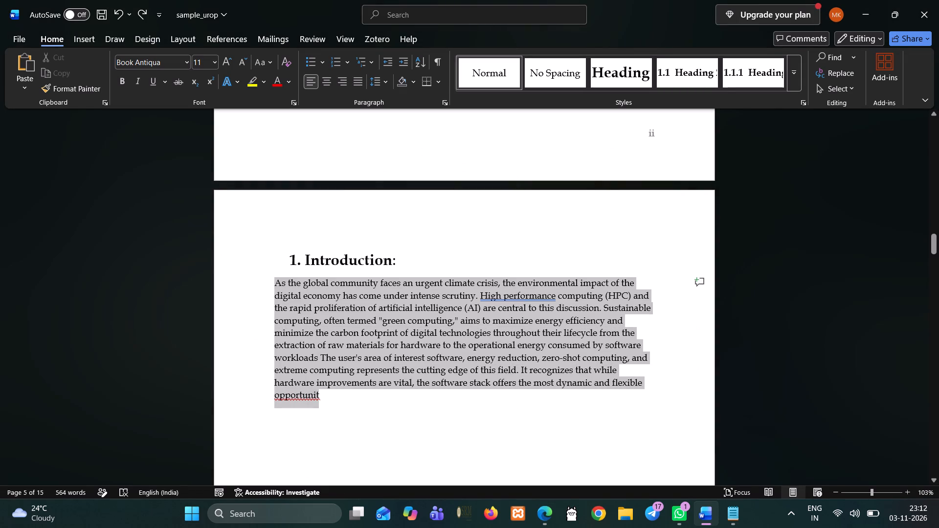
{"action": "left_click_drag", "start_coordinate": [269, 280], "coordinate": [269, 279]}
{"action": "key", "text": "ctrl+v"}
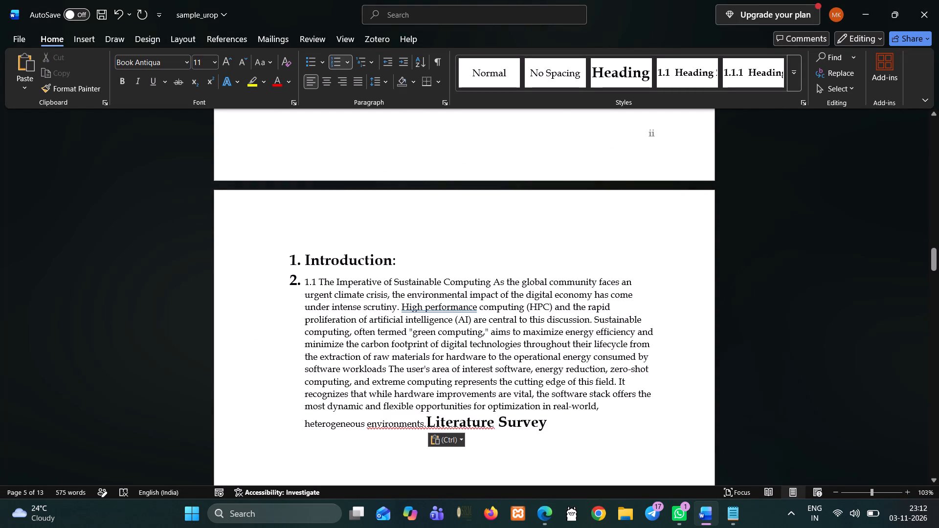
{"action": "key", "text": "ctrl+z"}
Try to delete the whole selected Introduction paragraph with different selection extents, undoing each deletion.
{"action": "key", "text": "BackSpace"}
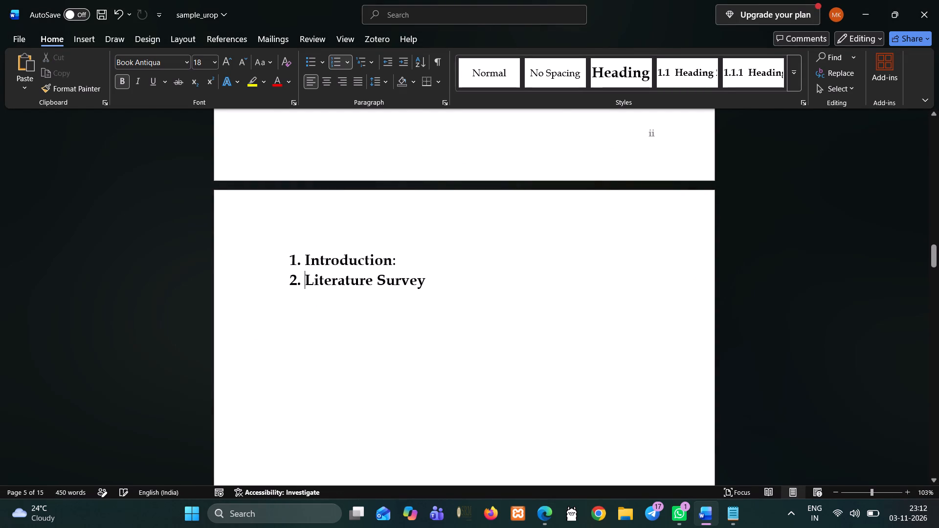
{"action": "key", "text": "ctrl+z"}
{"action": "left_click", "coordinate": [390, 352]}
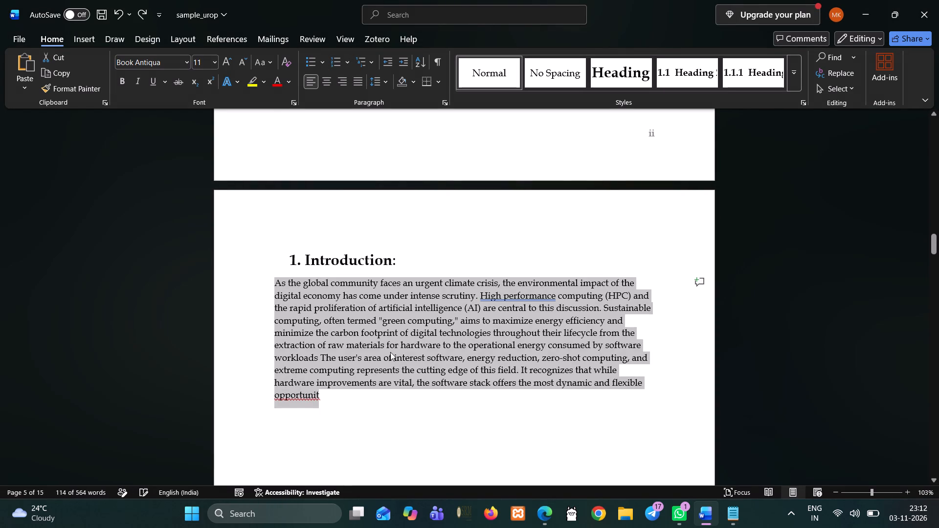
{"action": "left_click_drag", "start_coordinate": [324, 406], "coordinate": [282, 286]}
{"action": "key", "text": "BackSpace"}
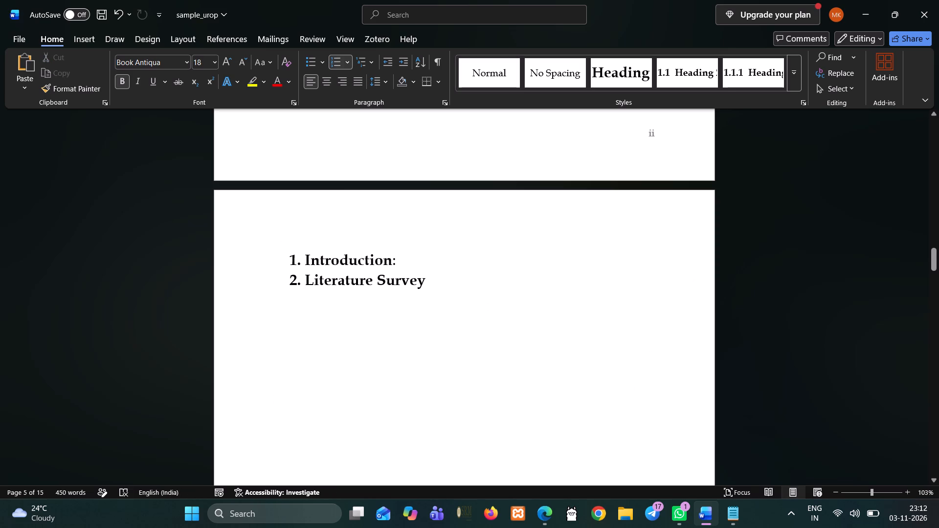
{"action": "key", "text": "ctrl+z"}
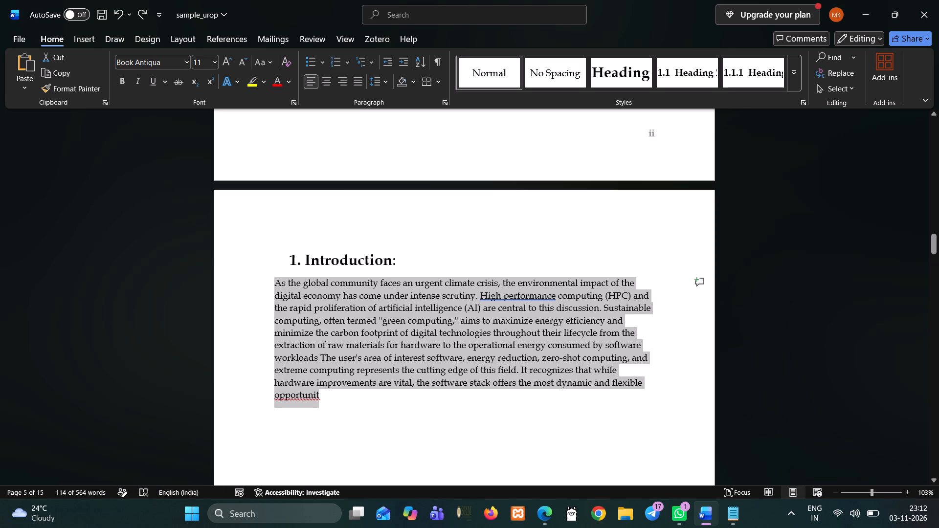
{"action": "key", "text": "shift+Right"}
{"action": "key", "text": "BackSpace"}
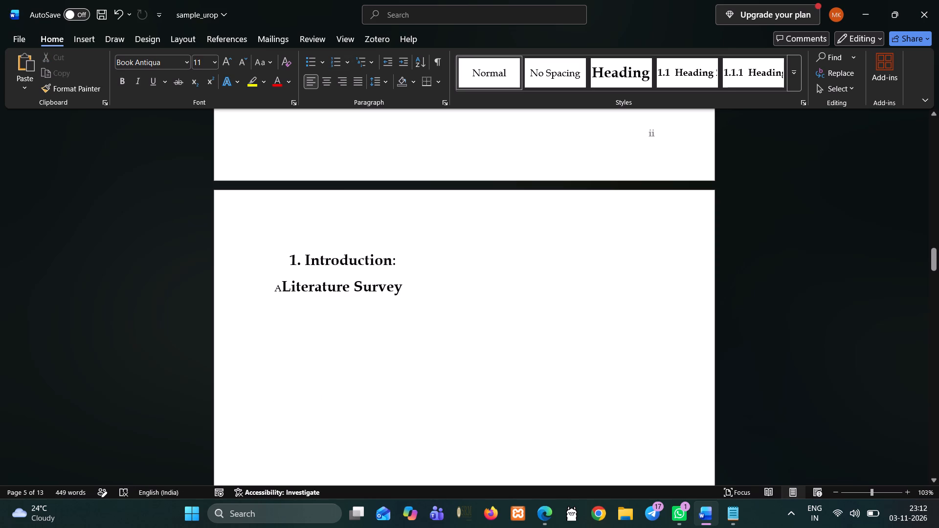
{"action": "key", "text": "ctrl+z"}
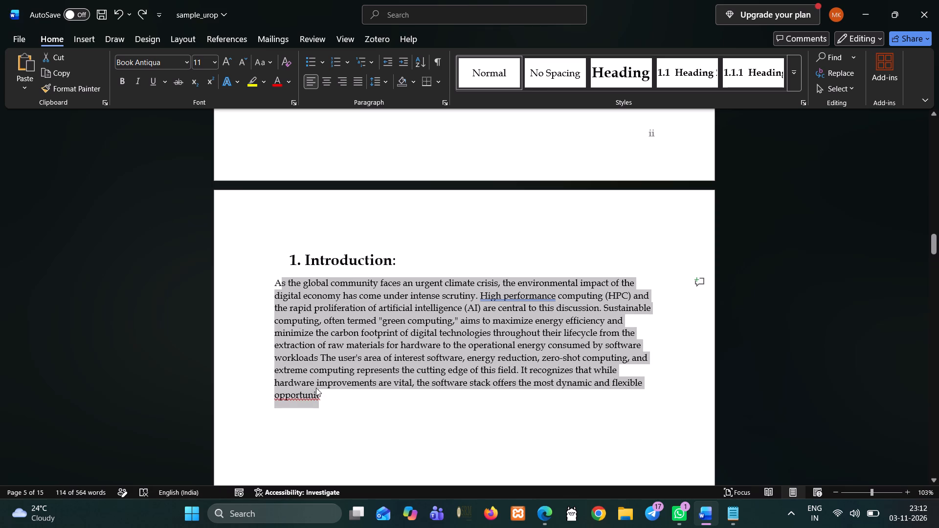
Erase the old paragraph text under "1. Introduction:", working backwards from its end at "opportunit".
{"action": "left_click", "coordinate": [319, 405]}
{"action": "key", "text": "BackSpace"}
{"action": "key", "text": "BackSpace"}
{"action": "key", "text": "BackSpace"}
{"action": "key", "text": "BackSpace"}
{"action": "key", "text": "BackSpace"}
{"action": "key", "text": "BackSpace"}
{"action": "key", "text": "BackSpace"}
{"action": "key", "text": "BackSpace"}
{"action": "key", "text": "BackSpace"}
{"action": "key", "text": "BackSpace"}
{"action": "key", "text": "BackSpace"}
{"action": "key", "text": "BackSpace"}
{"action": "key", "text": "BackSpace"}
{"action": "key", "text": "BackSpace"}
{"action": "key", "text": "BackSpace"}
{"action": "key", "text": "BackSpace"}
{"action": "key", "text": "BackSpace"}
{"action": "key", "text": "BackSpace"}
{"action": "key", "text": "BackSpace"}
{"action": "key", "text": "BackSpace"}
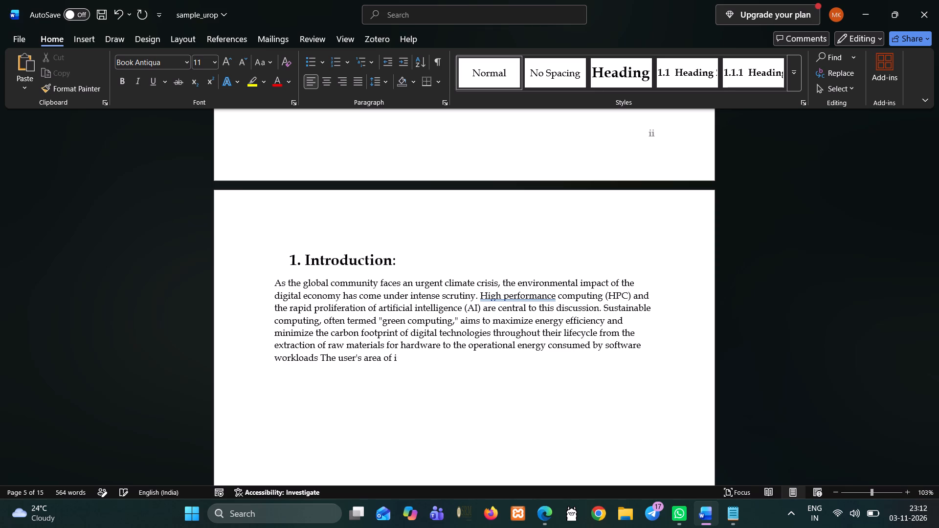
{"action": "key", "text": "BackSpace"}
{"action": "key", "text": "BackSpace"}
{"action": "key", "text": "BackSpace"}
{"action": "key", "text": "BackSpace"}
{"action": "key", "text": "BackSpace"}
{"action": "key", "text": "BackSpace"}
{"action": "key", "text": "BackSpace"}
{"action": "key", "text": "BackSpace"}
{"action": "key", "text": "BackSpace"}
{"action": "key", "text": "BackSpace"}
{"action": "key", "text": "BackSpace"}
{"action": "key", "text": "BackSpace"}
{"action": "key", "text": "BackSpace"}
{"action": "key", "text": "BackSpace"}
{"action": "key", "text": "BackSpace"}
{"action": "key", "text": "BackSpace"}
{"action": "key", "text": "BackSpace"}
{"action": "key", "text": "BackSpace"}
{"action": "key", "text": "BackSpace"}
{"action": "key", "text": "BackSpace"}
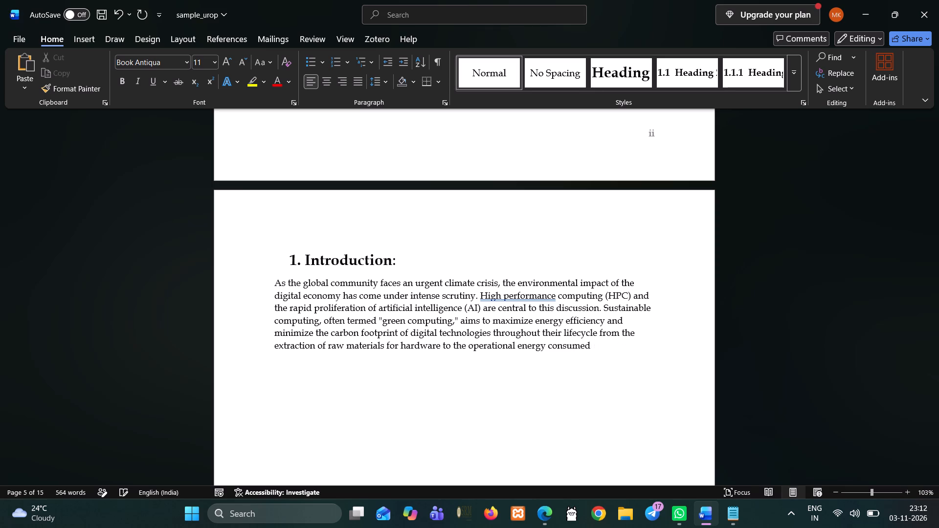
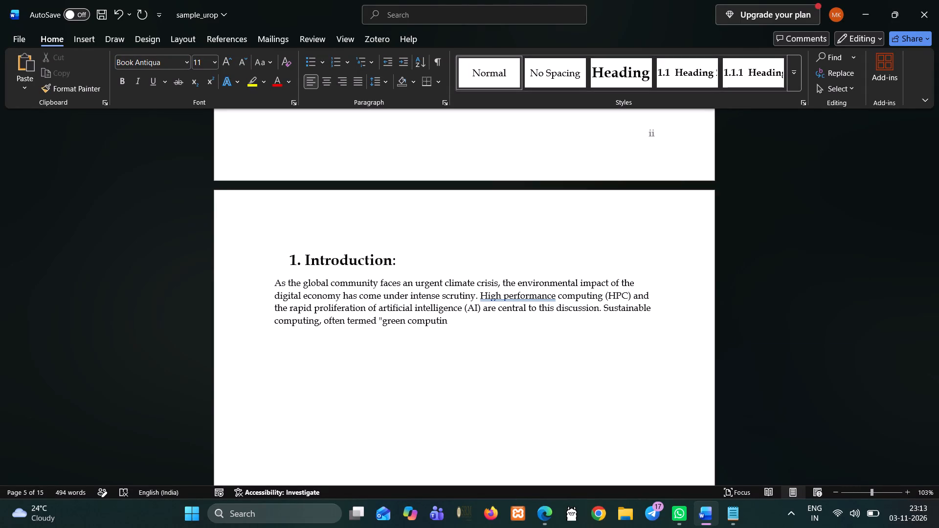
Erase the remaining old paragraph text under "1. Introduction:", working backwards from "green computin", and start a new line there.
{"action": "key", "text": "BackSpace"}
{"action": "key", "text": "BackSpace"}
{"action": "key", "text": "BackSpace"}
{"action": "key", "text": "BackSpace"}
{"action": "key", "text": "BackSpace"}
{"action": "key", "text": "BackSpace"}
{"action": "key", "text": "BackSpace"}
{"action": "key", "text": "BackSpace"}
{"action": "key", "text": "BackSpace"}
{"action": "key", "text": "BackSpace"}
{"action": "key", "text": "BackSpace"}
{"action": "key", "text": "BackSpace"}
{"action": "key", "text": "BackSpace"}
{"action": "key", "text": "BackSpace"}
{"action": "key", "text": "BackSpace"}
{"action": "key", "text": "BackSpace"}
{"action": "key", "text": "BackSpace"}
{"action": "key", "text": "BackSpace"}
{"action": "key", "text": "BackSpace"}
{"action": "key", "text": "BackSpace"}
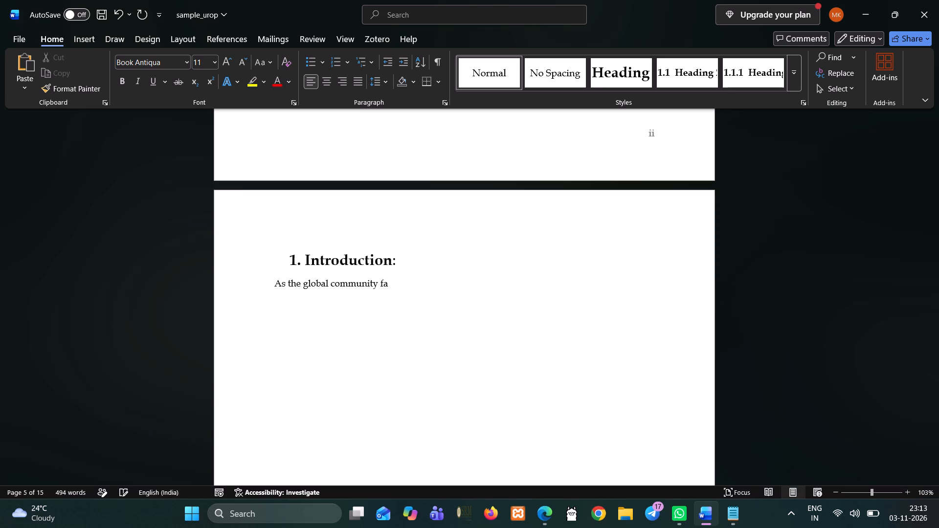
{"action": "key", "text": "BackSpace"}
{"action": "key", "text": "BackSpace"}
{"action": "key", "text": "BackSpace"}
{"action": "key", "text": "BackSpace"}
{"action": "key", "text": "BackSpace"}
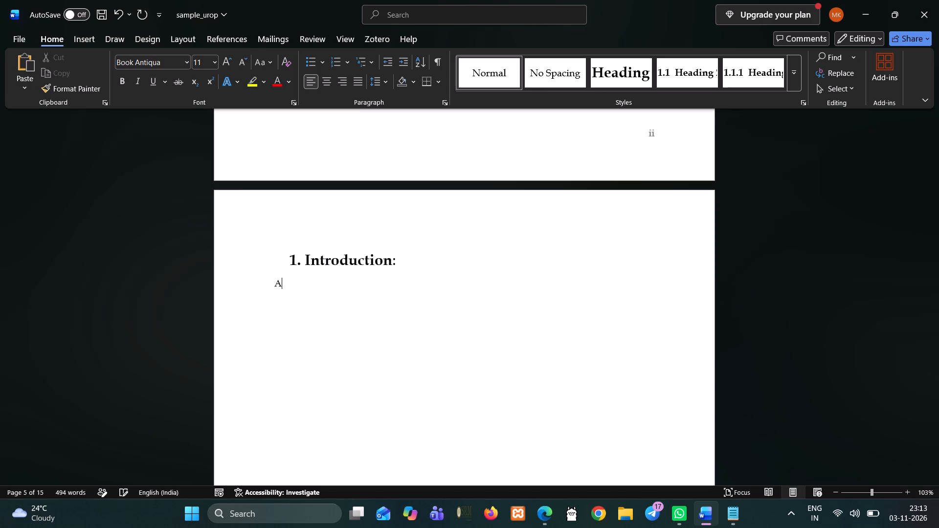
{"action": "key", "text": "BackSpace"}
{"action": "key", "text": "Return"}
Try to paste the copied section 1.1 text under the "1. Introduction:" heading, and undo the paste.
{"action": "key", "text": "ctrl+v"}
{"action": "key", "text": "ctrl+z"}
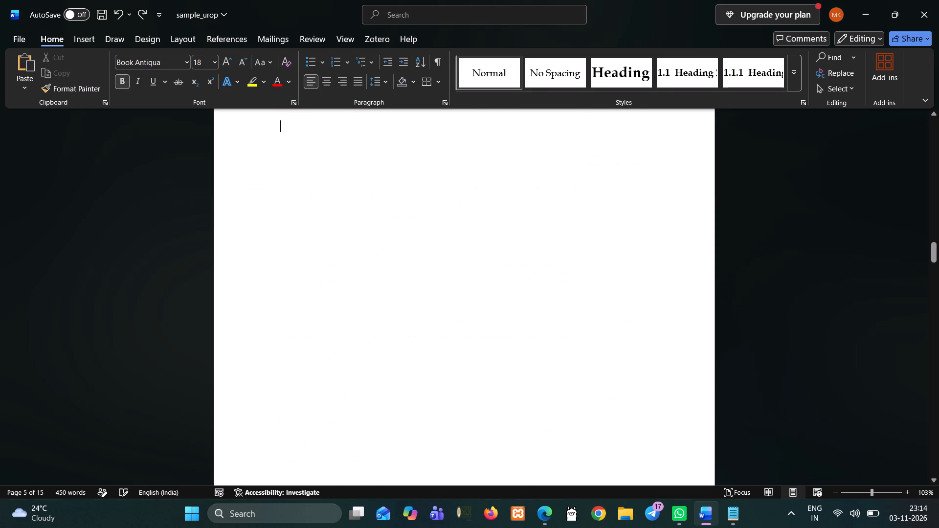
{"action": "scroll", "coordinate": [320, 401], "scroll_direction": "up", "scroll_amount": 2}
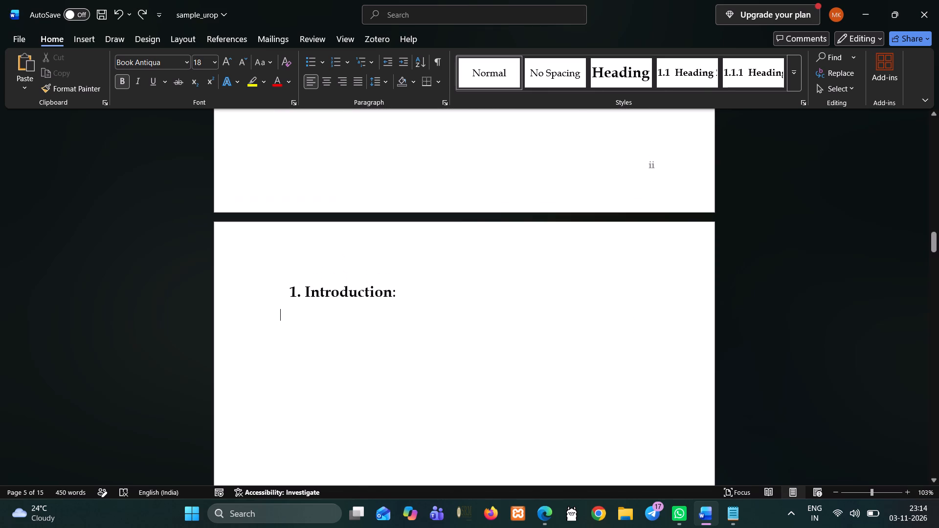
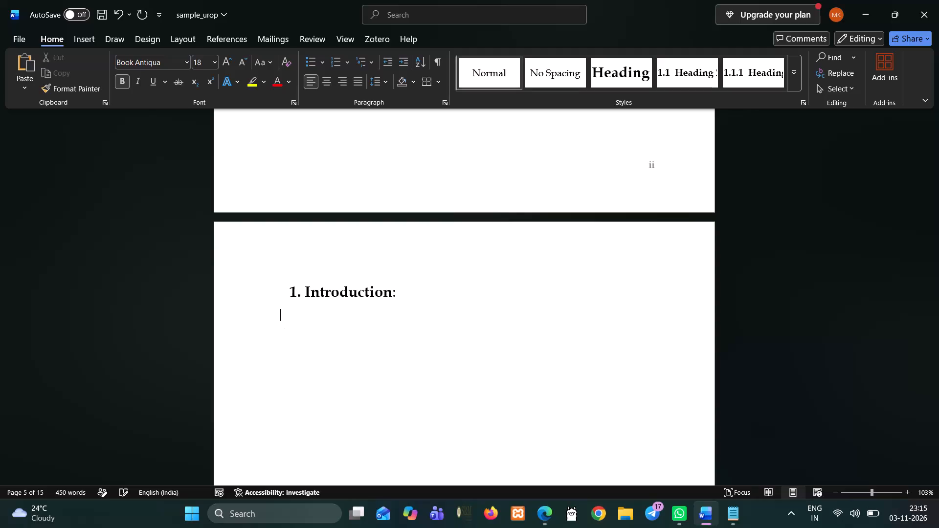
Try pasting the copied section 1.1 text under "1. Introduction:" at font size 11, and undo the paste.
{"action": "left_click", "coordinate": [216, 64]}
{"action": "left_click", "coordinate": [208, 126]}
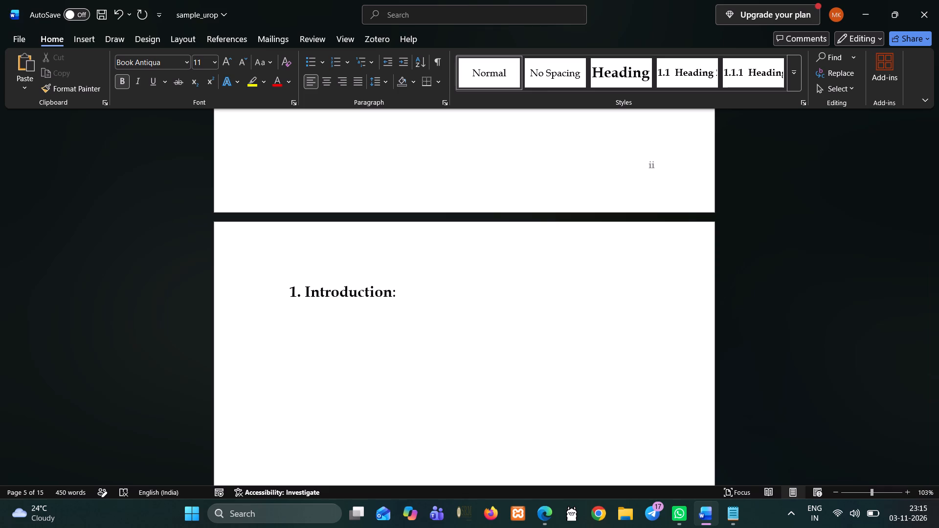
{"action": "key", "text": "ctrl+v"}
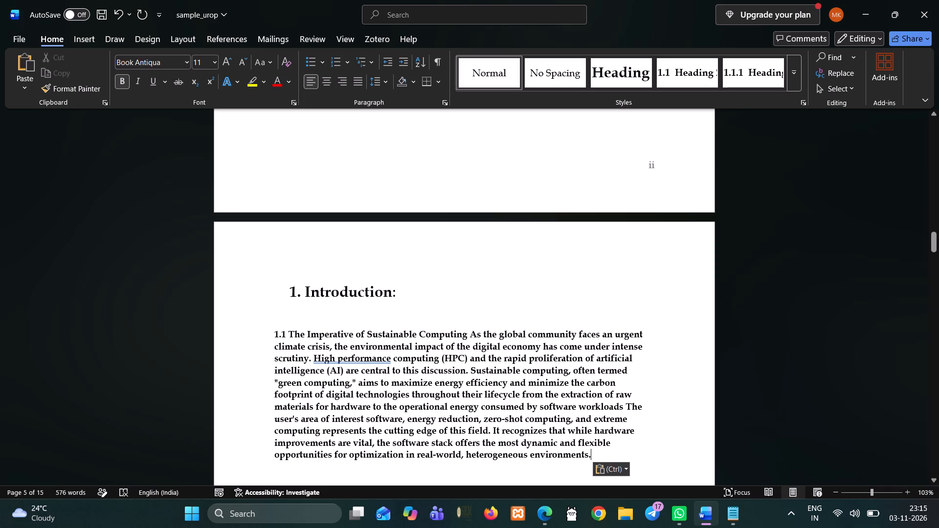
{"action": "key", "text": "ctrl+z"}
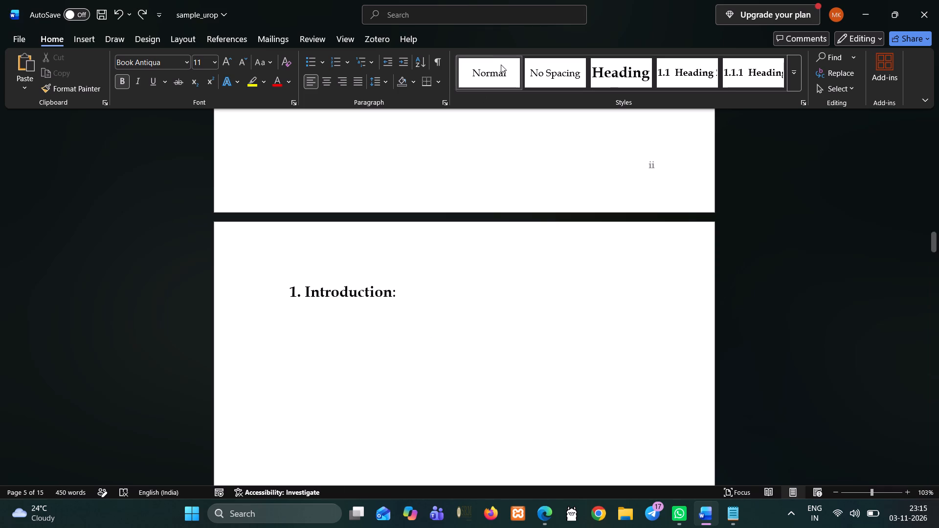
Apply the Normal style to the empty line under "1. Introduction:" and paste the copied section 1.1 text there.
{"action": "left_click", "coordinate": [500, 66]}
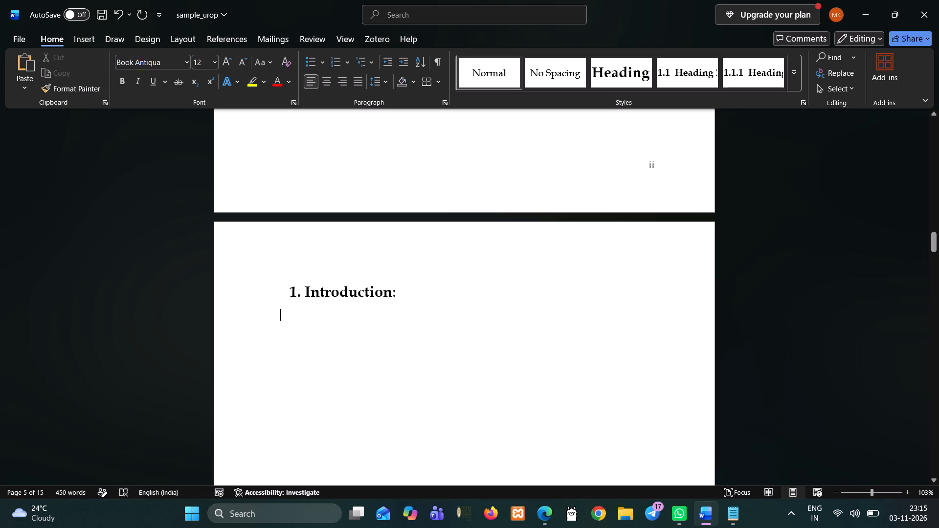
{"action": "key", "text": "ctrl+v"}
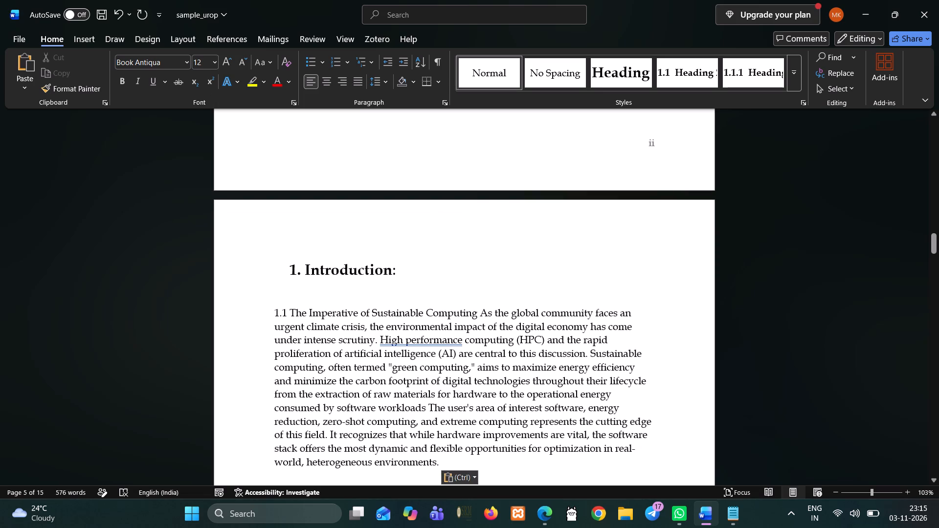
Split "1.1 The Imperative of Sustainable Computing" onto its own line, with the body starting at "As the global community" as an unnumbered paragraph.
{"action": "left_click", "coordinate": [480, 310]}
{"action": "key", "text": "Return"}
{"action": "key", "text": "BackSpace"}
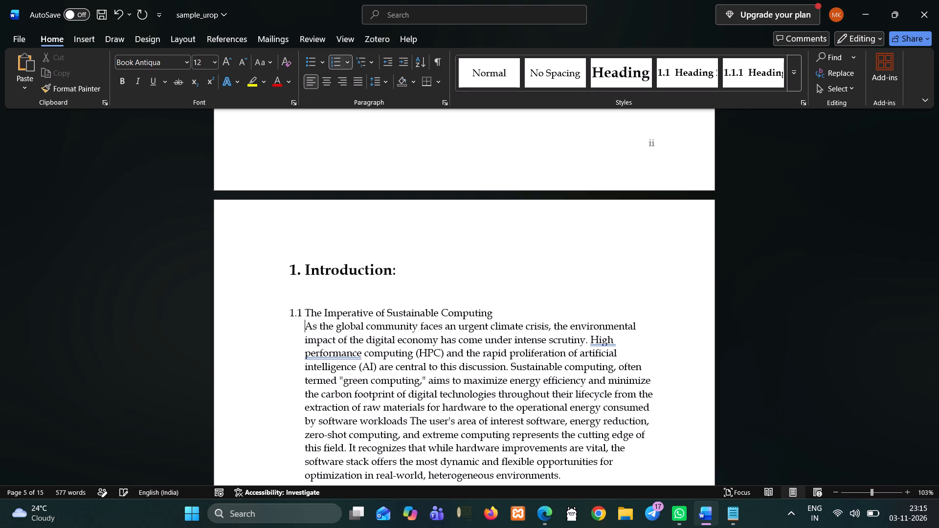
{"action": "key", "text": "BackSpace"}
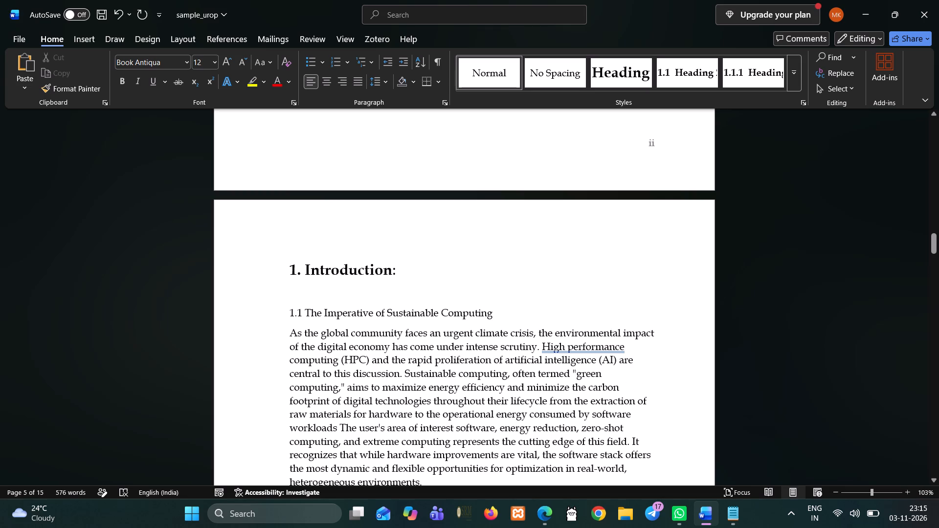
Make the subheading "1.1 The Imperative of Sustainable Computing" bold.
{"action": "left_click_drag", "start_coordinate": [493, 306], "coordinate": [375, 303]}
{"action": "left_click", "coordinate": [375, 303]}
{"action": "left_click_drag", "start_coordinate": [495, 315], "coordinate": [292, 311]}
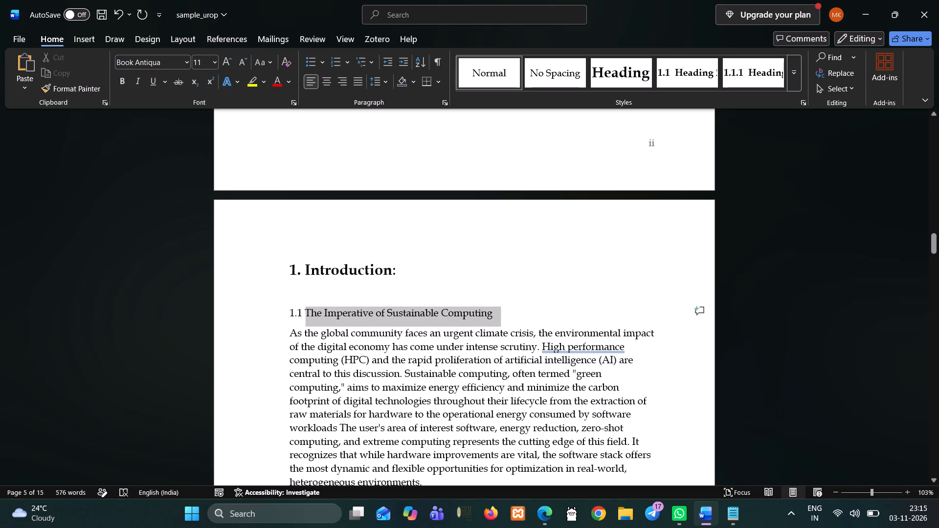
{"action": "left_click_drag", "start_coordinate": [292, 311], "coordinate": [286, 312]}
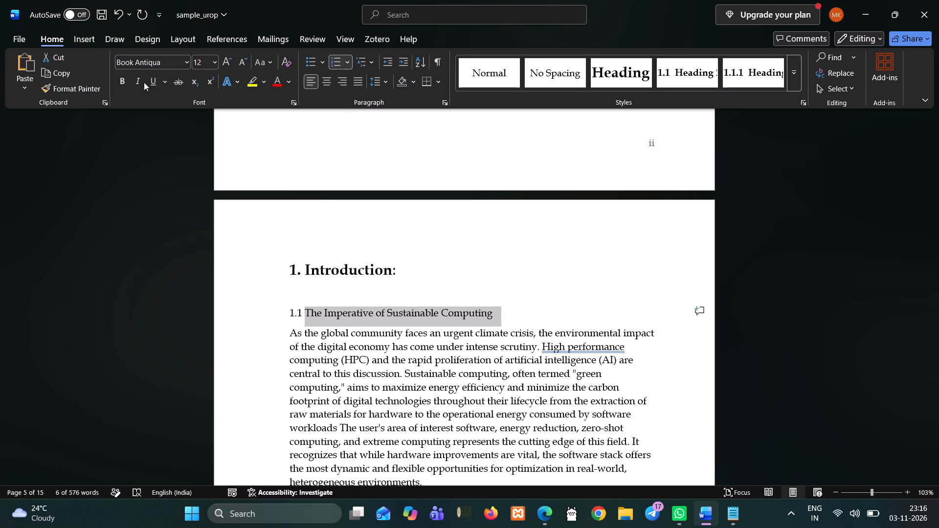
{"action": "left_click", "coordinate": [125, 83]}
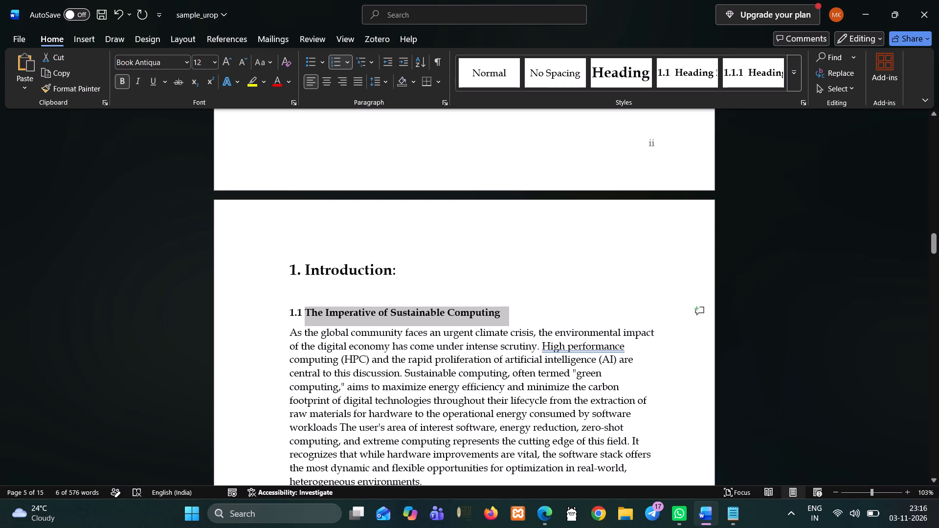
Delete the blank line between "1. Introduction:" and the 1.1 subheading.
{"action": "left_click", "coordinate": [547, 300]}
{"action": "left_click", "coordinate": [535, 323]}
{"action": "left_click", "coordinate": [439, 297]}
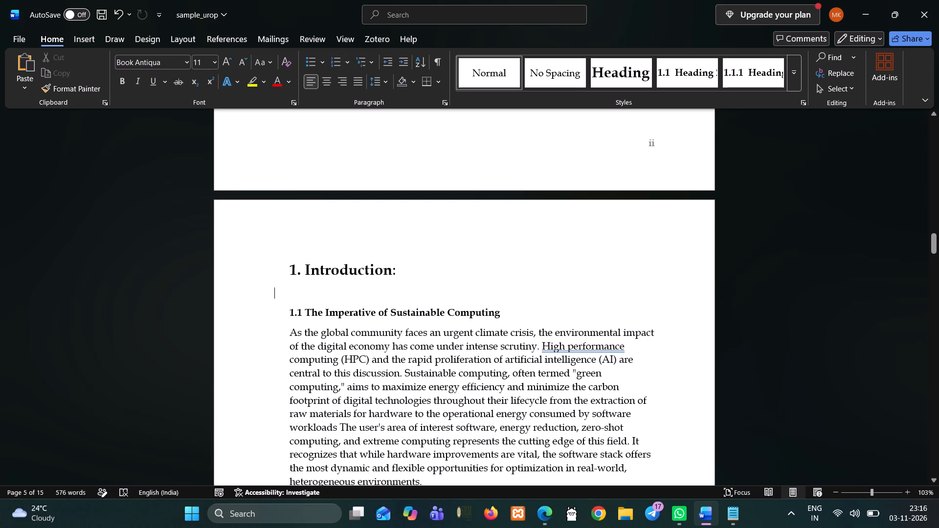
{"action": "key", "text": "BackSpace"}
In the PDF report in Edge, copy section "1.2 The Energy Paradox of Modern AI" down to "extreme" at the end of page 3.
{"action": "scroll", "coordinate": [439, 297], "scroll_direction": "down", "scroll_amount": 2}
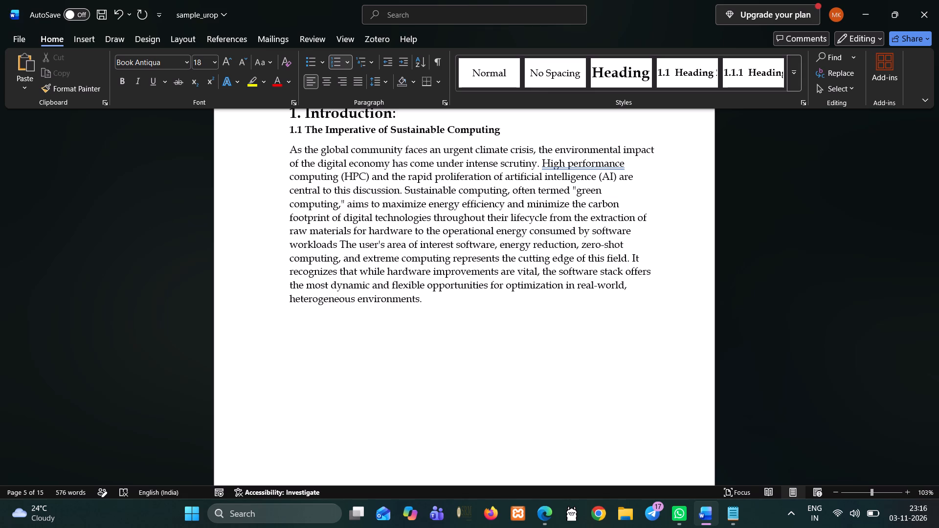
{"action": "key", "text": "alt+Tab"}
{"action": "scroll", "coordinate": [541, 372], "scroll_direction": "down", "scroll_amount": 2}
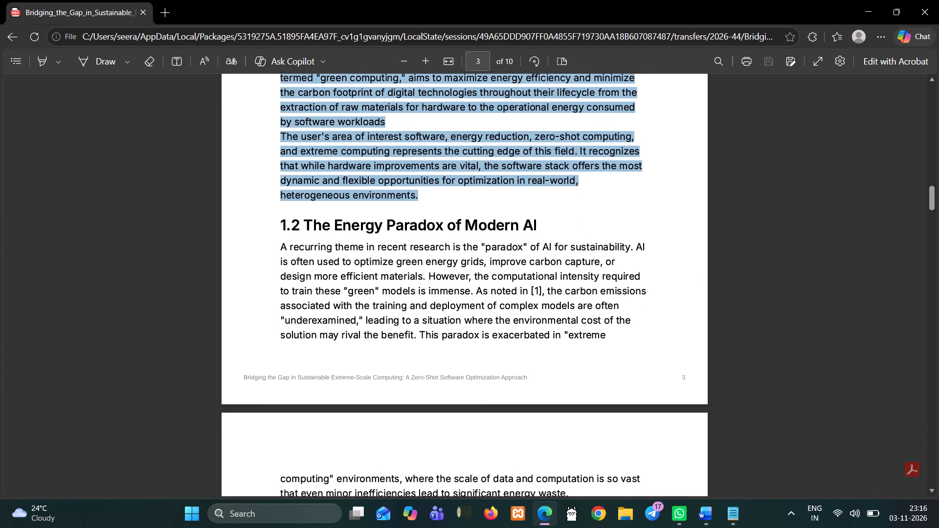
{"action": "left_click_drag", "start_coordinate": [282, 220], "coordinate": [608, 311]}
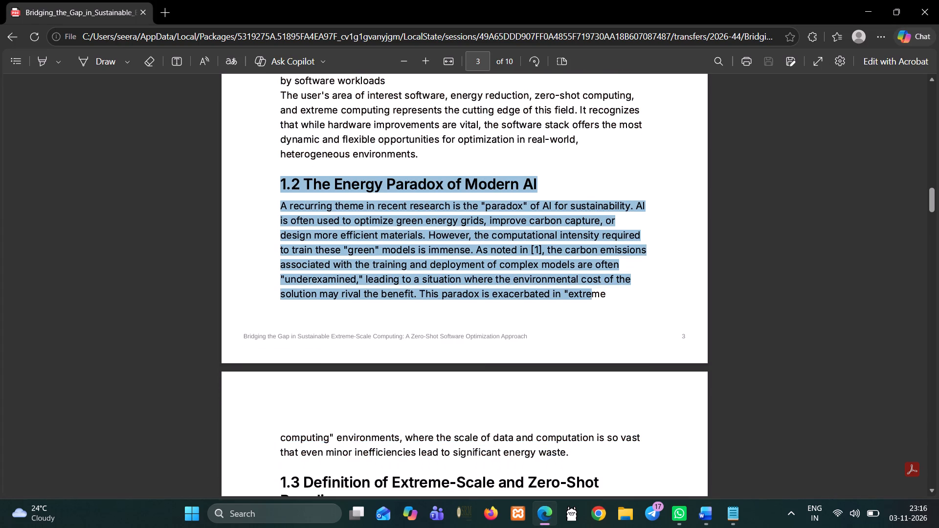
{"action": "left_click_drag", "start_coordinate": [608, 311], "coordinate": [610, 299]}
{"action": "key", "text": "ctrl+c"}
Back in the Word report, paste the copied section 1.2 text on a new line after the 1.1 paragraph ending "heterogeneous environments.".
{"action": "key", "text": "alt+Tab"}
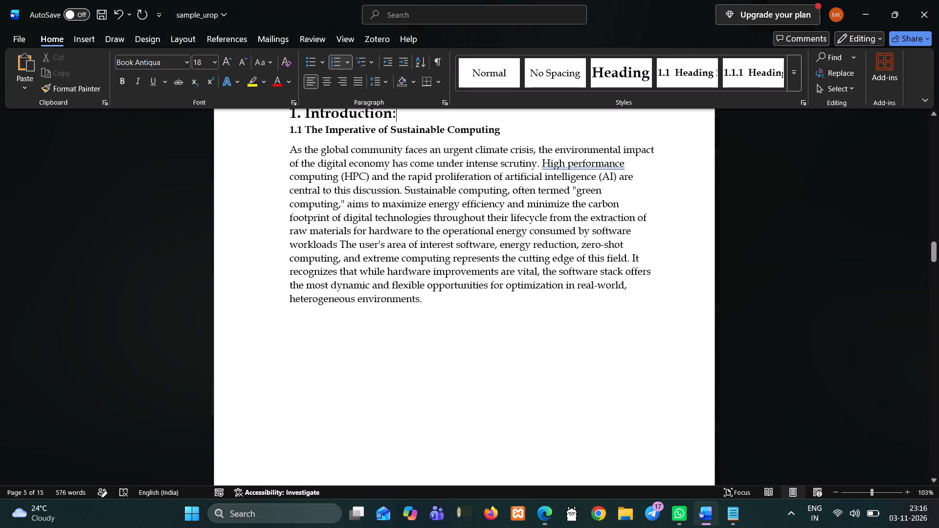
{"action": "left_click", "coordinate": [396, 330]}
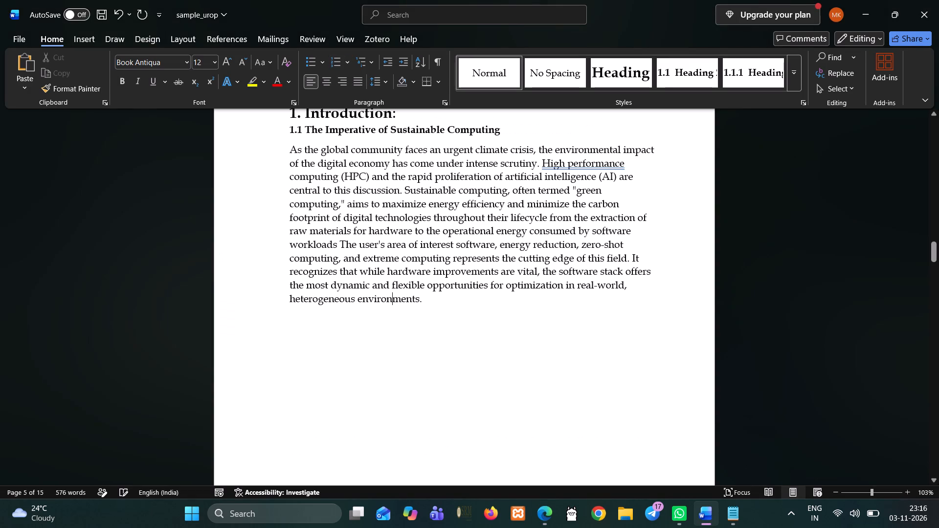
{"action": "key", "text": "Right"}
{"action": "key", "text": "Right"}
{"action": "key", "text": "Right"}
{"action": "key", "text": "Right"}
{"action": "key", "text": "Right"}
{"action": "key", "text": "Right"}
{"action": "key", "text": "Return"}
{"action": "key", "text": "Return"}
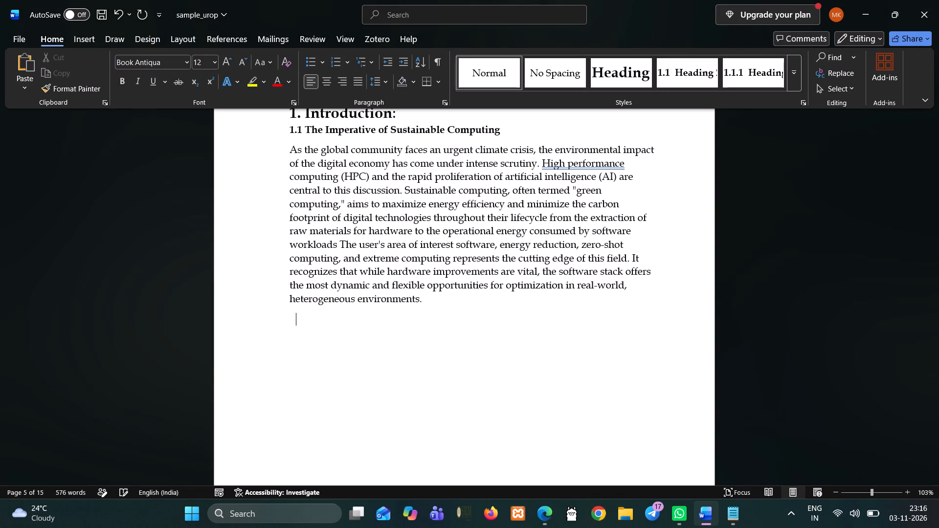
{"action": "key", "text": "BackSpace"}
{"action": "key", "text": "BackSpace"}
{"action": "key", "text": "Return"}
{"action": "key", "text": "ctrl+v"}
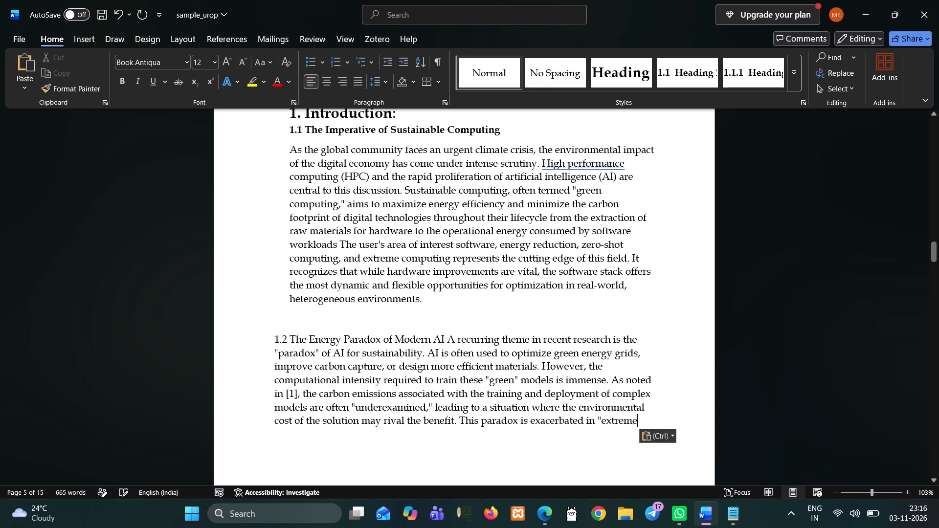
Split "1.2 The Energy Paradox of Modern AI" onto its own line, with the body starting at "A recurring theme" as an unnumbered paragraph.
{"action": "key", "text": "alt+Tab"}
{"action": "key", "text": "alt+Tab"}
{"action": "left_click", "coordinate": [449, 339]}
{"action": "key", "text": "Return"}
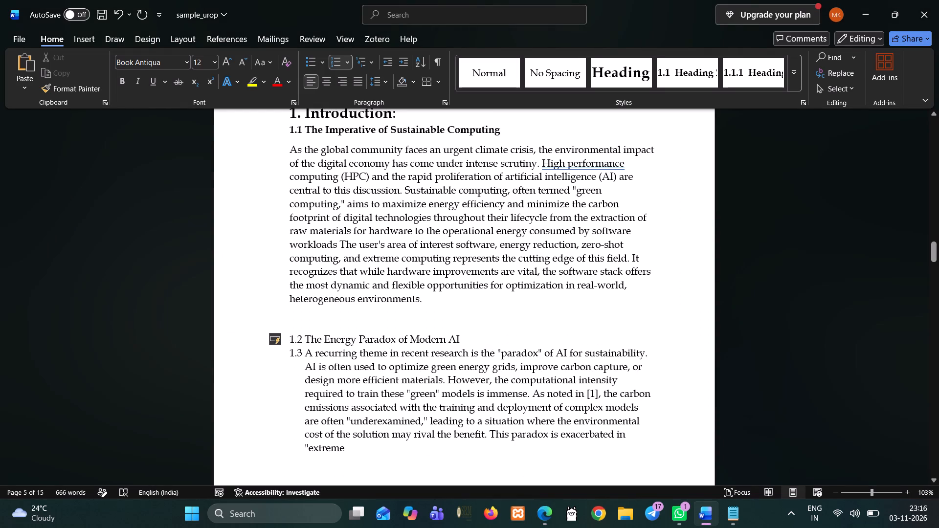
{"action": "key", "text": "BackSpace"}
{"action": "key", "text": "BackSpace"}
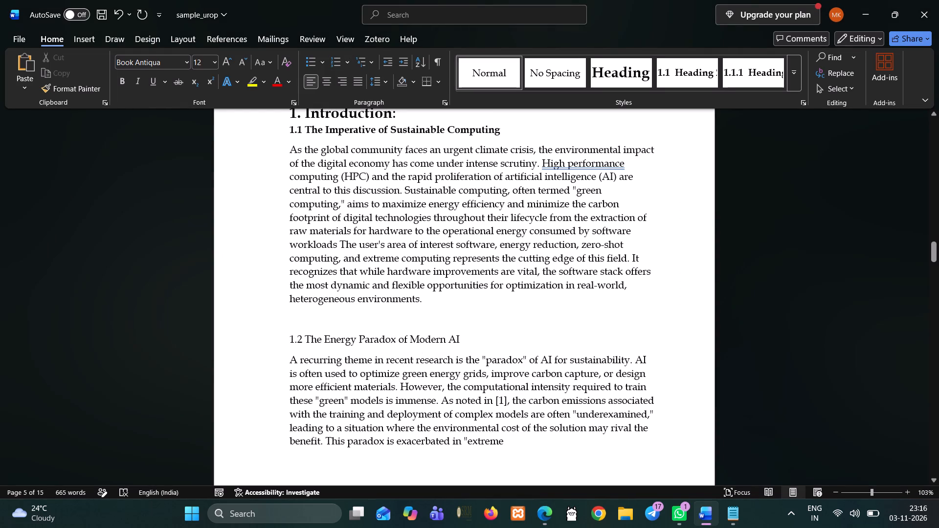
Make the subheading "1.2 The Energy Paradox of Modern AI" bold.
{"action": "left_click_drag", "start_coordinate": [476, 336], "coordinate": [295, 339]}
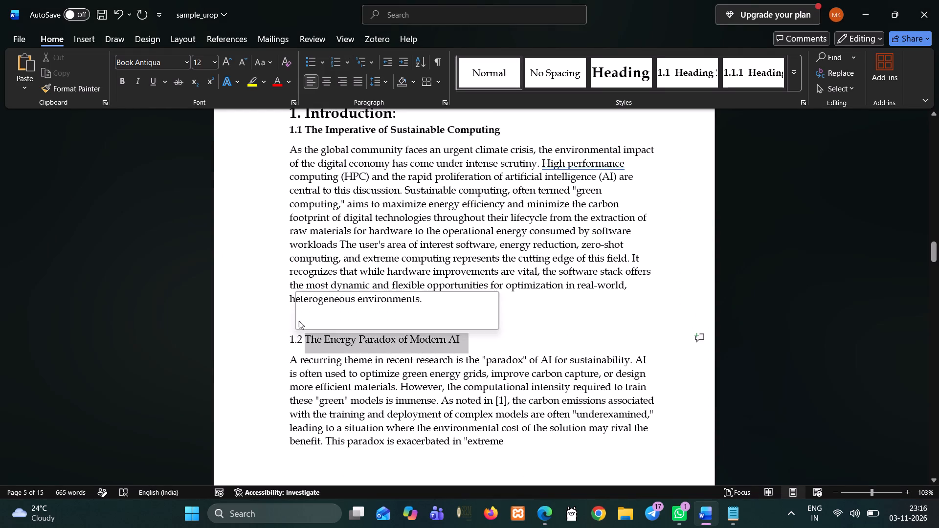
{"action": "left_click", "coordinate": [117, 75]}
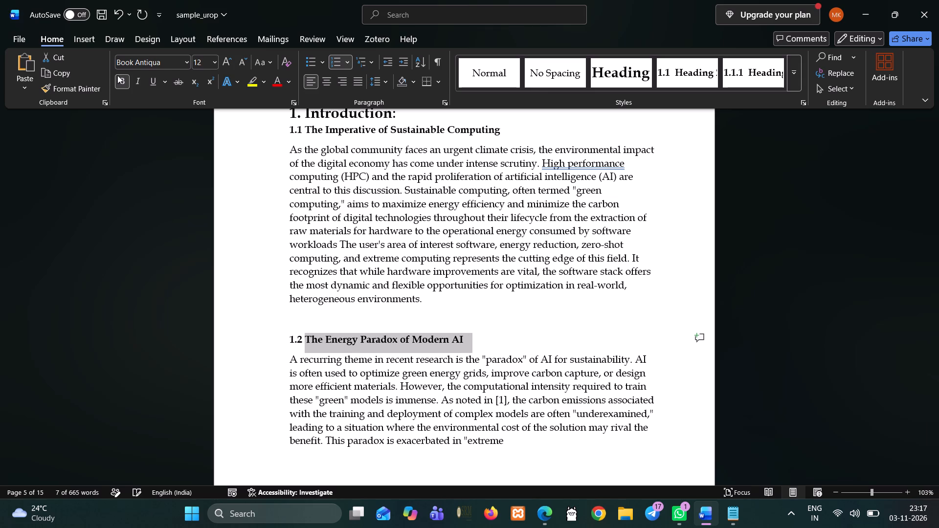
Delete the blank line between the section 1.1 paragraph and the 1.2 subheading.
{"action": "left_click", "coordinate": [292, 318]}
{"action": "key", "text": "BackSpace"}
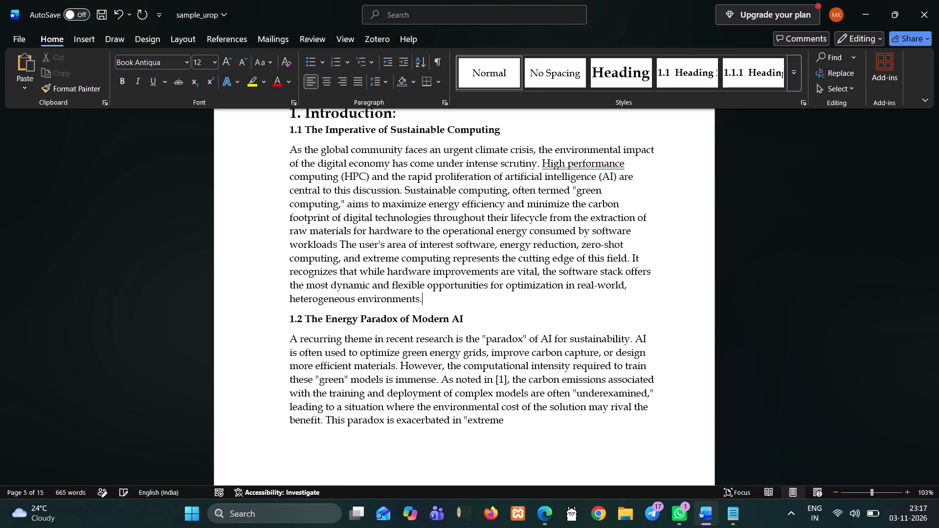
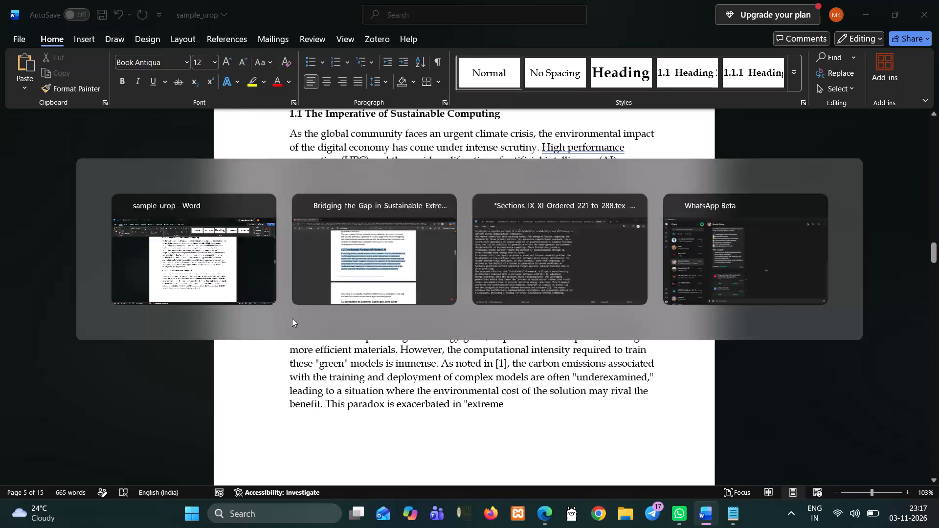
In the PDF report in Edge, copy the remainder of section 1.2, from "computing" environments" through "significant energy waste.".
{"action": "scroll", "coordinate": [341, 329], "scroll_direction": "down", "scroll_amount": 1}
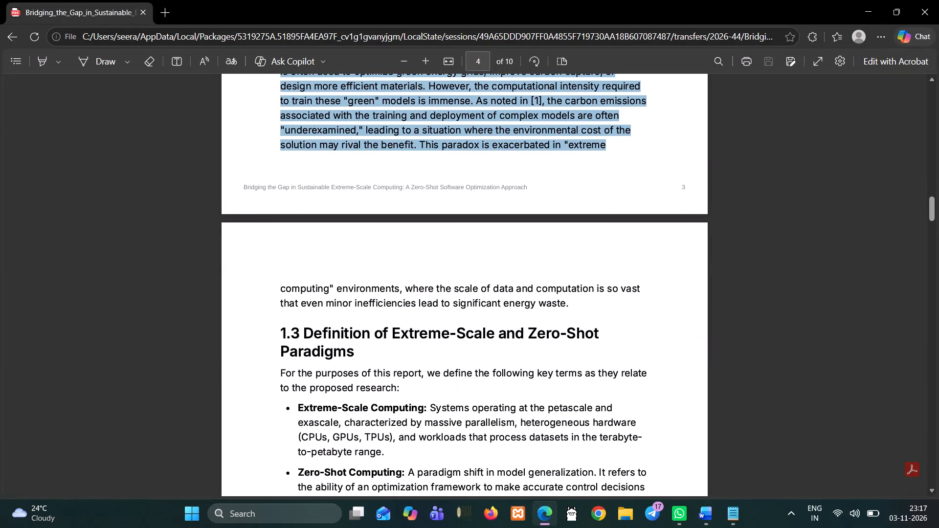
{"action": "scroll", "coordinate": [341, 329], "scroll_direction": "down", "scroll_amount": 1}
{"action": "left_click_drag", "start_coordinate": [278, 288], "coordinate": [549, 308]}
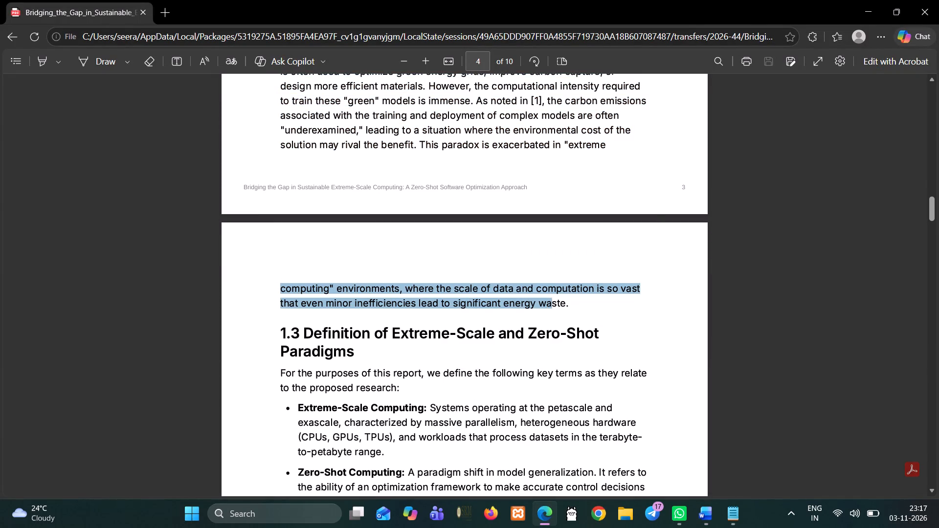
{"action": "left_click_drag", "start_coordinate": [549, 308], "coordinate": [614, 304]}
{"action": "left_click", "coordinate": [614, 304]}
{"action": "left_click_drag", "start_coordinate": [574, 304], "coordinate": [425, 268]}
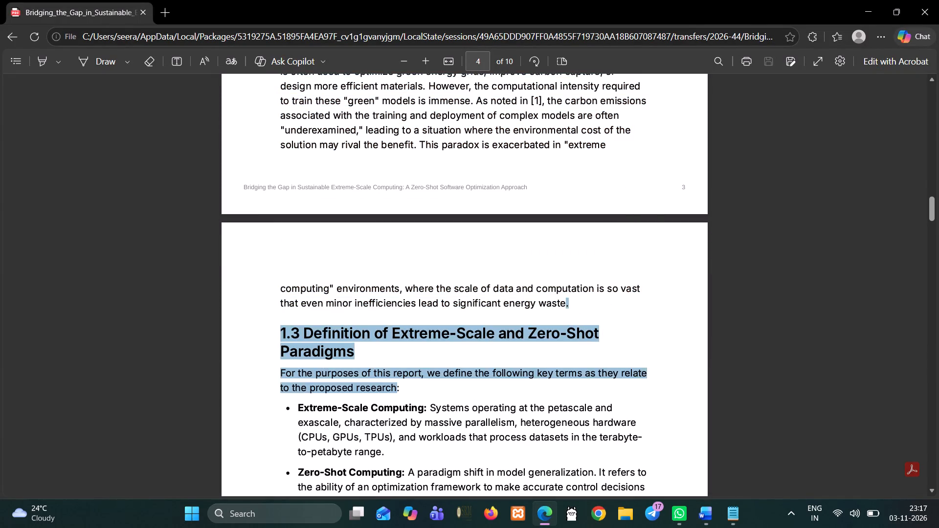
{"action": "left_click_drag", "start_coordinate": [425, 268], "coordinate": [279, 288]}
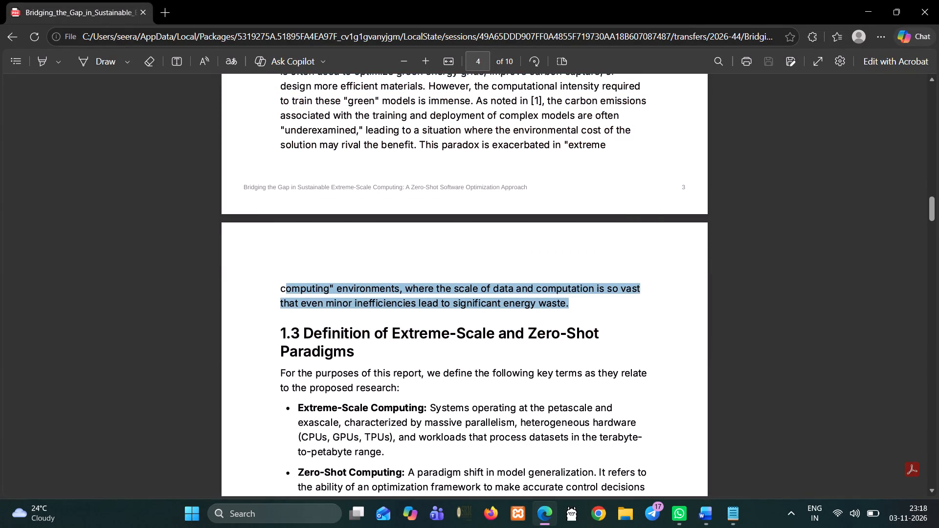
{"action": "left_click_drag", "start_coordinate": [279, 288], "coordinate": [274, 290]}
{"action": "left_click", "coordinate": [274, 290]}
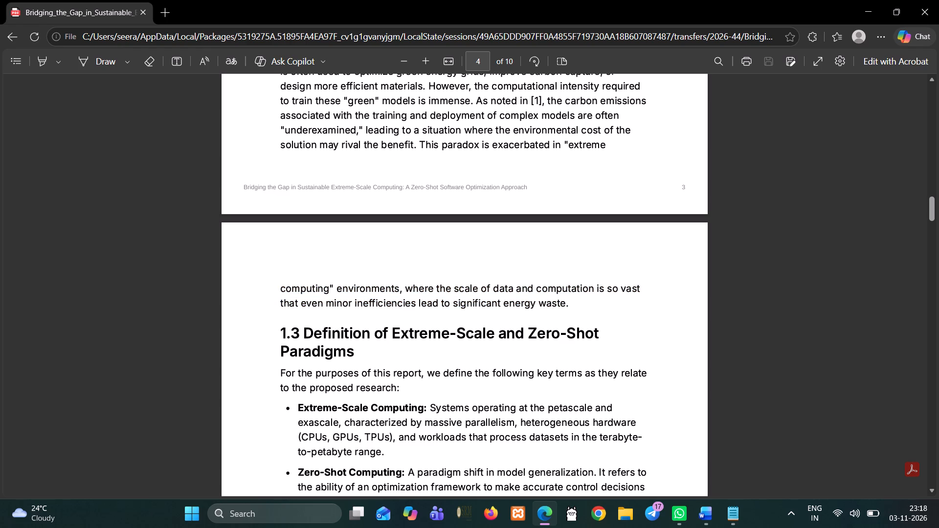
{"action": "left_click_drag", "start_coordinate": [280, 288], "coordinate": [566, 304]}
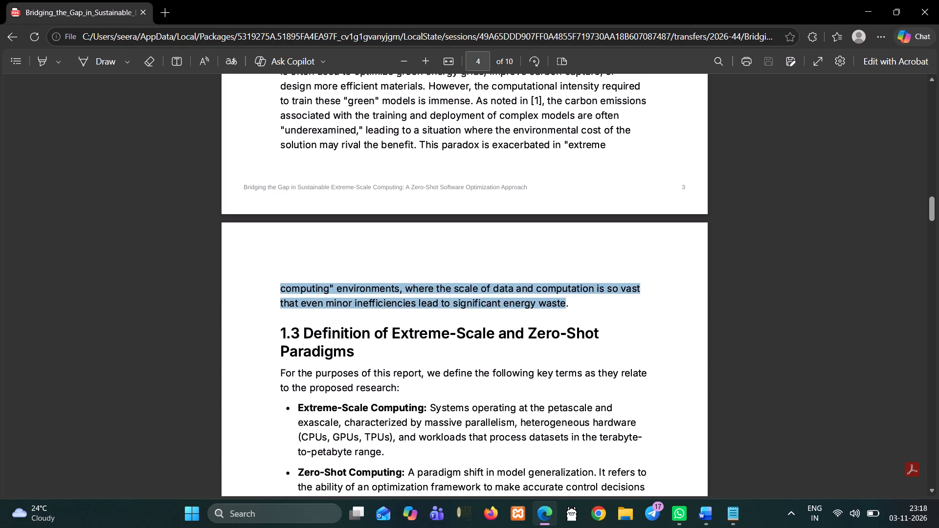
{"action": "left_click_drag", "start_coordinate": [566, 304], "coordinate": [568, 304]}
{"action": "key", "text": "ctrl+c"}
Back in the Word report, paste the copied text directly after "extreme" at the end of the section 1.2 paragraph.
{"action": "key", "text": "alt+Tab"}
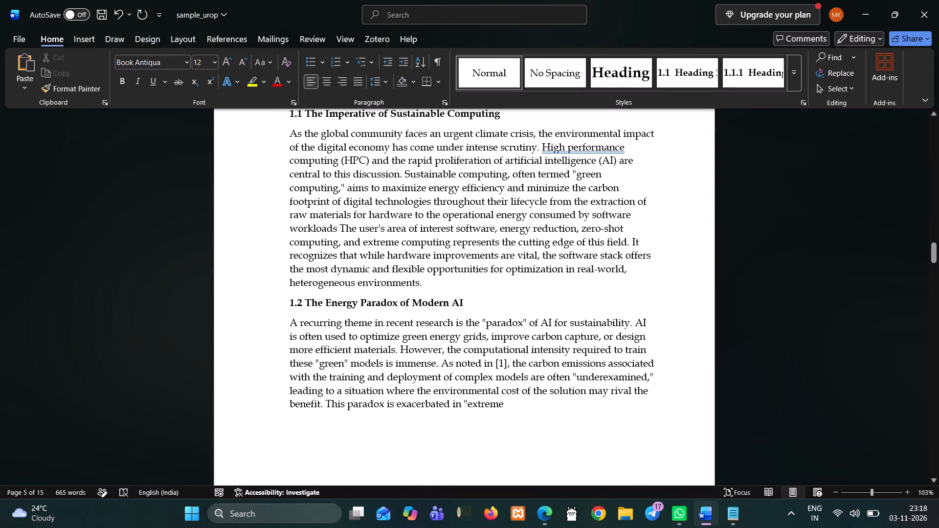
{"action": "left_click", "coordinate": [505, 403]}
{"action": "key", "text": "ctrl+v"}
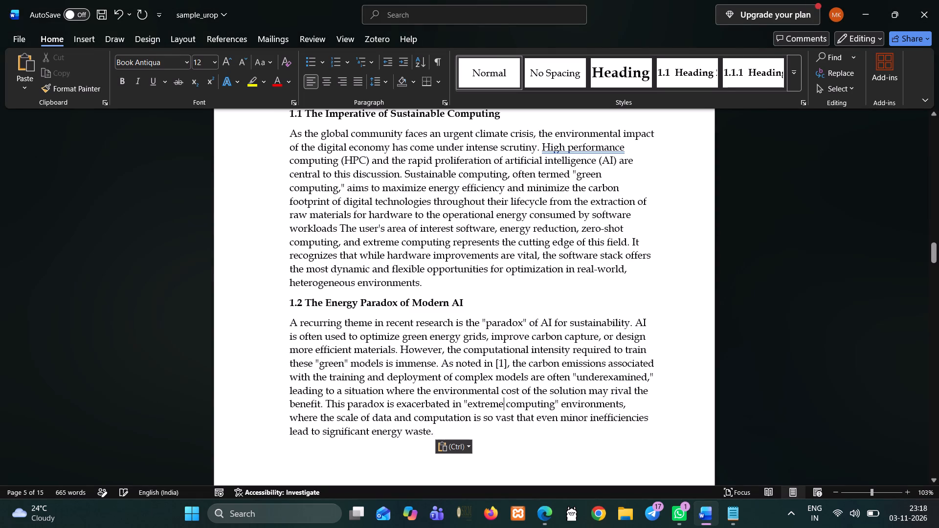
In the PDF report in Edge, copy section 1.3 from its heading through the Zero-Shot Computing definition ending in "deployment".
{"action": "scroll", "coordinate": [512, 413], "scroll_direction": "down", "scroll_amount": 4}
{"action": "scroll", "coordinate": [512, 413], "scroll_direction": "up", "scroll_amount": 1}
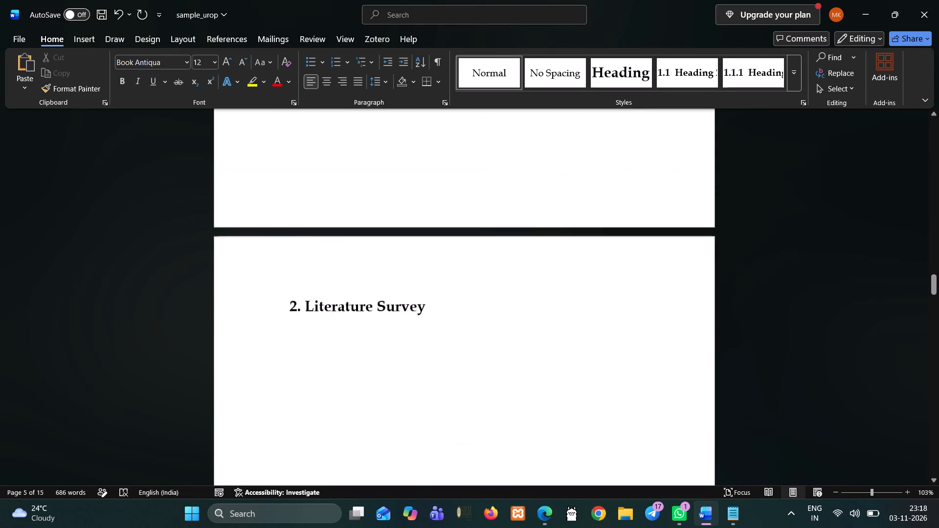
{"action": "scroll", "coordinate": [512, 413], "scroll_direction": "up", "scroll_amount": 4}
{"action": "scroll", "coordinate": [512, 413], "scroll_direction": "down", "scroll_amount": 2}
{"action": "key", "text": "alt+Tab"}
{"action": "scroll", "coordinate": [554, 381], "scroll_direction": "down", "scroll_amount": 1}
{"action": "scroll", "coordinate": [442, 357], "scroll_direction": "down", "scroll_amount": 1}
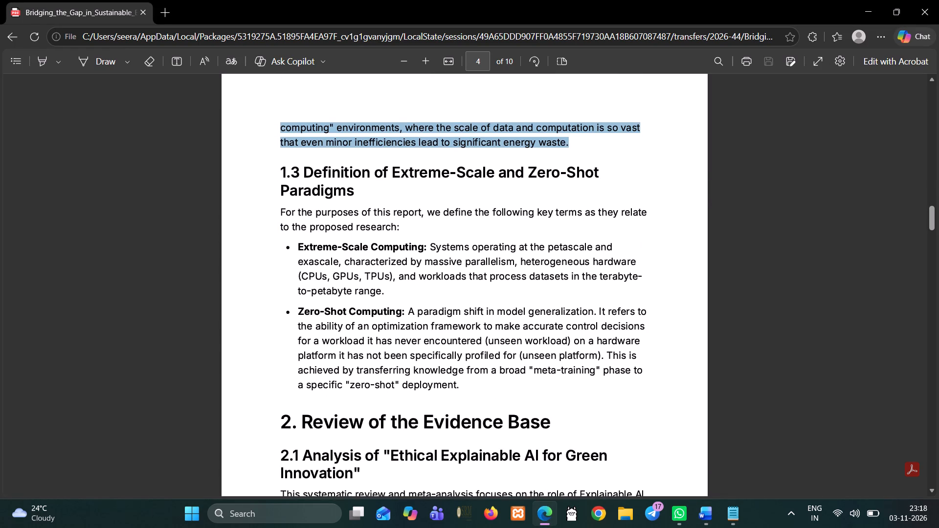
{"action": "left_click_drag", "start_coordinate": [278, 168], "coordinate": [466, 388]}
{"action": "key", "text": "ctrl+c"}
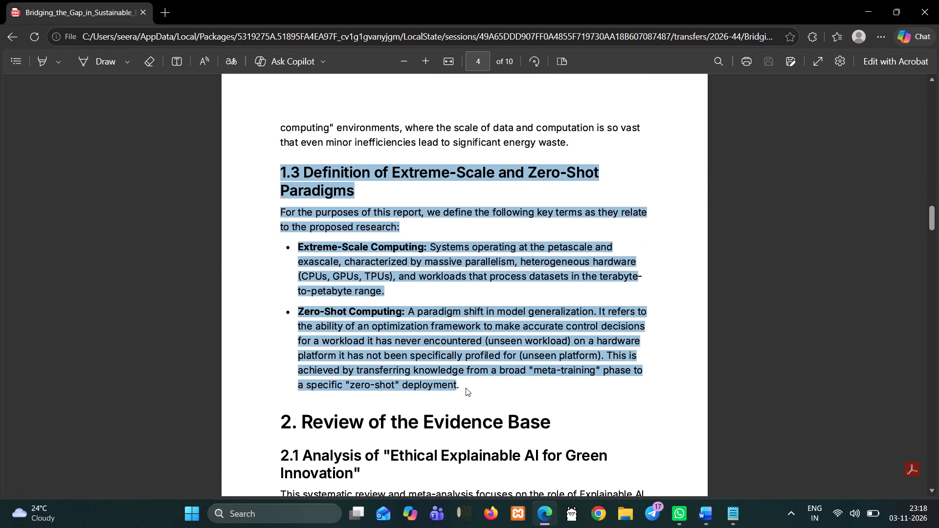
Back in the Word report, paste the copied section 1.3 text below the 1.2 paragraph, leaving a blank line between them.
{"action": "key", "text": "alt+Tab"}
{"action": "key", "text": "Return"}
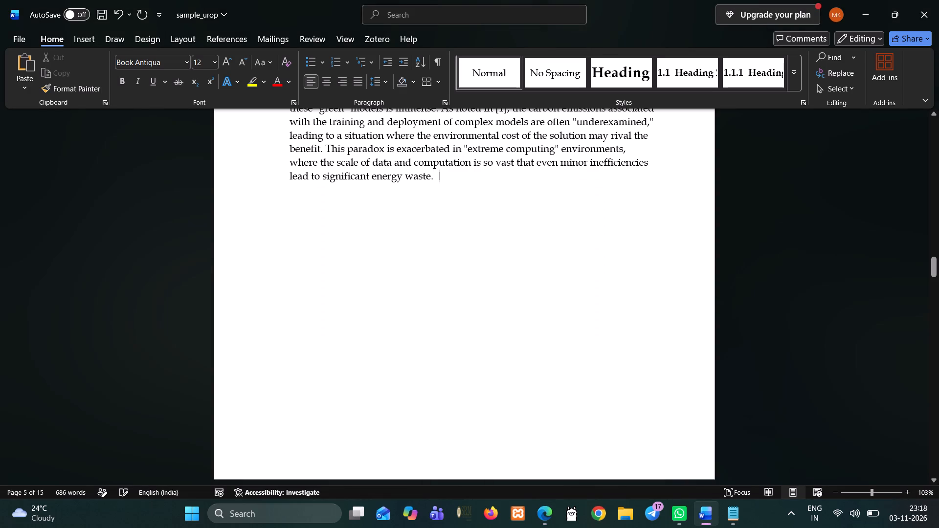
{"action": "key", "text": "Return"}
{"action": "key", "text": "ctrl+v"}
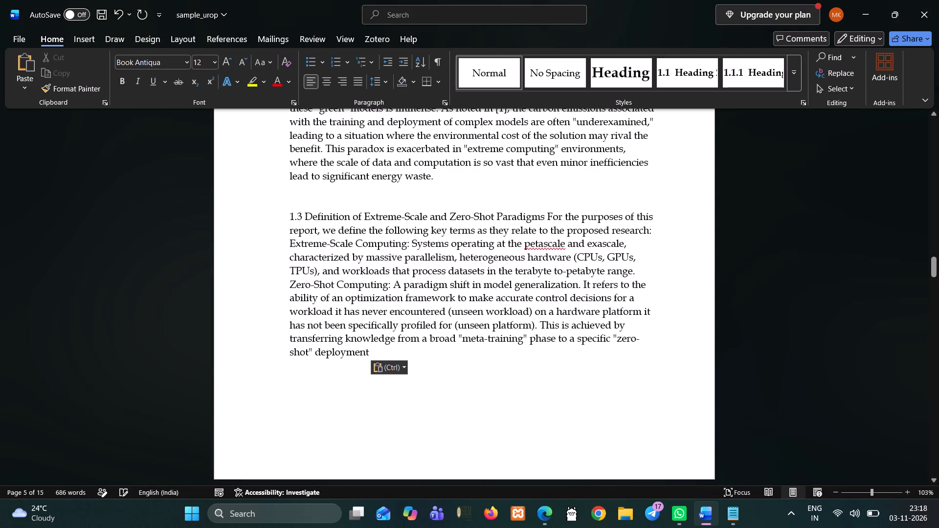
Split "1.3 Definition of Extreme-Scale and Zero-Shot Paradigms" onto its own line, with the body starting at "For the purposes" as an unnumbered paragraph.
{"action": "key", "text": "alt+Tab"}
{"action": "key", "text": "alt+Tab"}
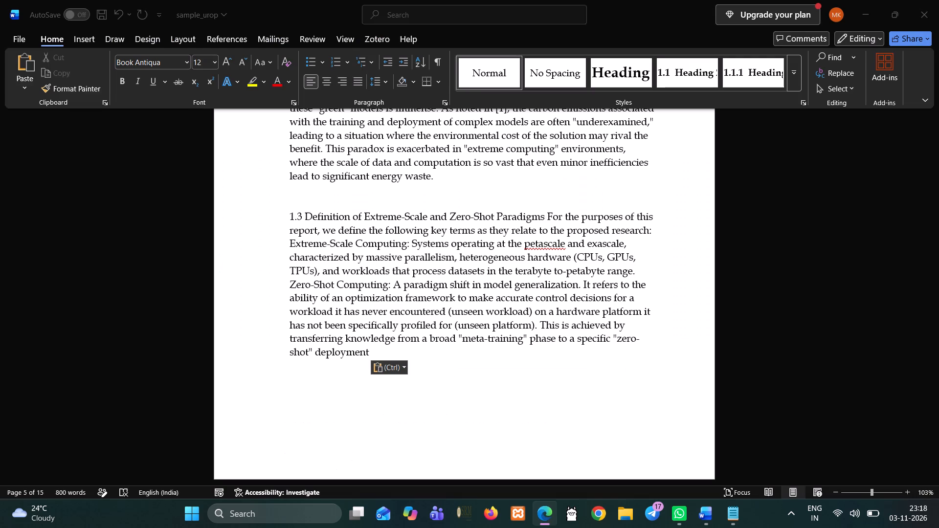
{"action": "left_click", "coordinate": [548, 214]}
{"action": "key", "text": "Return"}
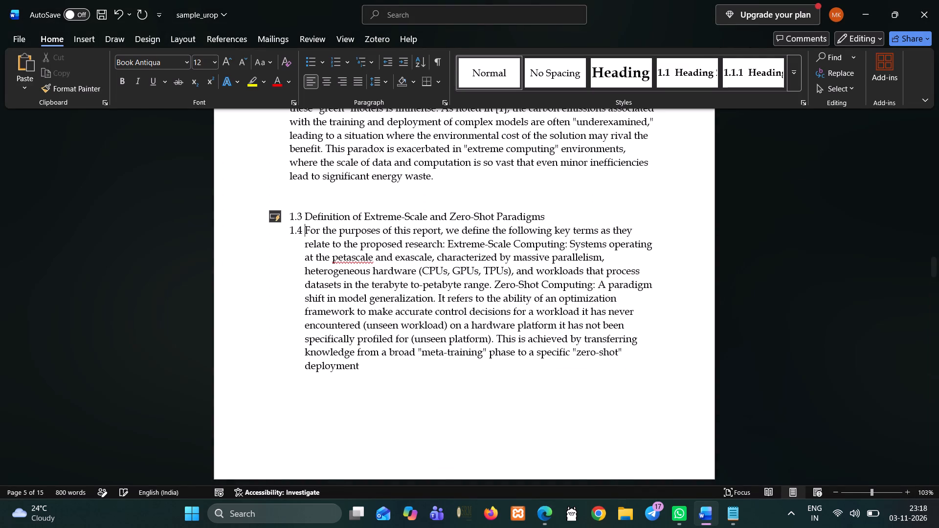
{"action": "key", "text": "BackSpace"}
{"action": "key", "text": "BackSpace"}
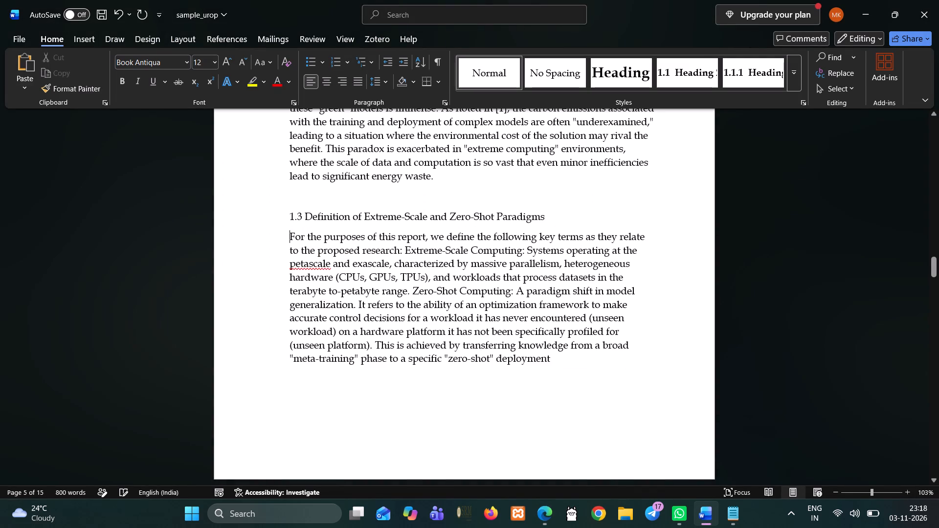
Make the subheading "1.3 Definition of Extreme-Scale and Zero-Shot Paradigms" bold.
{"action": "left_click_drag", "start_coordinate": [551, 212], "coordinate": [299, 212]}
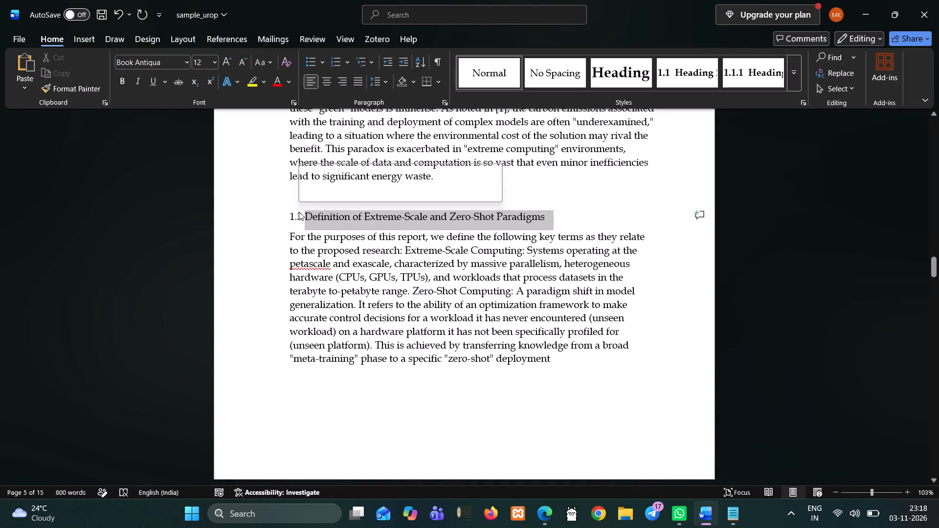
{"action": "left_click", "coordinate": [123, 82]}
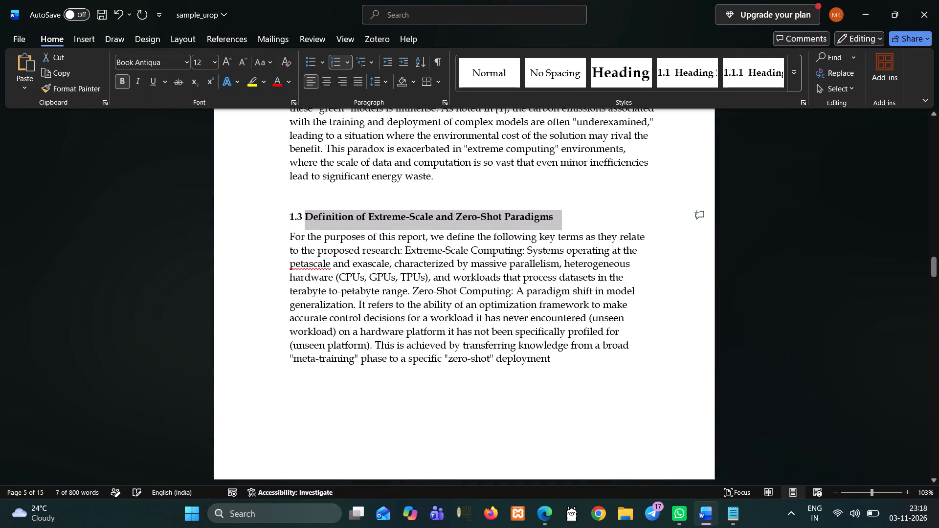
{"action": "left_click", "coordinate": [511, 288]}
Following the PDF layout, split the section 1.3 body so the Extreme-Scale Computing and Zero-Shot Computing definitions each start a new paragraph.
{"action": "key", "text": "alt+Tab"}
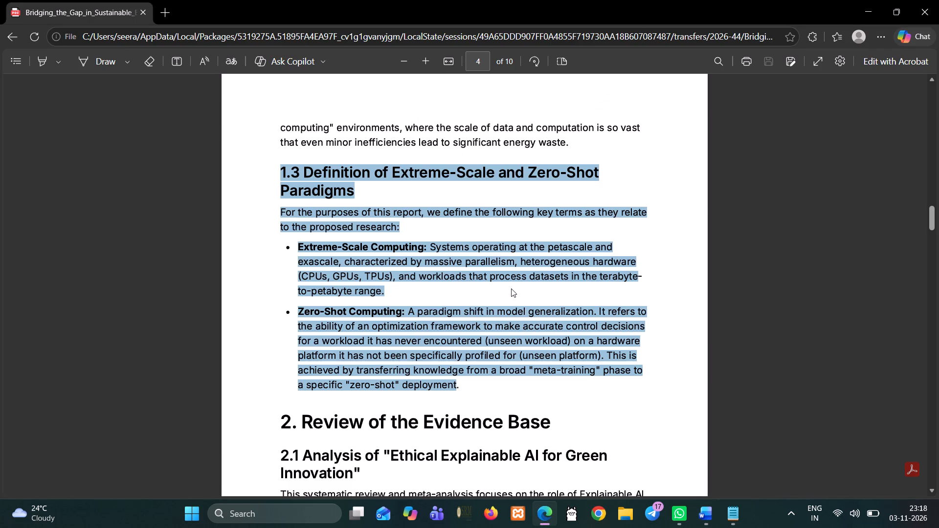
{"action": "key", "text": "alt+Tab"}
{"action": "left_click", "coordinate": [404, 250]}
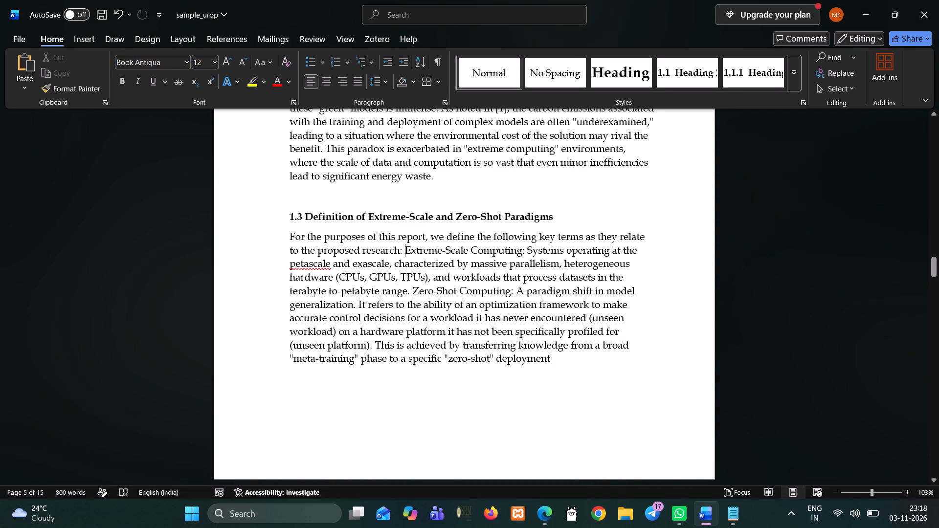
{"action": "key", "text": "Return"}
{"action": "key", "text": "alt+Tab"}
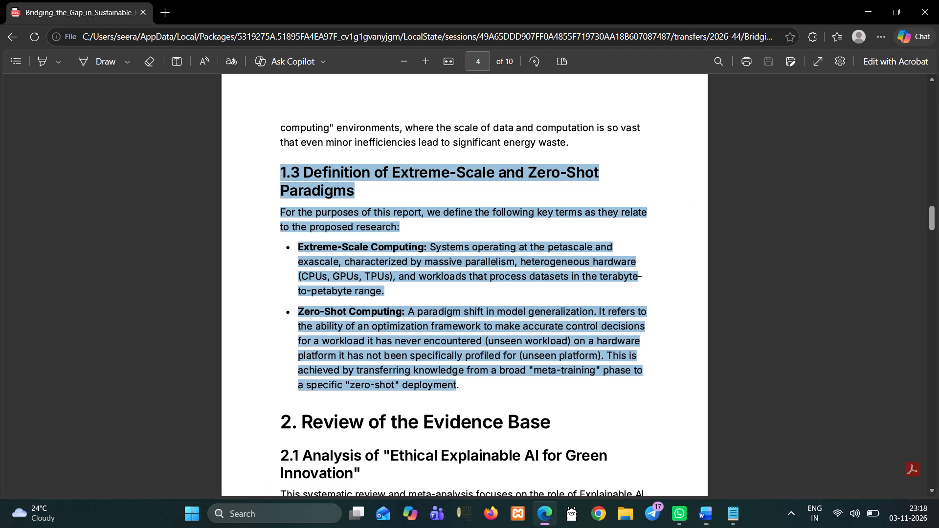
{"action": "key", "text": "alt+Tab"}
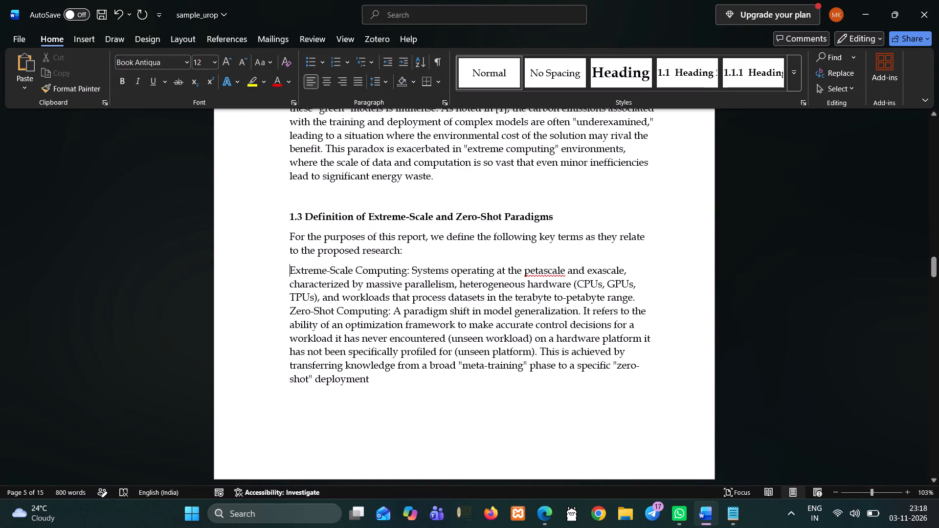
{"action": "left_click", "coordinate": [637, 300]}
{"action": "key", "text": "apostrophe"}
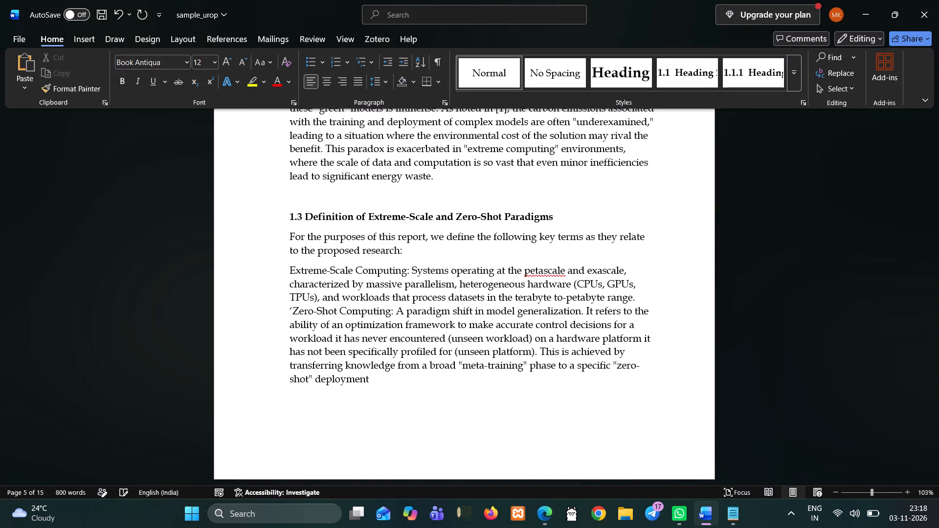
{"action": "key", "text": "BackSpace"}
{"action": "key", "text": "BackSpace"}
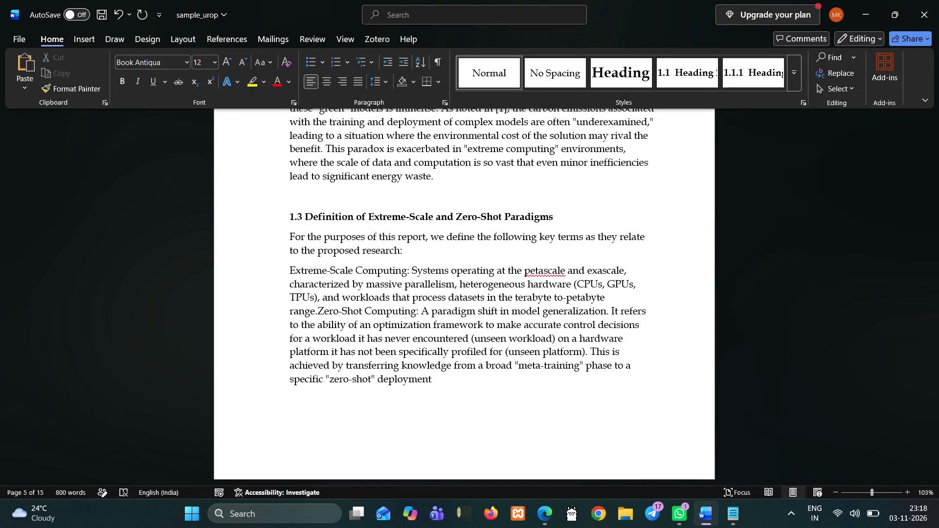
{"action": "key", "text": "Return"}
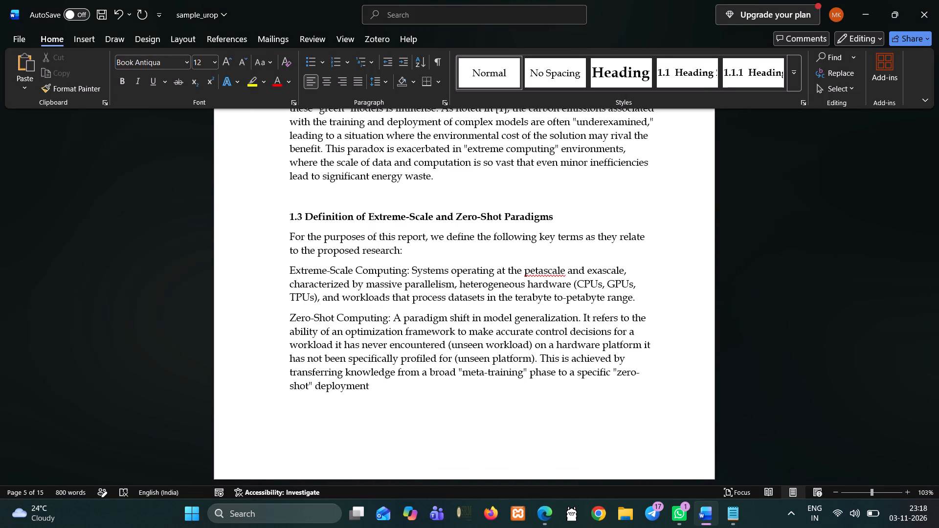
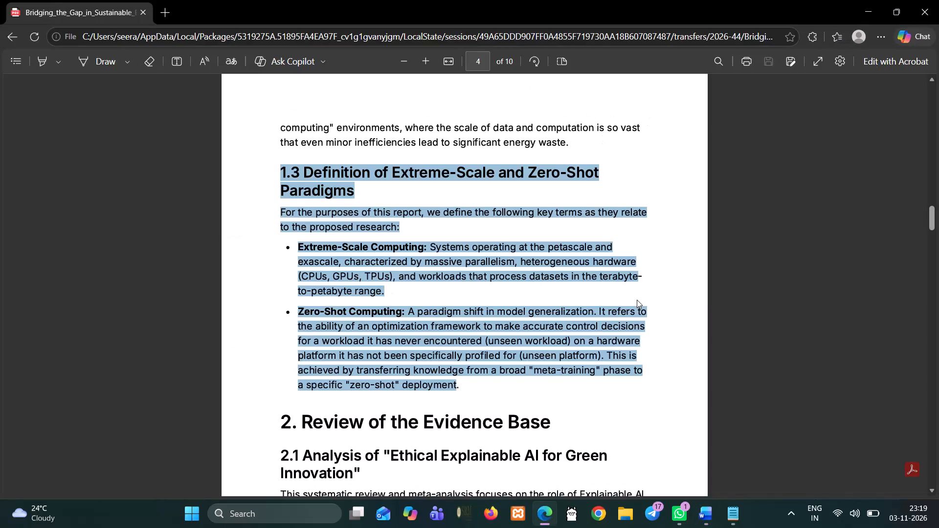
In the PDF report, copy the section heading "2. Review of the Evidence Base".
{"action": "scroll", "coordinate": [637, 300], "scroll_direction": "down", "scroll_amount": 2}
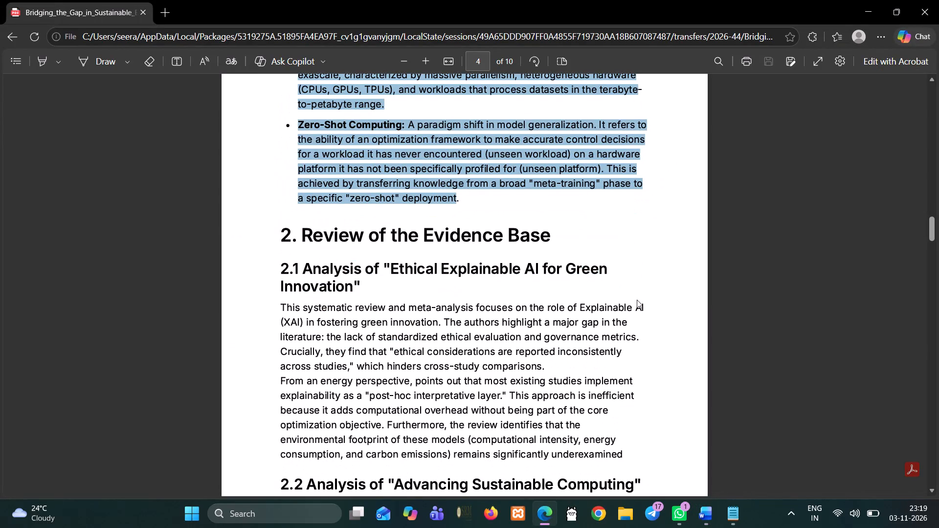
{"action": "scroll", "coordinate": [637, 300], "scroll_direction": "down", "scroll_amount": 1}
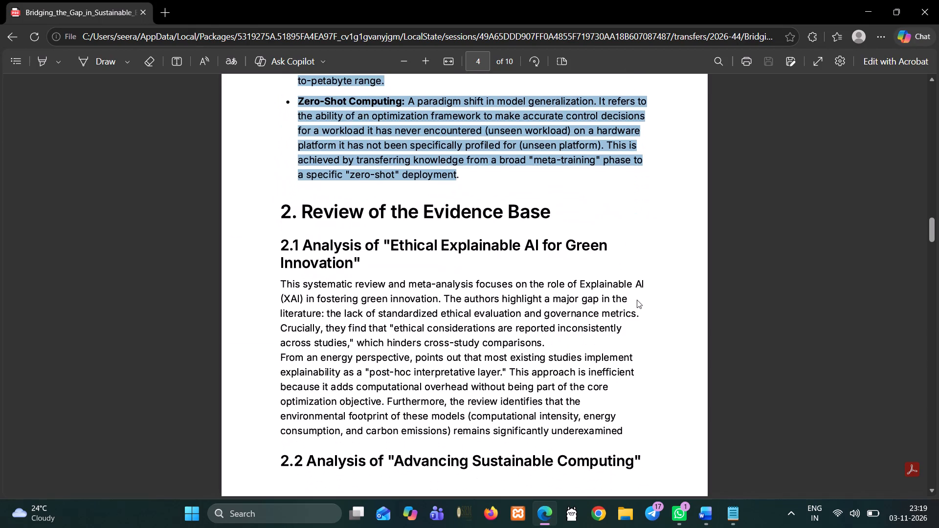
{"action": "key", "text": "alt+Tab"}
{"action": "key", "text": "alt+Tab"}
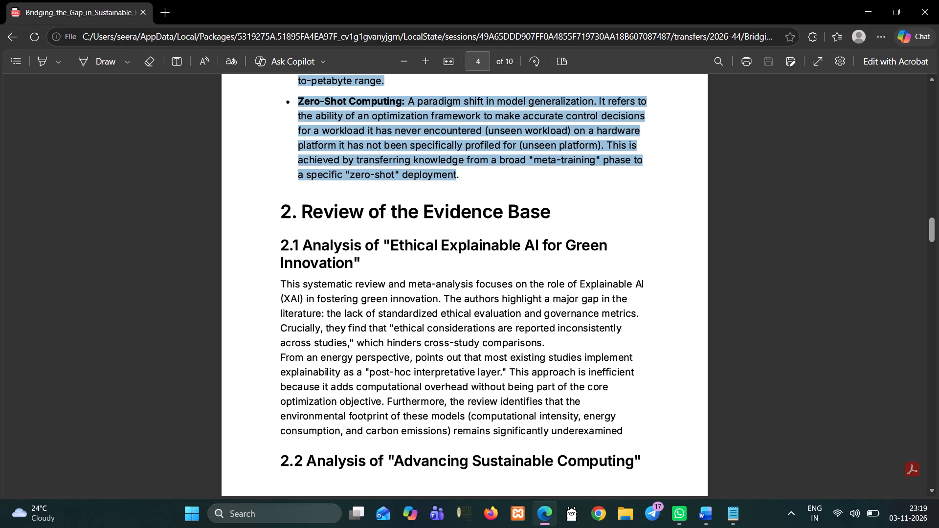
{"action": "left_click_drag", "start_coordinate": [276, 208], "coordinate": [560, 214]}
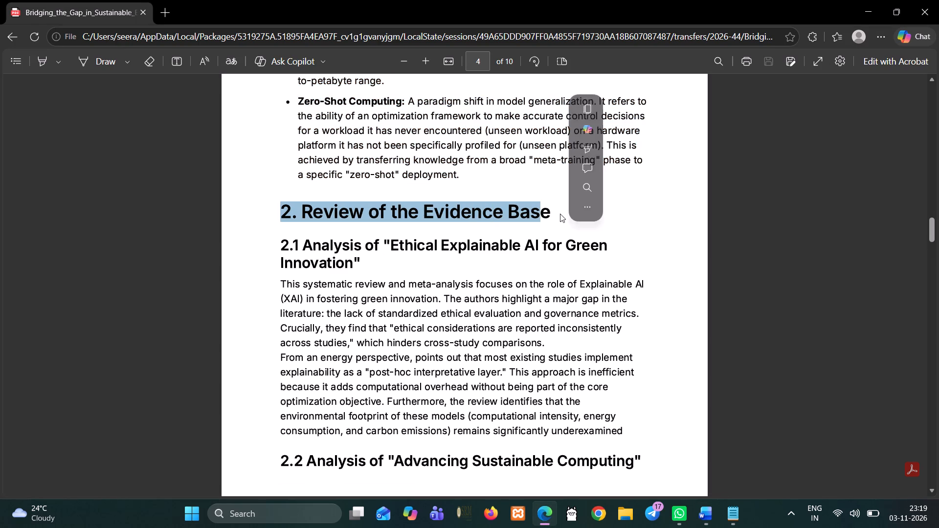
{"action": "left_click", "coordinate": [560, 214]}
{"action": "left_click_drag", "start_coordinate": [560, 214], "coordinate": [282, 215]}
{"action": "left_click_drag", "start_coordinate": [282, 215], "coordinate": [308, 215]}
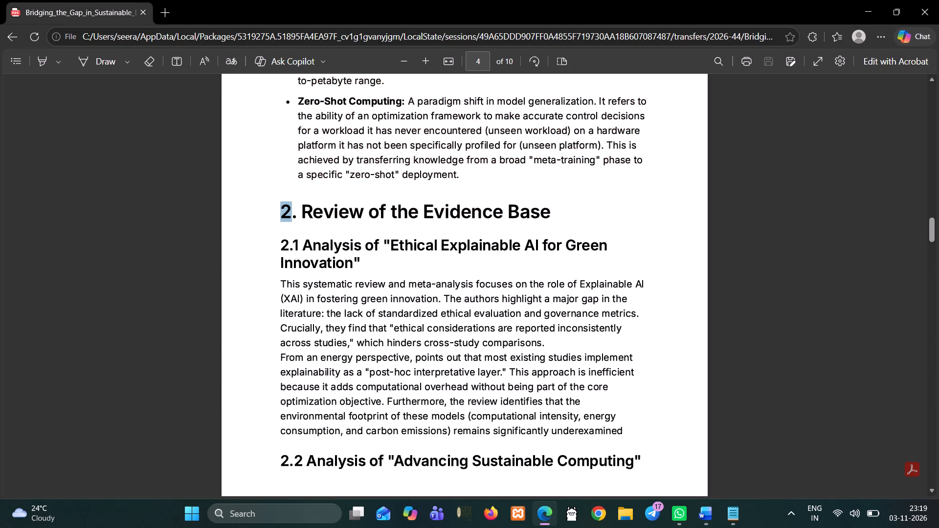
{"action": "left_click_drag", "start_coordinate": [308, 215], "coordinate": [556, 203]}
{"action": "key", "text": "ctrl+c"}
Compare the PDF's table of contents and section 2 with the Word template's chapters to decide where the copied heading belongs.
{"action": "key", "text": "alt+Tab"}
{"action": "scroll", "coordinate": [380, 400], "scroll_direction": "down", "scroll_amount": 1}
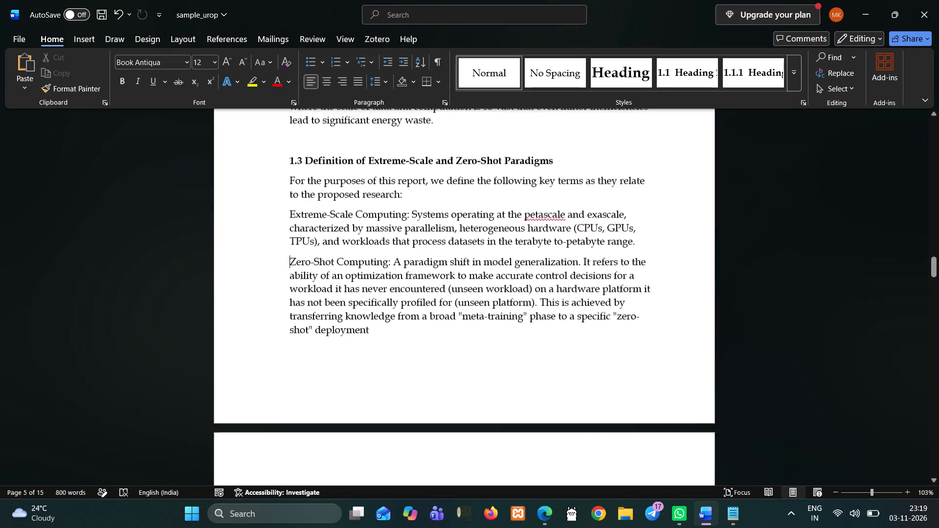
{"action": "scroll", "coordinate": [380, 400], "scroll_direction": "down", "scroll_amount": 1}
{"action": "left_click", "coordinate": [370, 353]}
{"action": "key", "text": "alt+Tab"}
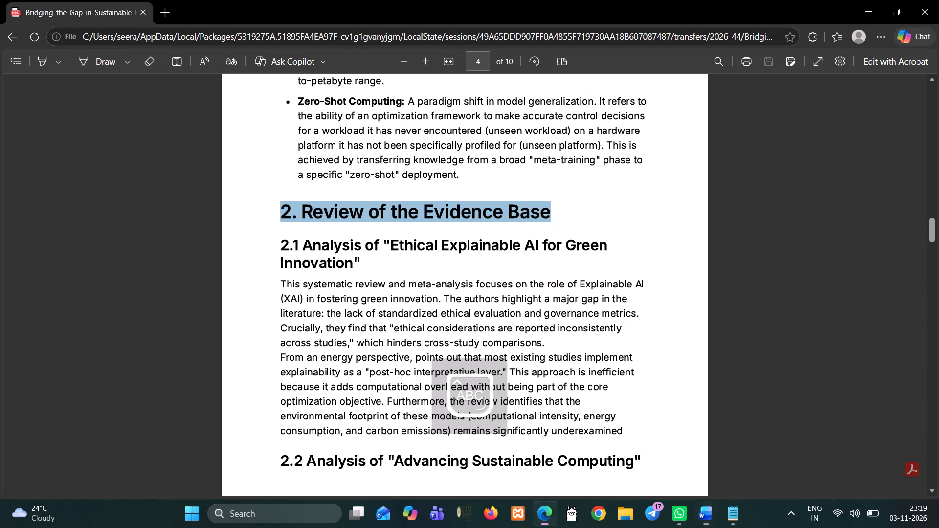
{"action": "scroll", "coordinate": [370, 353], "scroll_direction": "down", "scroll_amount": 1}
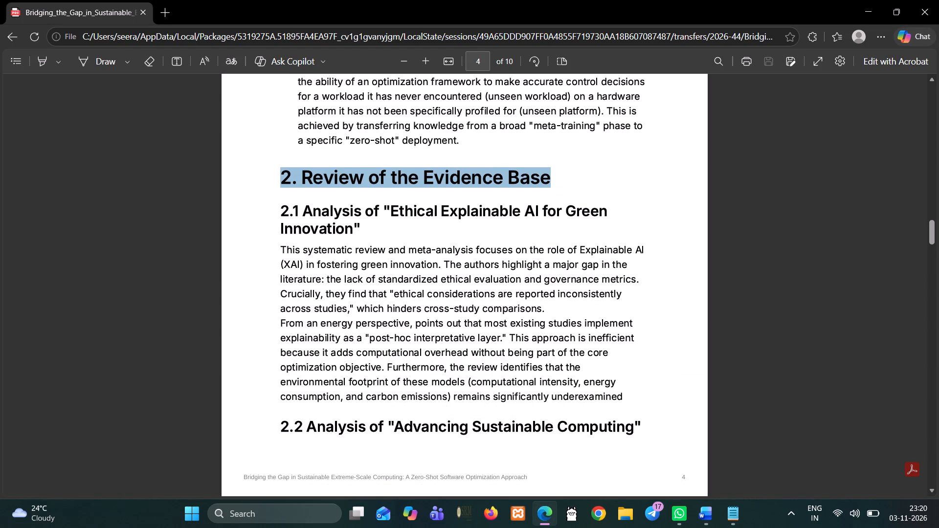
{"action": "key", "text": "alt+Tab"}
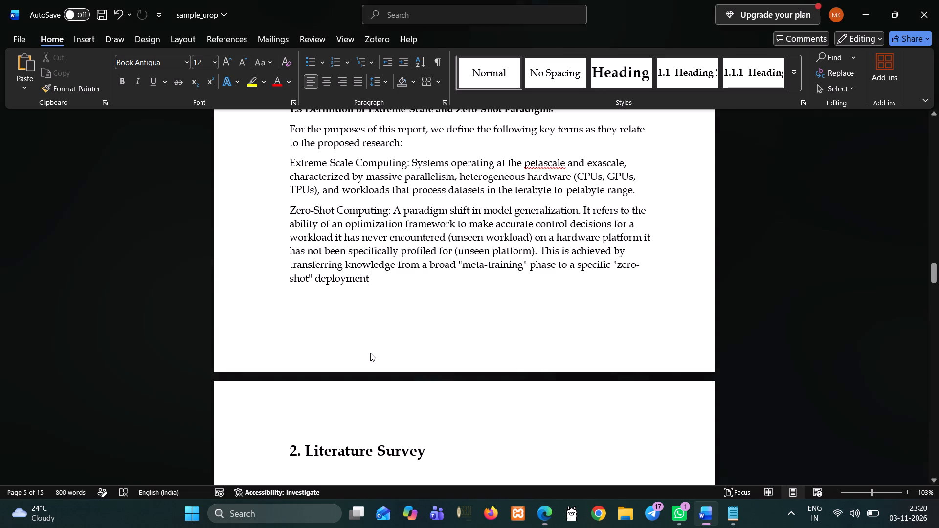
{"action": "key", "text": "alt+Tab"}
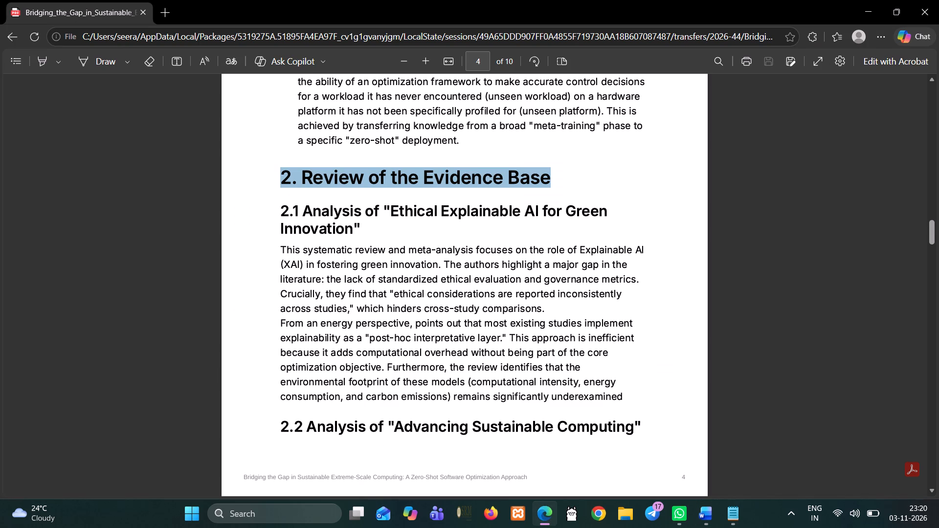
{"action": "scroll", "coordinate": [370, 353], "scroll_direction": "up", "scroll_amount": 12}
{"action": "scroll", "coordinate": [370, 353], "scroll_direction": "down", "scroll_amount": 1}
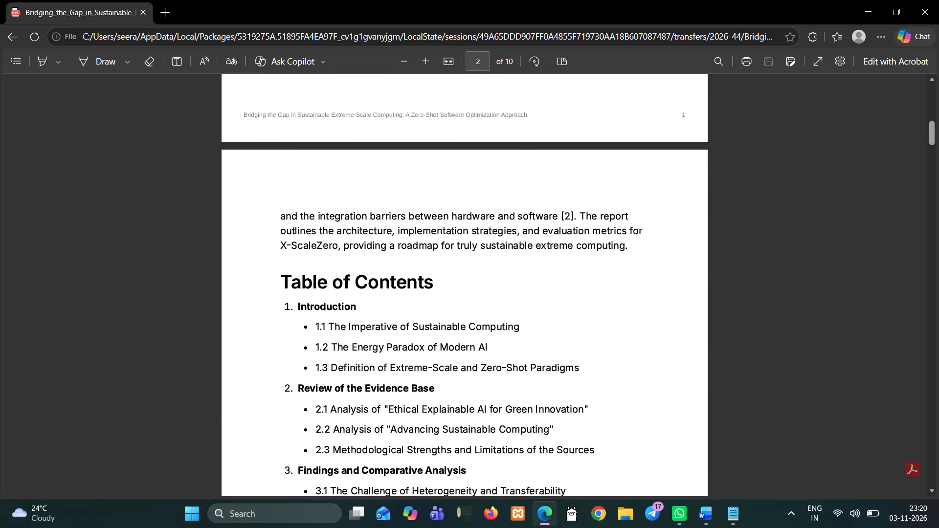
{"action": "scroll", "coordinate": [370, 353], "scroll_direction": "down", "scroll_amount": 2}
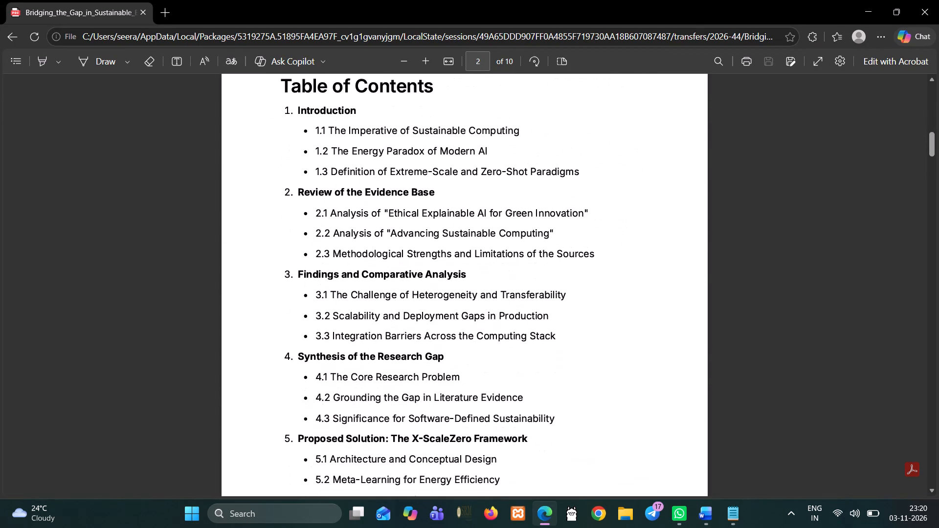
{"action": "scroll", "coordinate": [370, 353], "scroll_direction": "down", "scroll_amount": 2}
{"action": "key", "text": "alt+Tab"}
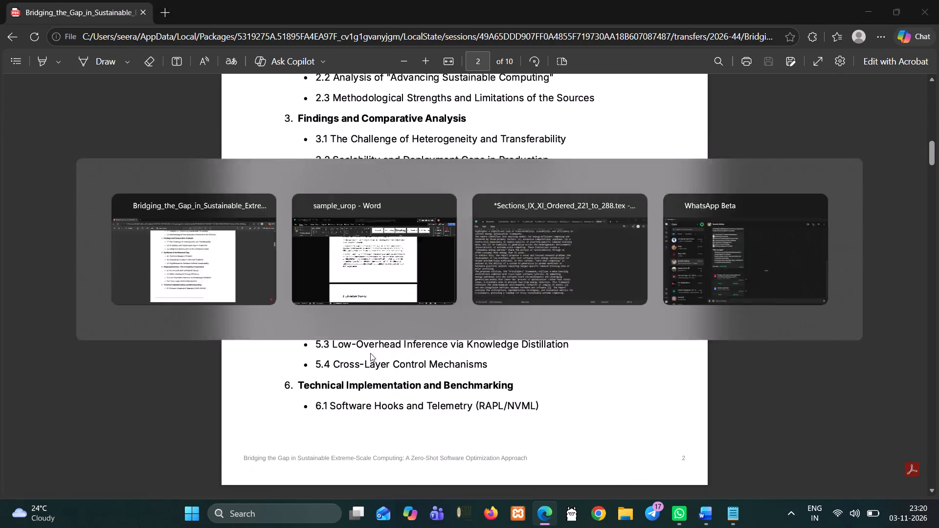
{"action": "scroll", "coordinate": [336, 370], "scroll_direction": "down", "scroll_amount": 6}
{"action": "key", "text": "alt+Tab"}
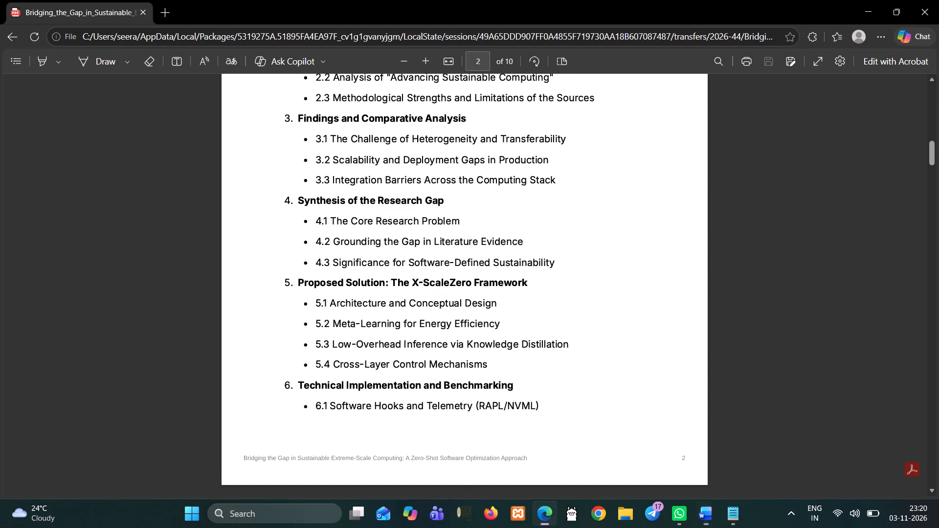
{"action": "scroll", "coordinate": [336, 370], "scroll_direction": "up", "scroll_amount": 2}
{"action": "key", "text": "alt+Tab"}
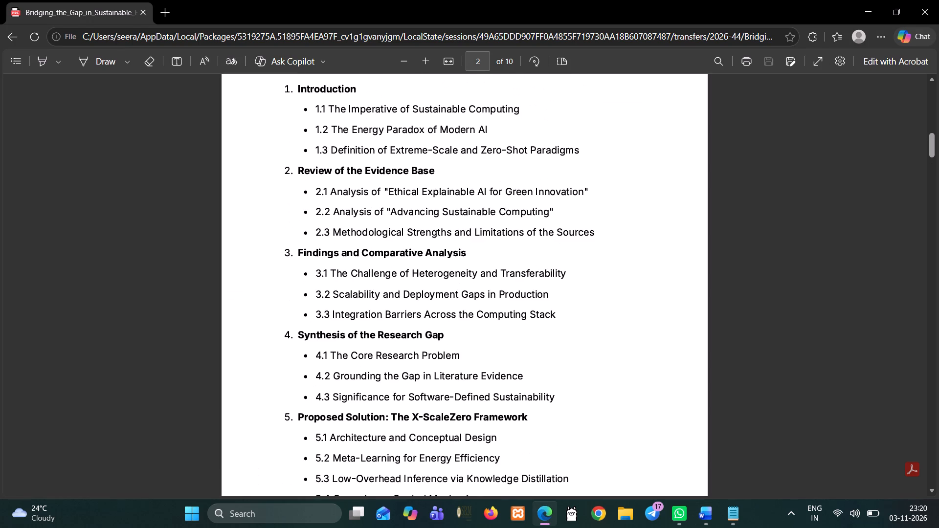
{"action": "scroll", "coordinate": [336, 370], "scroll_direction": "down", "scroll_amount": 3}
{"action": "key", "text": "alt+Tab"}
{"action": "key", "text": "alt+Tab"}
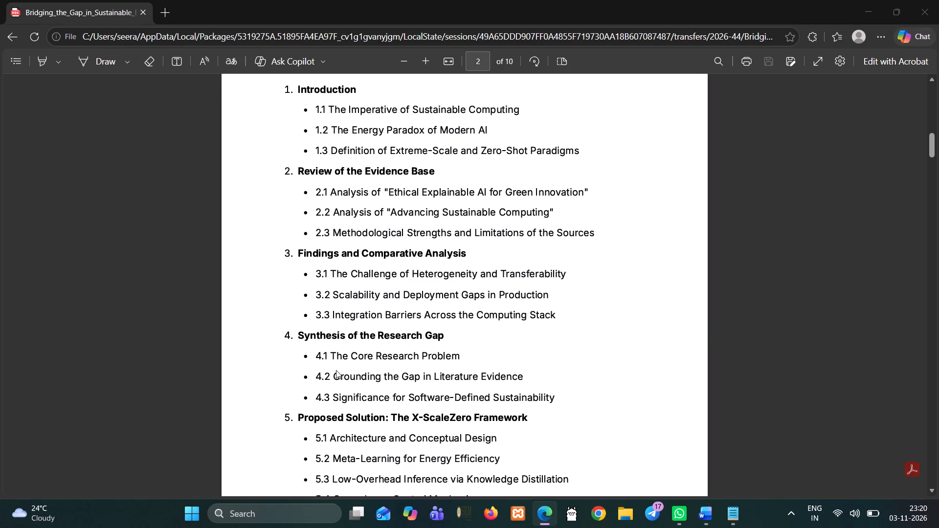
{"action": "key", "text": "alt+Tab"}
{"action": "key", "text": "alt+Tab"}
{"action": "scroll", "coordinate": [336, 370], "scroll_direction": "up", "scroll_amount": 2}
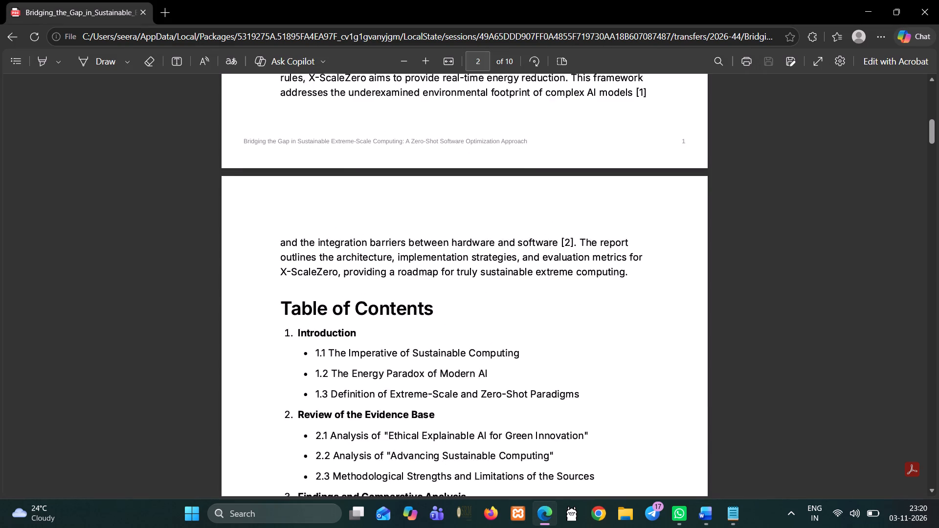
{"action": "scroll", "coordinate": [336, 370], "scroll_direction": "up", "scroll_amount": 3}
{"action": "scroll", "coordinate": [336, 370], "scroll_direction": "down", "scroll_amount": 6}
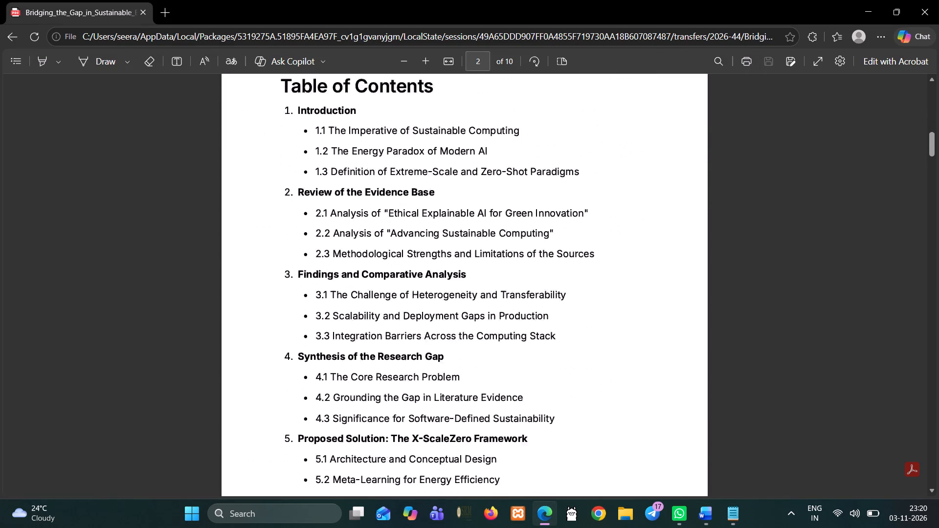
{"action": "scroll", "coordinate": [336, 370], "scroll_direction": "down", "scroll_amount": 6}
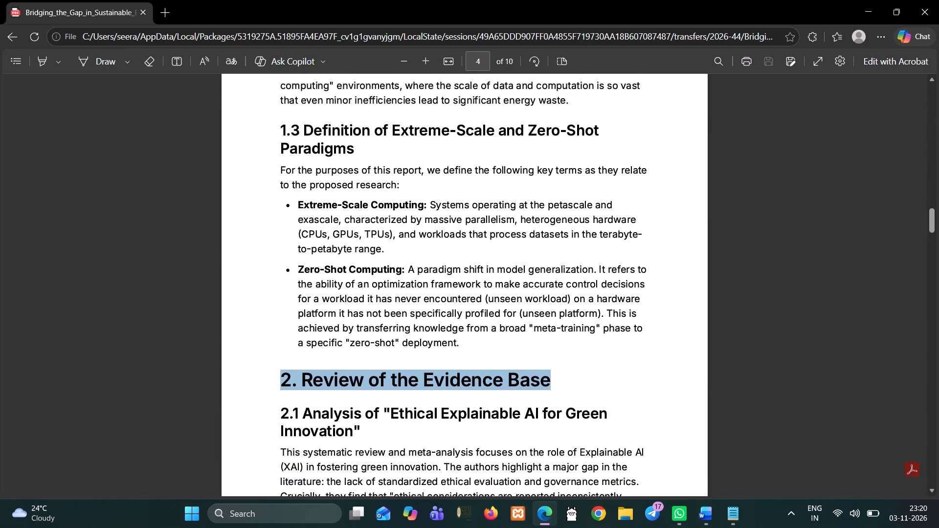
{"action": "scroll", "coordinate": [336, 370], "scroll_direction": "down", "scroll_amount": 1}
{"action": "left_click", "coordinate": [336, 370]}
{"action": "key", "text": "Tab"}
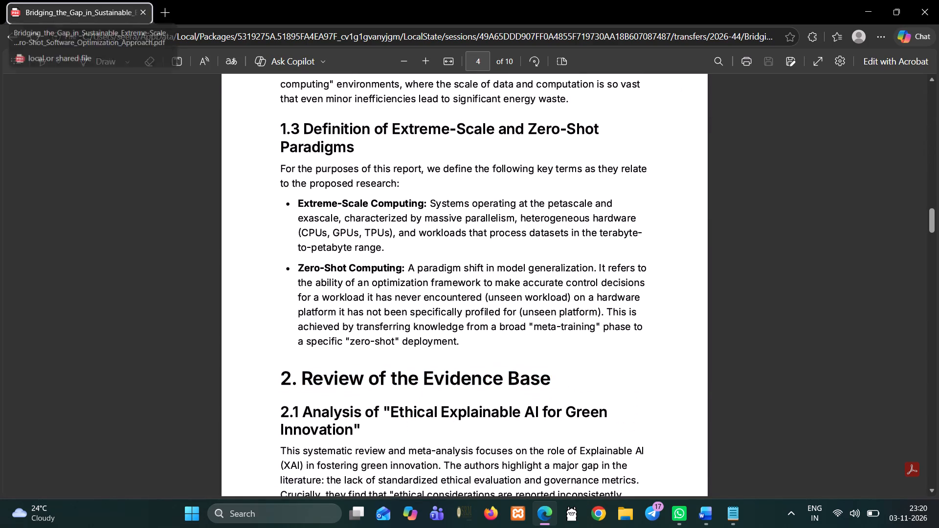
{"action": "key", "text": "alt+Tab"}
{"action": "key", "text": "alt+Tab"}
{"action": "key", "text": "alt+Tab"}
{"action": "key", "text": "alt+Tab"}
In the Word report, paste the copied heading directly beneath "2. Literature Survey", with no blank line between them.
{"action": "scroll", "coordinate": [398, 317], "scroll_direction": "up", "scroll_amount": 2}
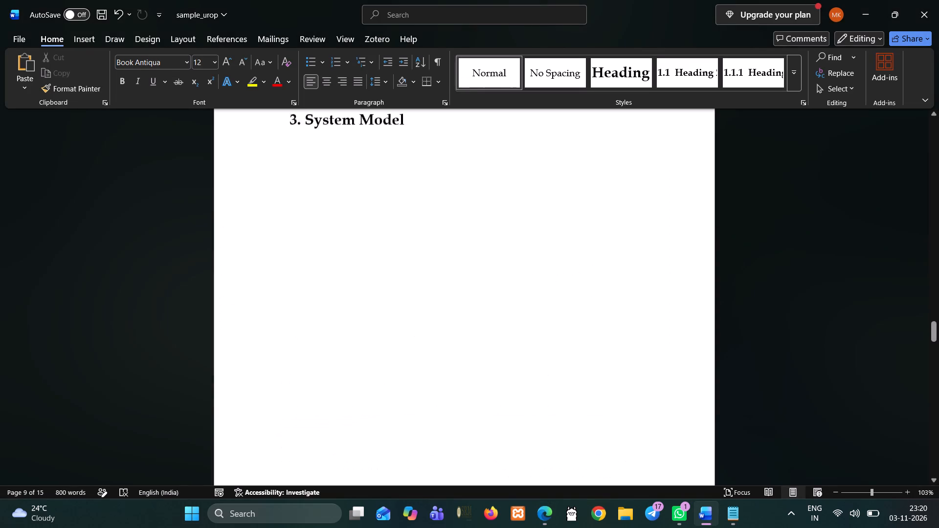
{"action": "scroll", "coordinate": [398, 317], "scroll_direction": "up", "scroll_amount": 9}
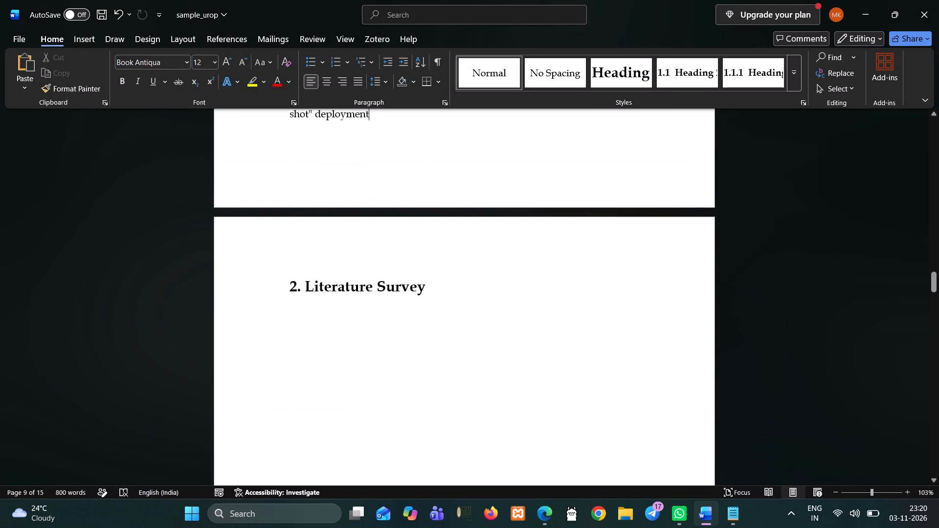
{"action": "scroll", "coordinate": [398, 317], "scroll_direction": "down", "scroll_amount": 3}
{"action": "scroll", "coordinate": [309, 226], "scroll_direction": "up", "scroll_amount": 2}
{"action": "left_click", "coordinate": [327, 222]}
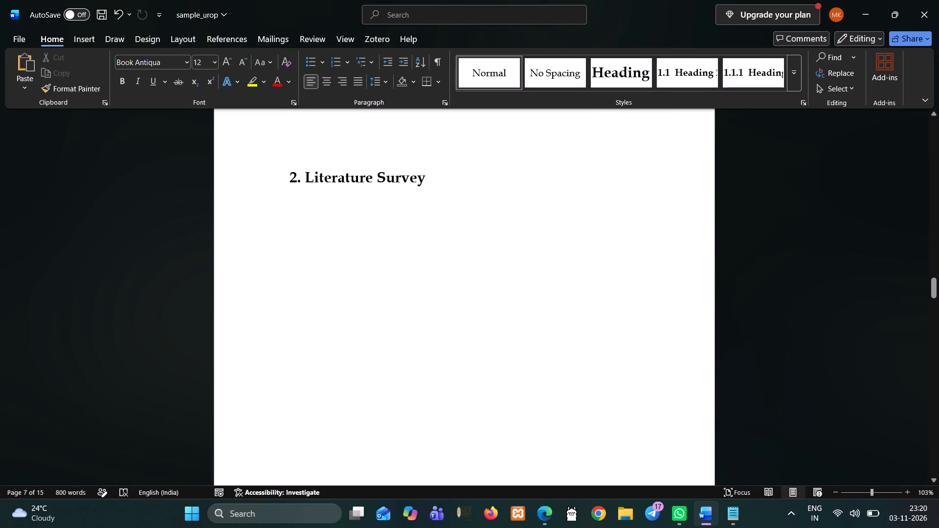
{"action": "key", "text": "BackSpace"}
{"action": "key", "text": "BackSpace"}
{"action": "key", "text": "BackSpace"}
{"action": "key", "text": "ctrl+v"}
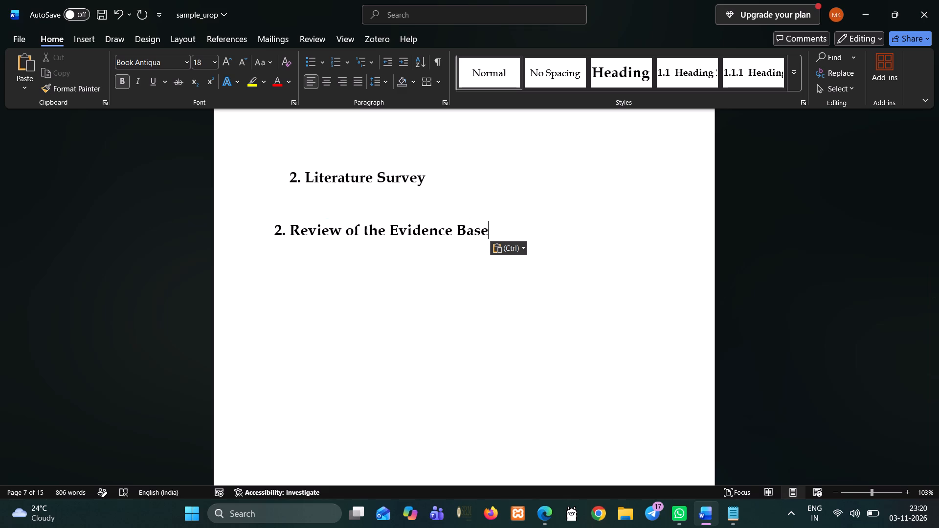
{"action": "key", "text": "Up"}
{"action": "key", "text": "BackSpace"}
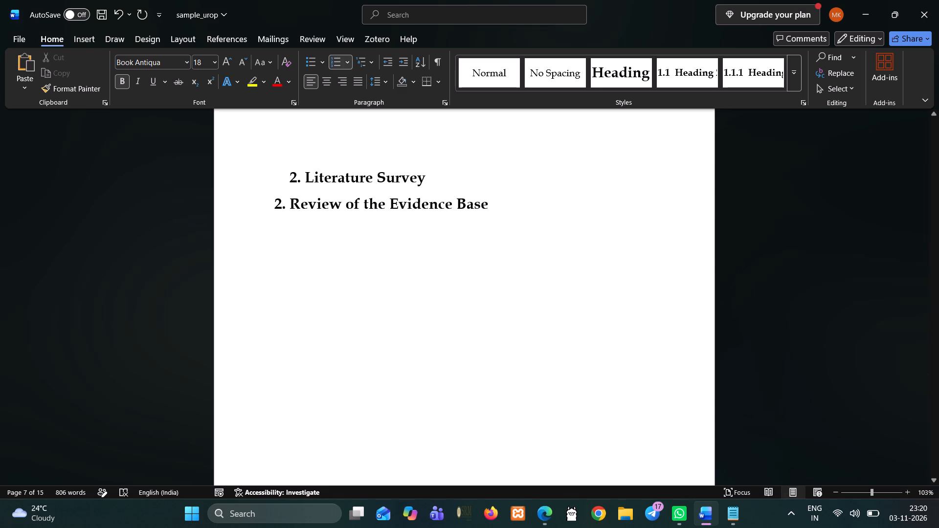
Apply the numbered 1.1 heading style to the pasted "2. Review of the Evidence Base" line.
{"action": "left_click", "coordinate": [357, 214]}
{"action": "triple_click", "coordinate": [411, 209]}
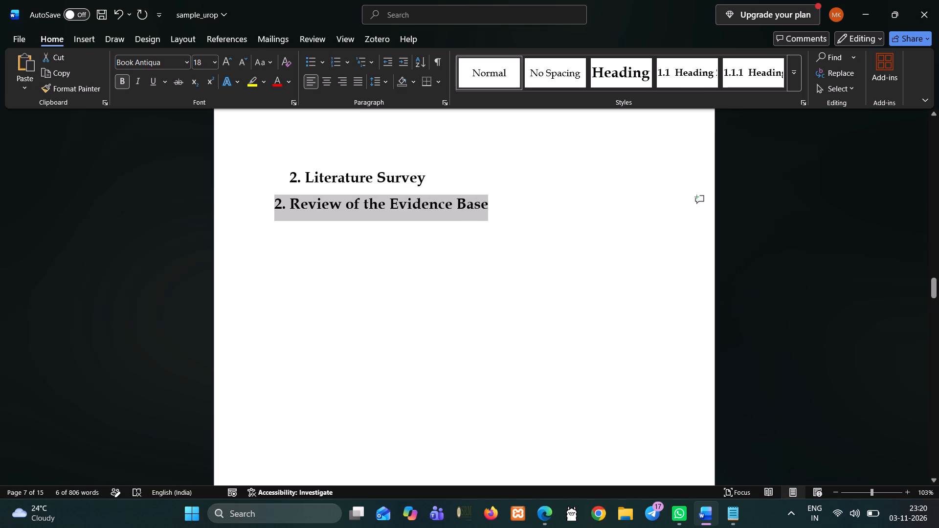
{"action": "scroll", "coordinate": [313, 238], "scroll_direction": "up", "scroll_amount": 10}
{"action": "scroll", "coordinate": [313, 238], "scroll_direction": "down", "scroll_amount": 7}
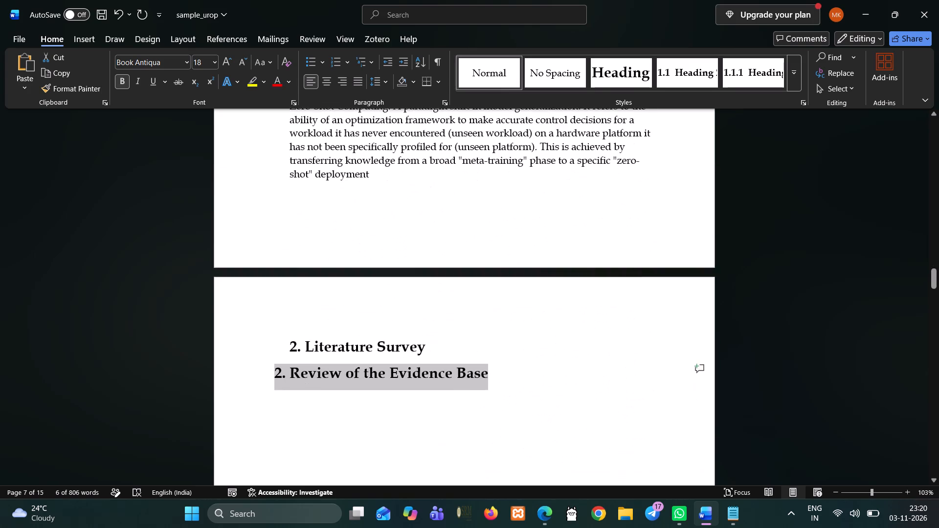
{"action": "scroll", "coordinate": [313, 238], "scroll_direction": "down", "scroll_amount": 1}
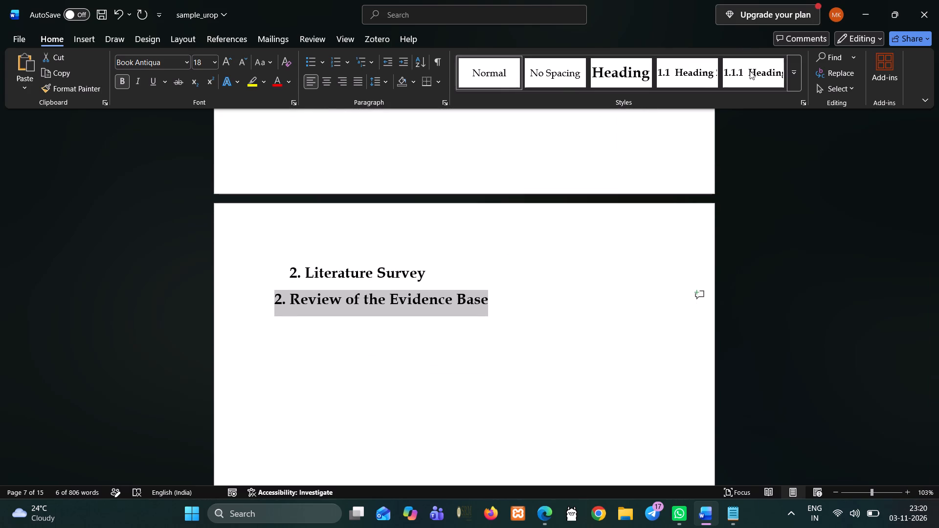
{"action": "left_click", "coordinate": [707, 70]}
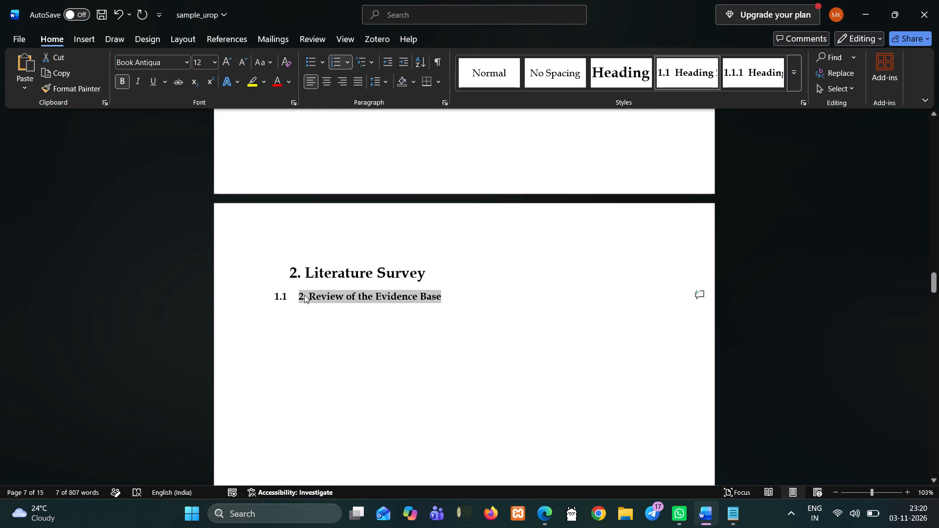
Remove the automatic number from the "Review of the Evidence Base" subheading and change its own number to 2.1.
{"action": "left_click", "coordinate": [293, 301]}
{"action": "key", "text": "BackSpace"}
{"action": "key", "text": "BackSpace"}
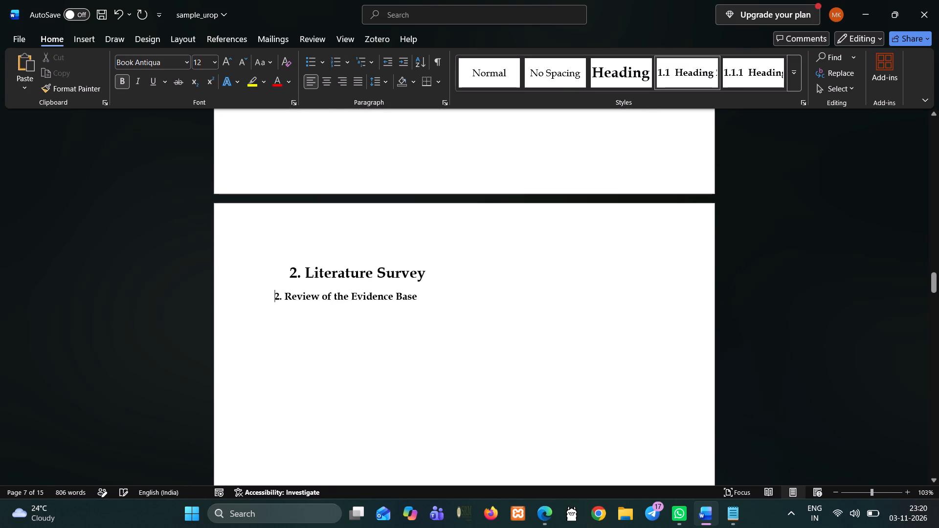
{"action": "key", "text": "Right"}
{"action": "key", "text": "Right"}
{"action": "type", "text": "1"}
{"action": "key", "text": "space"}
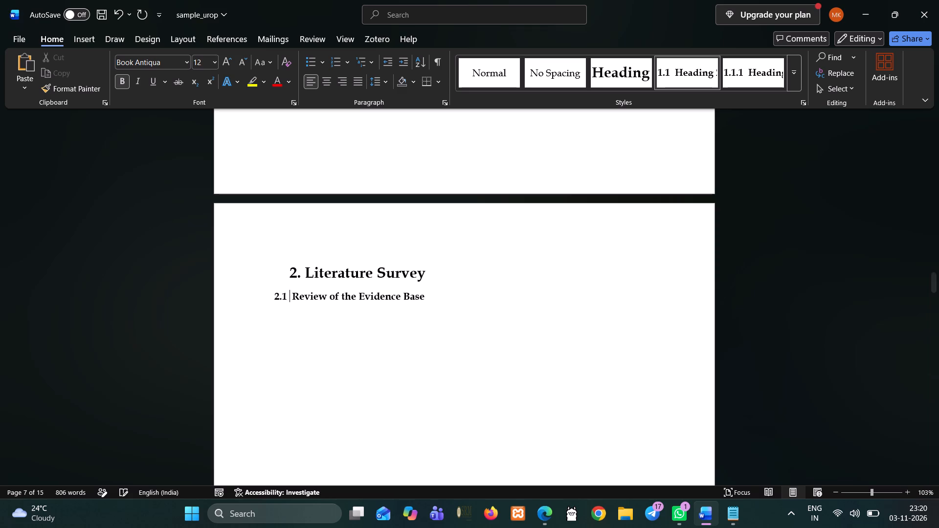
Start a new unbolded line below the "2.1 Review of the Evidence Base" subheading for its body text.
{"action": "left_click", "coordinate": [465, 296]}
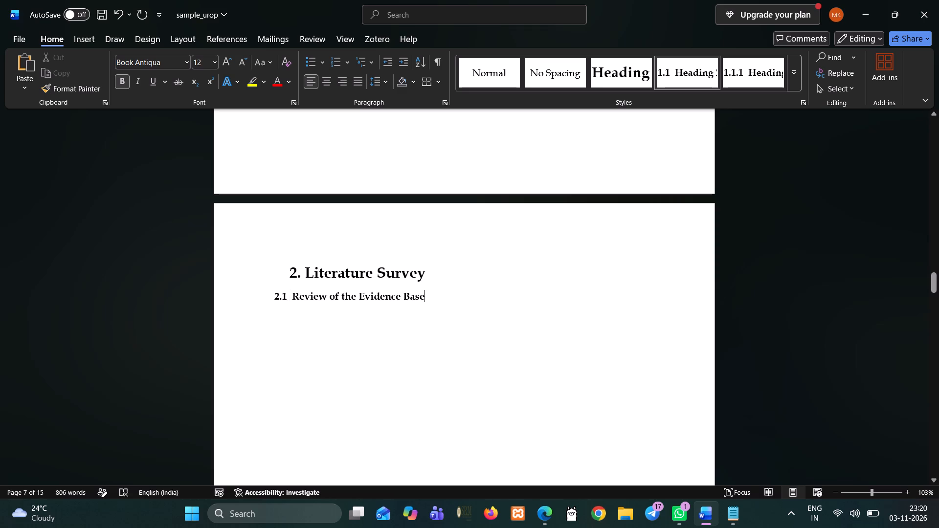
{"action": "left_click", "coordinate": [465, 296]}
{"action": "key", "text": "Return"}
{"action": "key", "text": "BackSpace"}
{"action": "key", "text": "Return"}
{"action": "key", "text": "Return"}
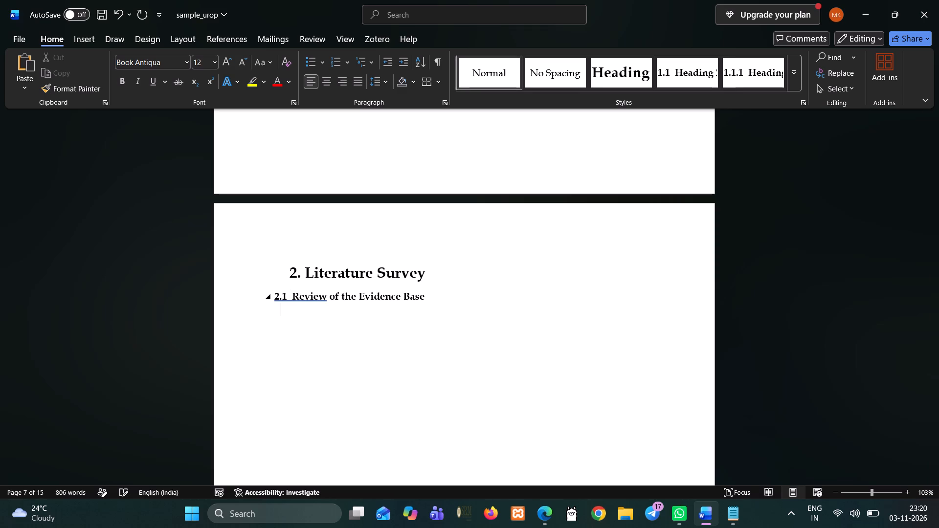
In the PDF in Edge, copy the section 2.1 title text "Analysis of "Ethical Explainable AI for Green Innovation"" without its number.
{"action": "key", "text": "alt+Tab"}
{"action": "scroll", "coordinate": [501, 296], "scroll_direction": "down", "scroll_amount": 2}
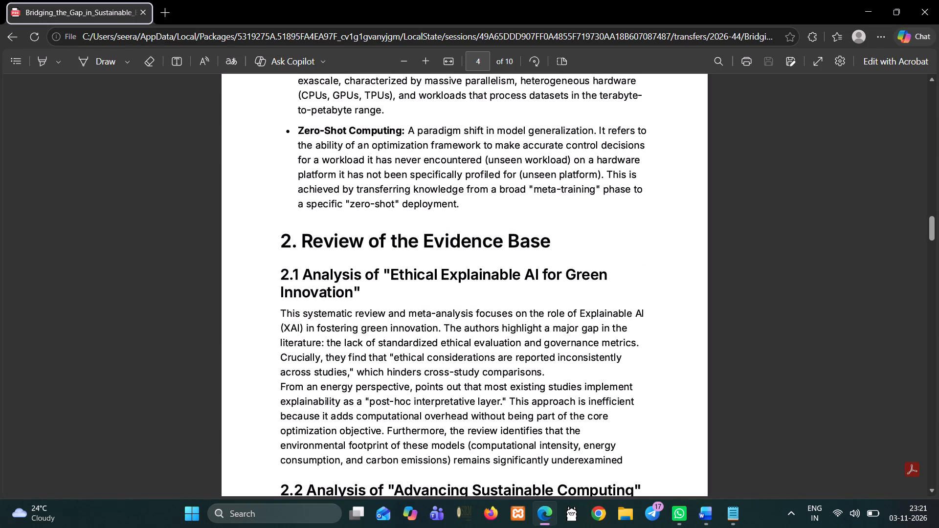
{"action": "key", "text": "alt+Tab"}
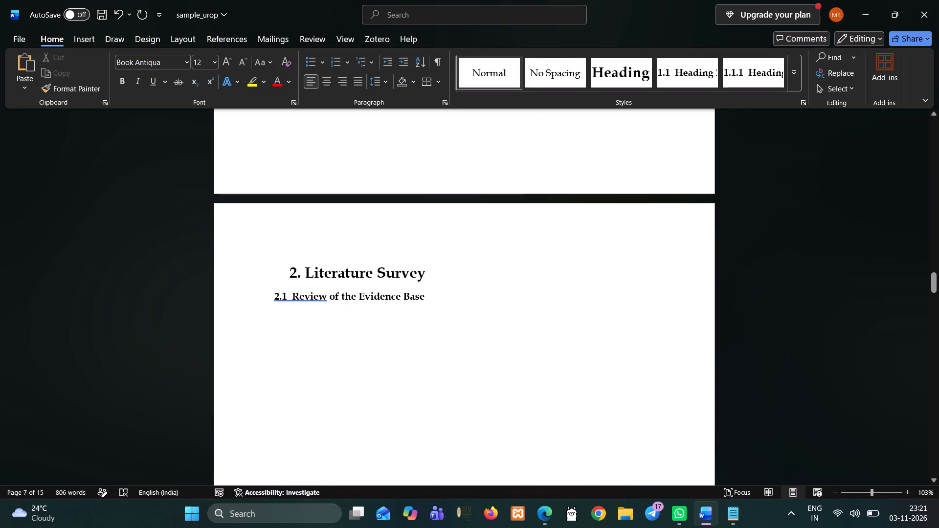
{"action": "key", "text": "alt+Tab"}
{"action": "left_click_drag", "start_coordinate": [302, 268], "coordinate": [361, 288]}
{"action": "key", "text": "ctrl+c"}
{"action": "key", "text": "alt+Tab"}
In the Word report, replace the 2.1 subheading's title with the copied text, leaving a single space after the number.
{"action": "left_click_drag", "start_coordinate": [430, 294], "coordinate": [301, 294]}
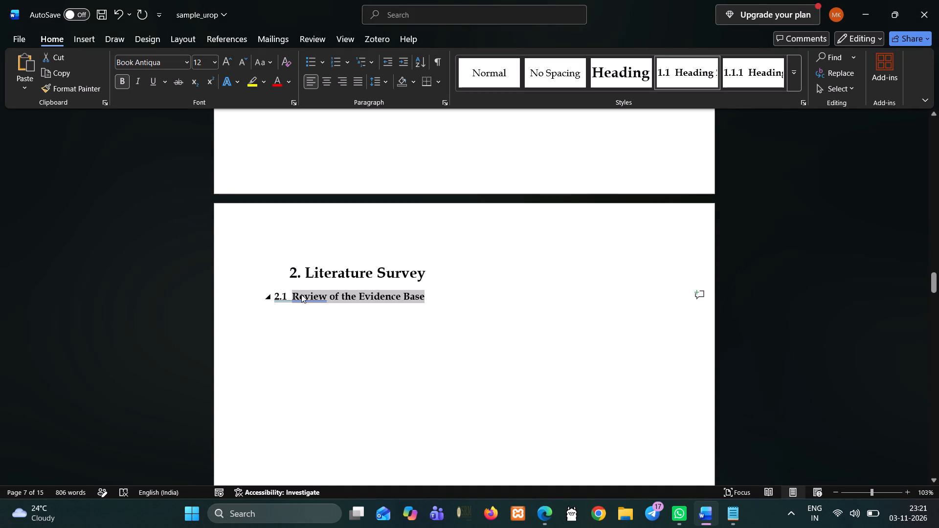
{"action": "key", "text": "ctrl+v"}
{"action": "left_click", "coordinate": [292, 295]}
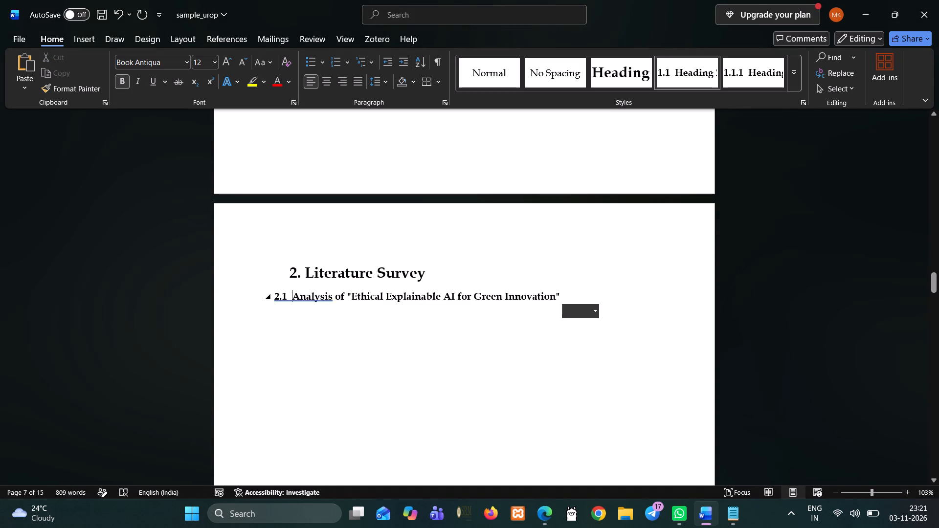
{"action": "left_click", "coordinate": [289, 296]}
{"action": "right_click", "coordinate": [289, 296]}
{"action": "left_click", "coordinate": [289, 296]}
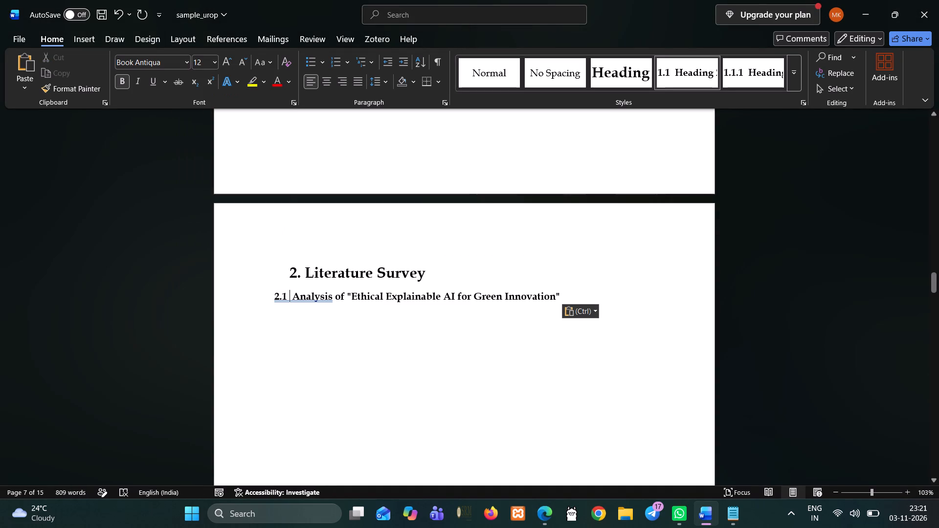
{"action": "key", "text": "BackSpace"}
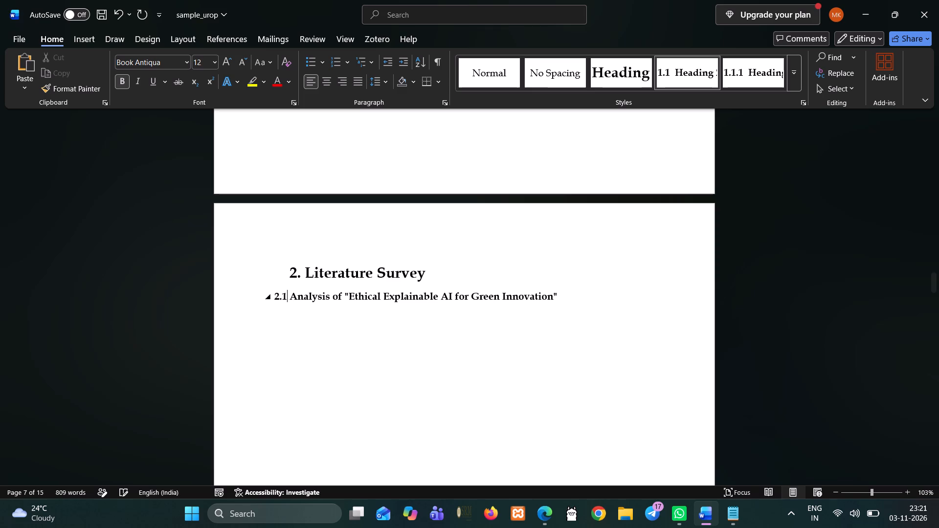
Start a new body line without an automatic number directly below the 2.1 subheading.
{"action": "left_click", "coordinate": [566, 295]}
{"action": "key", "text": "Return"}
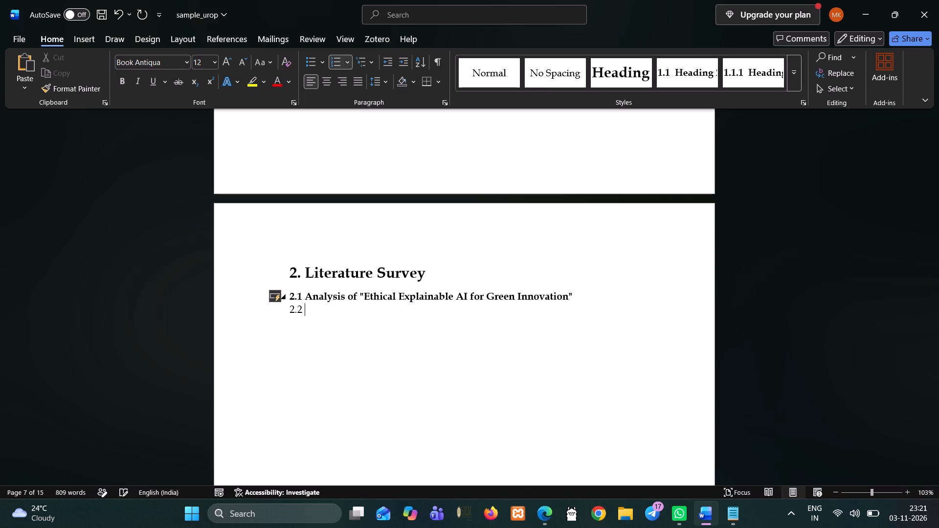
{"action": "key", "text": "alt+Tab"}
{"action": "key", "text": "alt+Tab"}
{"action": "key", "text": "BackSpace"}
In the PDF, copy section 2.1's full body text, from "This systematic review" to "remains significantly underexamined".
{"action": "key", "text": "alt+Tab"}
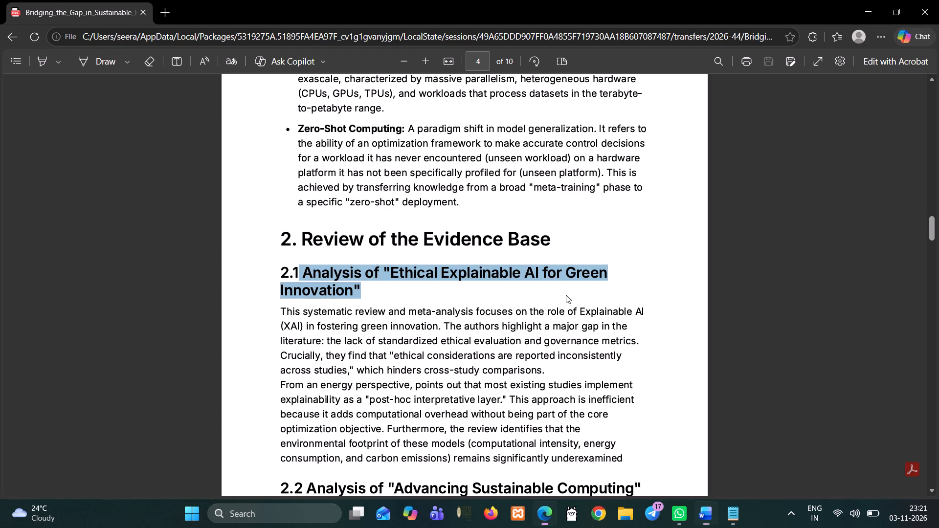
{"action": "scroll", "coordinate": [570, 326], "scroll_direction": "down", "scroll_amount": 1}
{"action": "left_click_drag", "start_coordinate": [633, 331], "coordinate": [400, 274]}
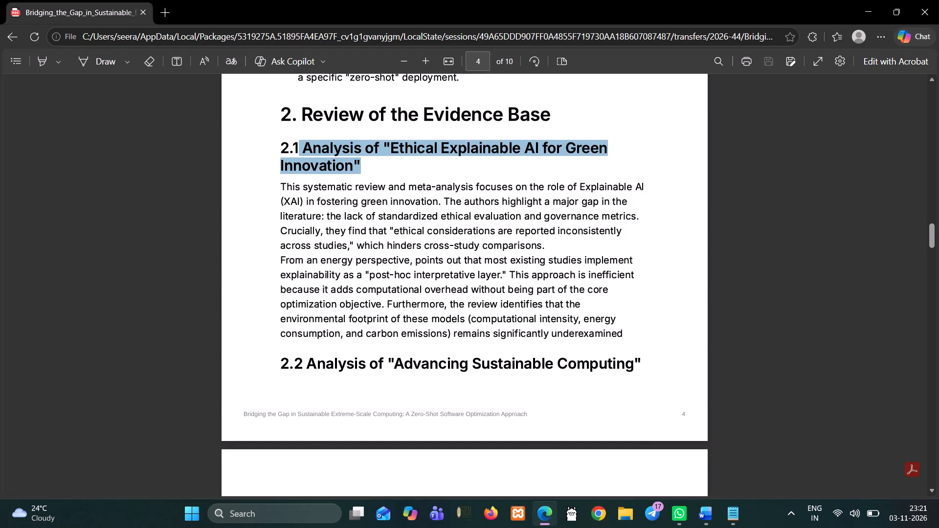
{"action": "left_click_drag", "start_coordinate": [400, 274], "coordinate": [279, 192]}
{"action": "left_click_drag", "start_coordinate": [279, 192], "coordinate": [623, 331]}
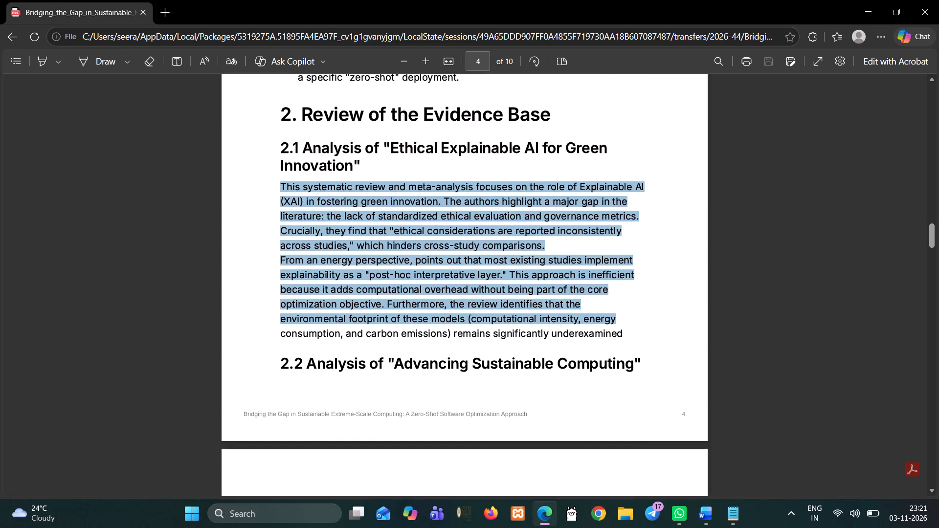
{"action": "left_click_drag", "start_coordinate": [623, 331], "coordinate": [635, 338]}
{"action": "left_click_drag", "start_coordinate": [635, 338], "coordinate": [628, 333]}
{"action": "left_click", "coordinate": [628, 333]}
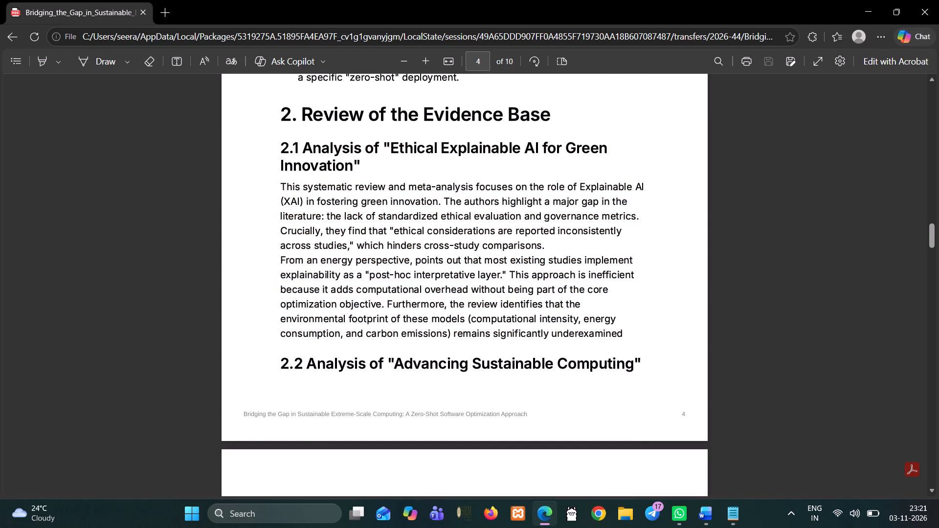
{"action": "left_click_drag", "start_coordinate": [628, 333], "coordinate": [280, 189]}
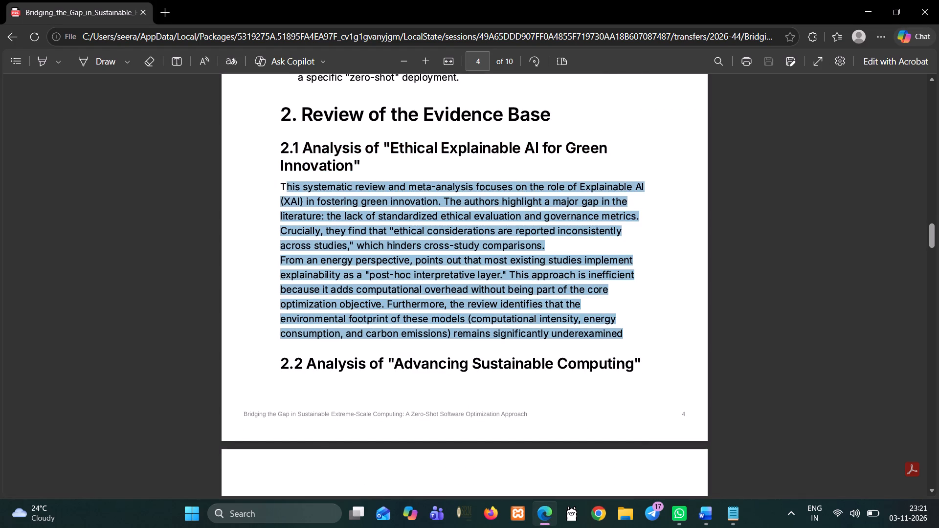
{"action": "left_click_drag", "start_coordinate": [280, 189], "coordinate": [306, 190]}
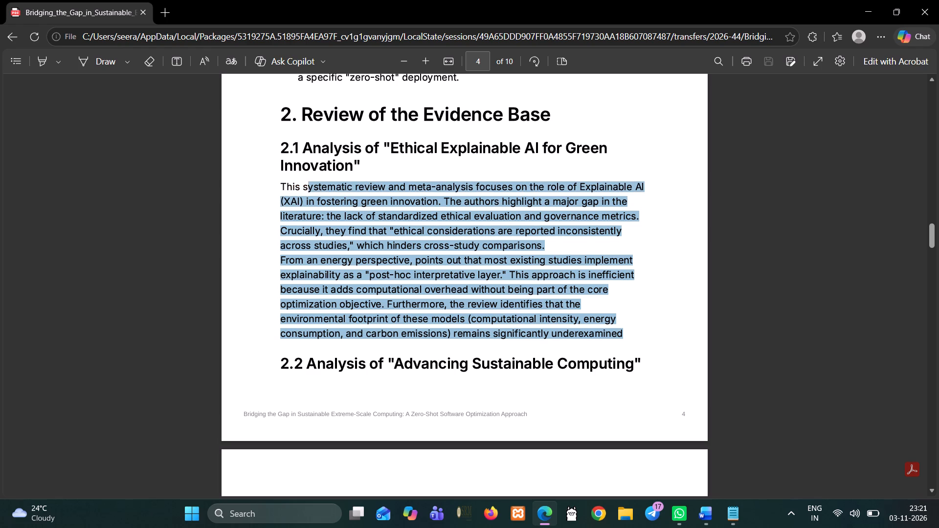
{"action": "left_click_drag", "start_coordinate": [306, 190], "coordinate": [270, 185]}
{"action": "key", "text": "ctrl+c"}
Paste the copied text below the 2.1 subheading in Word and reduce its indent to align with the heading's number.
{"action": "key", "text": "alt+Tab"}
{"action": "key", "text": "ctrl+v"}
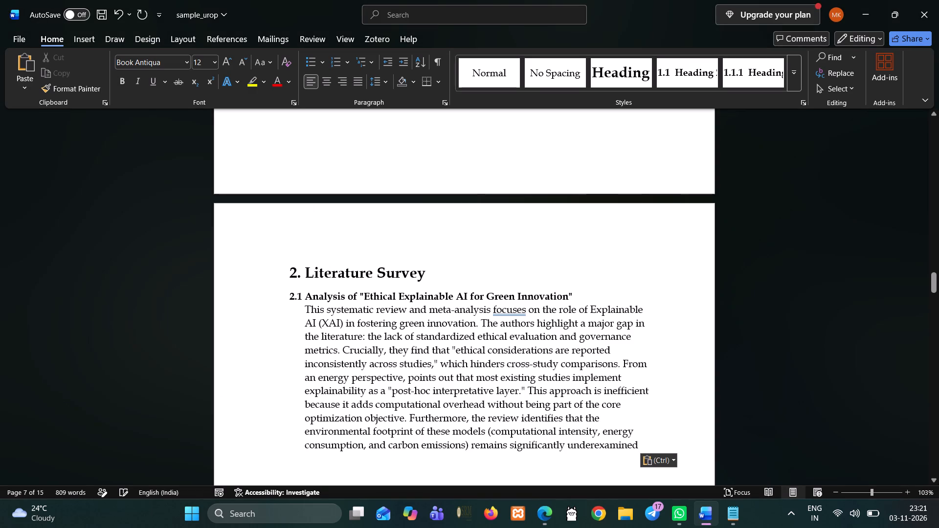
{"action": "left_click", "coordinate": [304, 312]}
{"action": "key", "text": "BackSpace"}
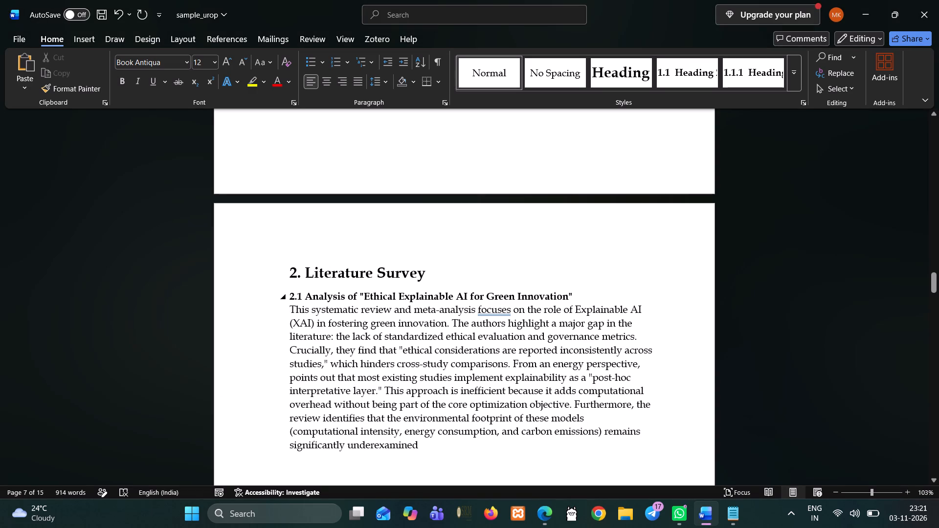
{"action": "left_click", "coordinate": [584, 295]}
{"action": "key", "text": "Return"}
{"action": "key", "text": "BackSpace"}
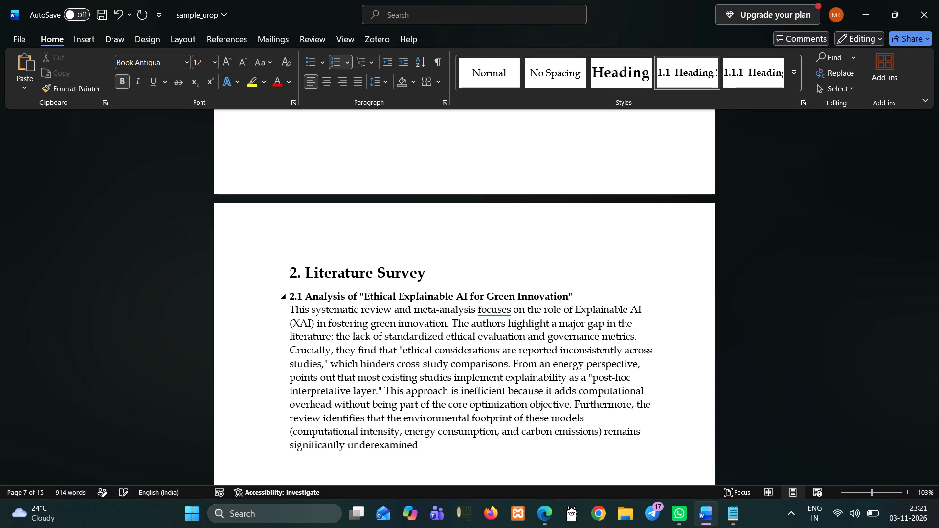
In the PDF, copy the section heading "2.2 Analysis of "Advancing Sustainable Computing"" including its number.
{"action": "scroll", "coordinate": [584, 295], "scroll_direction": "down", "scroll_amount": 1}
{"action": "key", "text": "alt+Tab"}
{"action": "scroll", "coordinate": [546, 315], "scroll_direction": "down", "scroll_amount": 1}
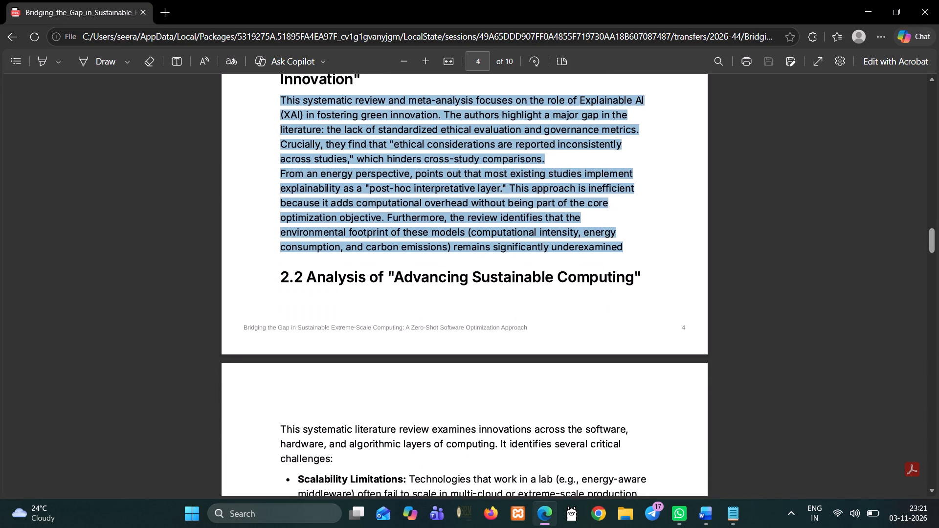
{"action": "left_click", "coordinate": [477, 327]}
{"action": "scroll", "coordinate": [477, 327], "scroll_direction": "down", "scroll_amount": 1}
{"action": "left_click_drag", "start_coordinate": [279, 194], "coordinate": [646, 195]}
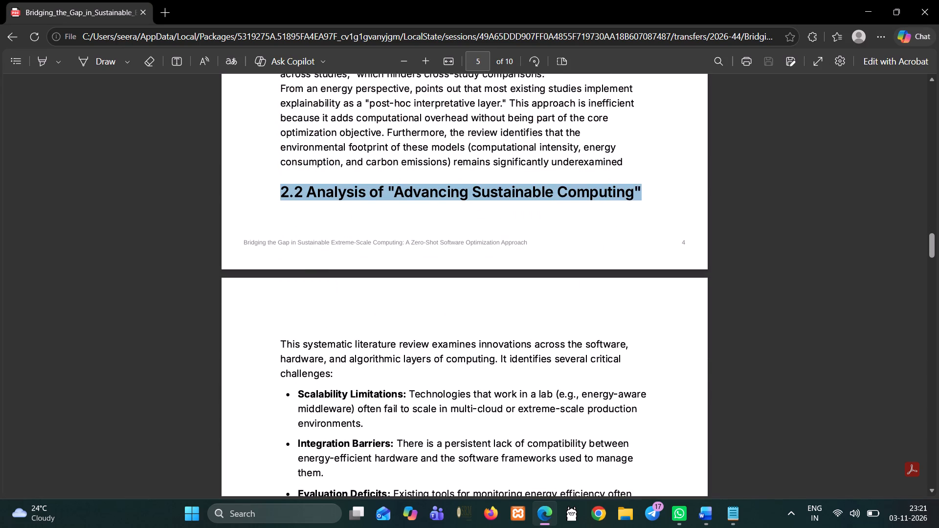
{"action": "left_click_drag", "start_coordinate": [646, 195], "coordinate": [640, 195]}
{"action": "key", "text": "ctrl+c"}
{"action": "key", "text": "ctrl+c"}
{"action": "left_click", "coordinate": [640, 195]}
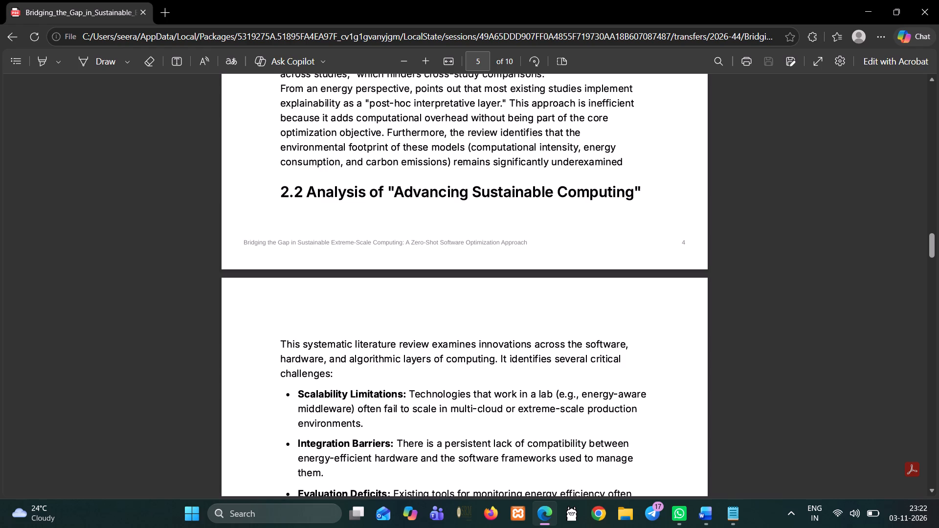
Paste the 2.2 heading below the 2.1 body text in Word, make it bold, and remove the blank line above it.
{"action": "key", "text": "alt+Tab"}
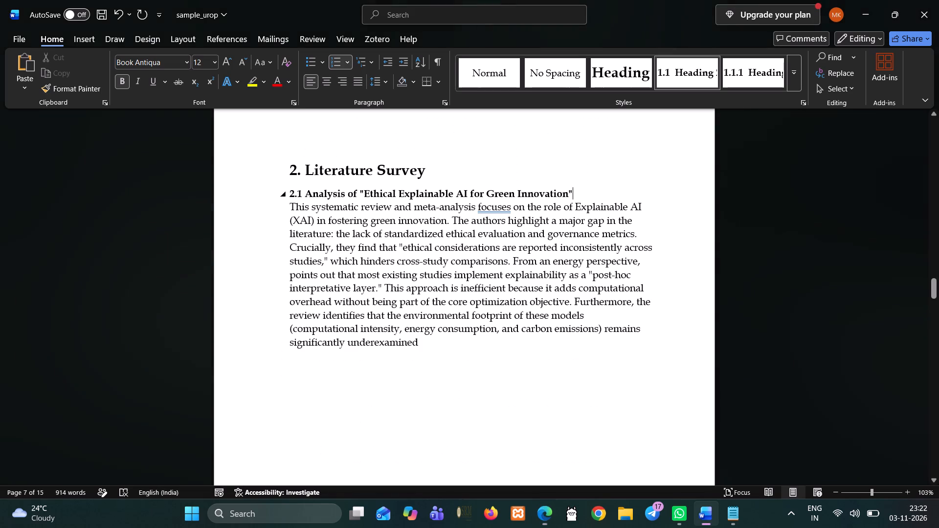
{"action": "left_click", "coordinate": [398, 368]}
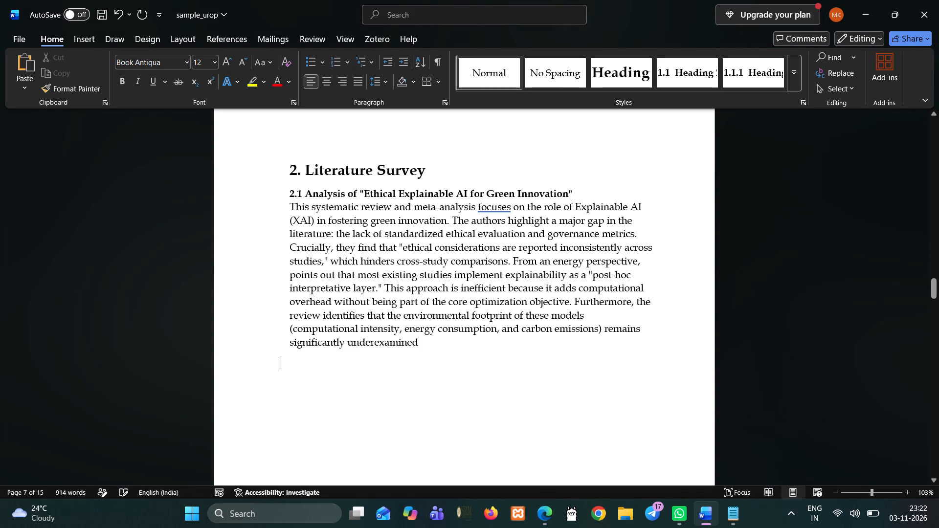
{"action": "key", "text": "ctrl+v"}
{"action": "left_click_drag", "start_coordinate": [523, 382], "coordinate": [262, 381]}
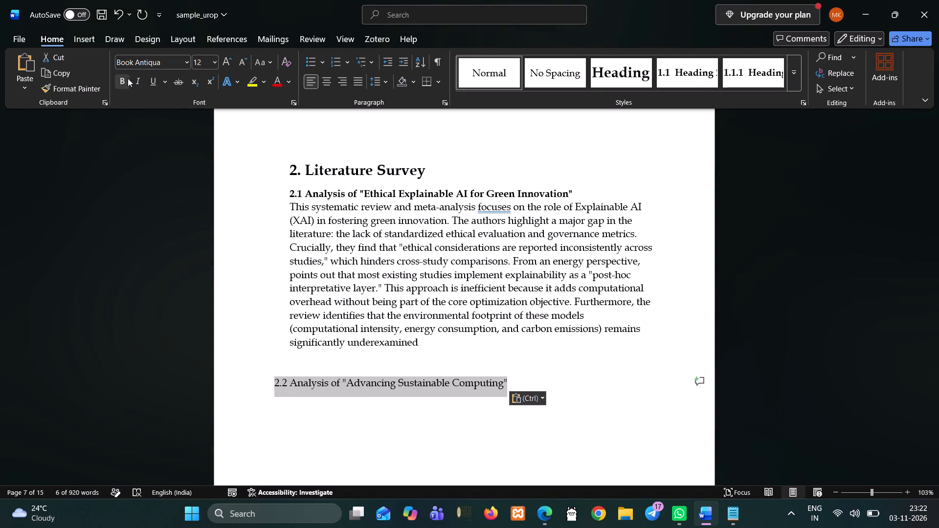
{"action": "left_click", "coordinate": [128, 78]}
{"action": "left_click", "coordinate": [275, 363]}
{"action": "key", "text": "BackSpace"}
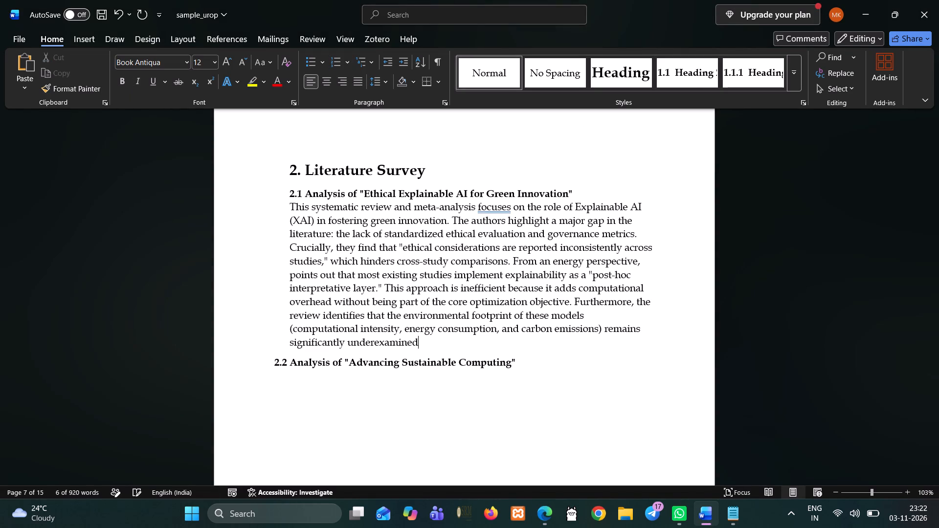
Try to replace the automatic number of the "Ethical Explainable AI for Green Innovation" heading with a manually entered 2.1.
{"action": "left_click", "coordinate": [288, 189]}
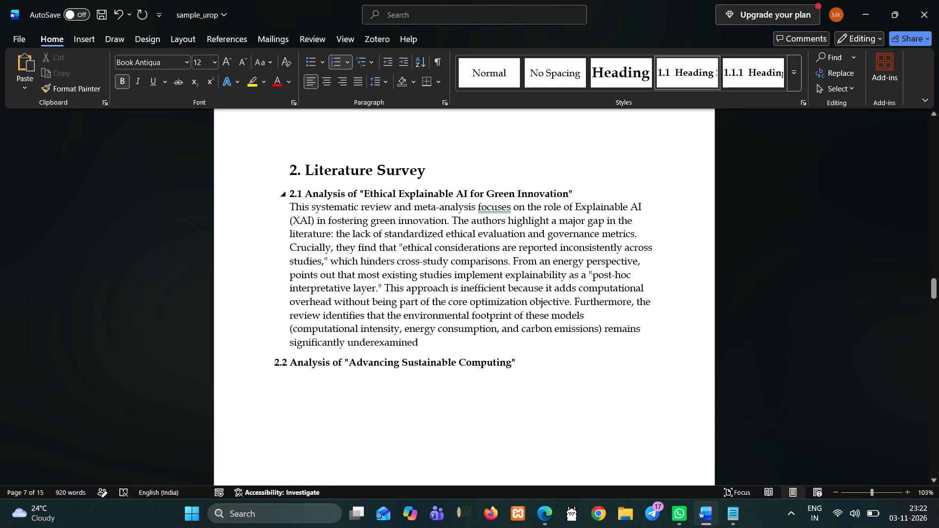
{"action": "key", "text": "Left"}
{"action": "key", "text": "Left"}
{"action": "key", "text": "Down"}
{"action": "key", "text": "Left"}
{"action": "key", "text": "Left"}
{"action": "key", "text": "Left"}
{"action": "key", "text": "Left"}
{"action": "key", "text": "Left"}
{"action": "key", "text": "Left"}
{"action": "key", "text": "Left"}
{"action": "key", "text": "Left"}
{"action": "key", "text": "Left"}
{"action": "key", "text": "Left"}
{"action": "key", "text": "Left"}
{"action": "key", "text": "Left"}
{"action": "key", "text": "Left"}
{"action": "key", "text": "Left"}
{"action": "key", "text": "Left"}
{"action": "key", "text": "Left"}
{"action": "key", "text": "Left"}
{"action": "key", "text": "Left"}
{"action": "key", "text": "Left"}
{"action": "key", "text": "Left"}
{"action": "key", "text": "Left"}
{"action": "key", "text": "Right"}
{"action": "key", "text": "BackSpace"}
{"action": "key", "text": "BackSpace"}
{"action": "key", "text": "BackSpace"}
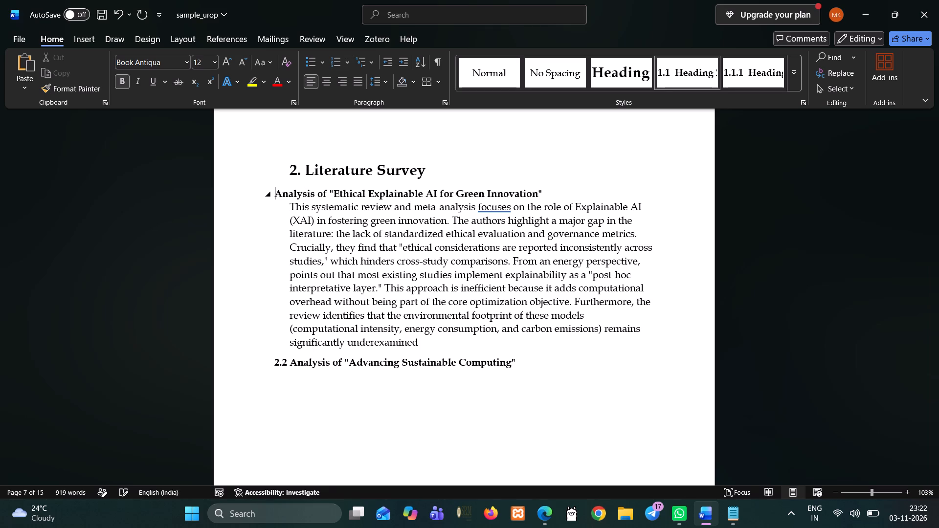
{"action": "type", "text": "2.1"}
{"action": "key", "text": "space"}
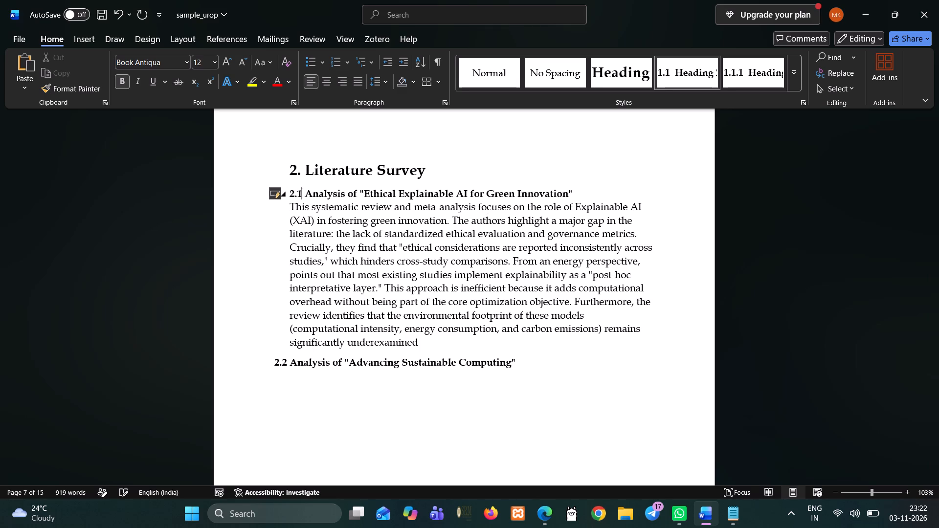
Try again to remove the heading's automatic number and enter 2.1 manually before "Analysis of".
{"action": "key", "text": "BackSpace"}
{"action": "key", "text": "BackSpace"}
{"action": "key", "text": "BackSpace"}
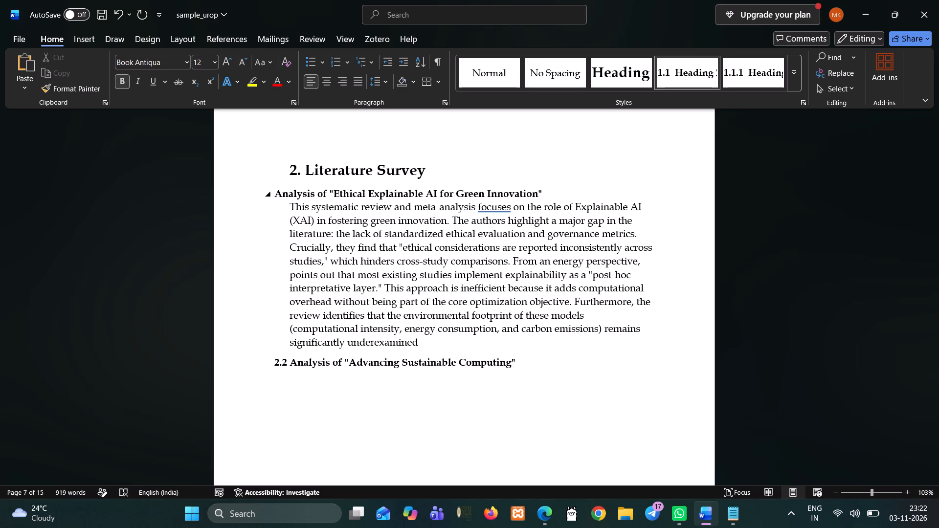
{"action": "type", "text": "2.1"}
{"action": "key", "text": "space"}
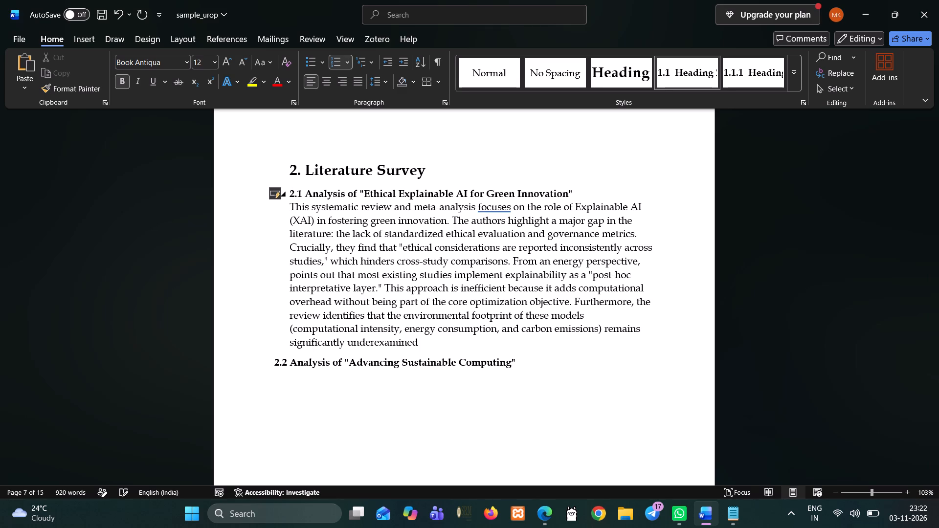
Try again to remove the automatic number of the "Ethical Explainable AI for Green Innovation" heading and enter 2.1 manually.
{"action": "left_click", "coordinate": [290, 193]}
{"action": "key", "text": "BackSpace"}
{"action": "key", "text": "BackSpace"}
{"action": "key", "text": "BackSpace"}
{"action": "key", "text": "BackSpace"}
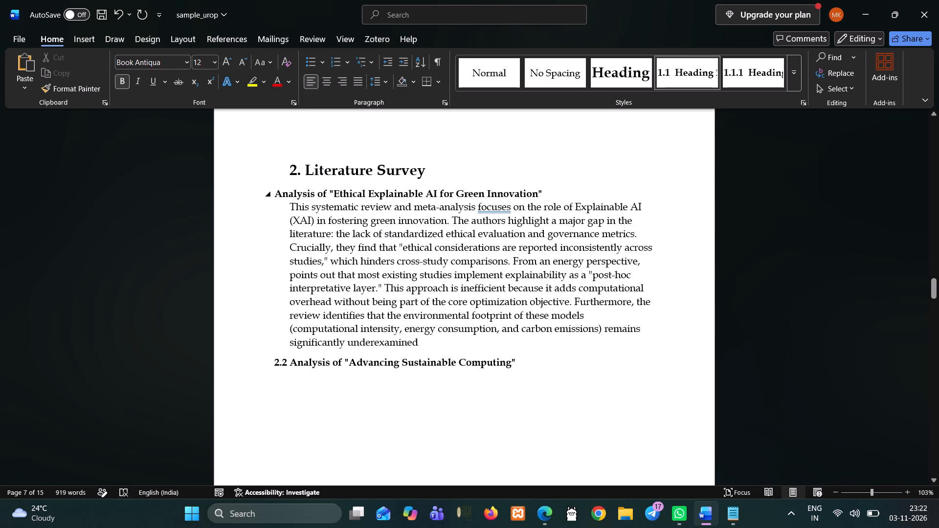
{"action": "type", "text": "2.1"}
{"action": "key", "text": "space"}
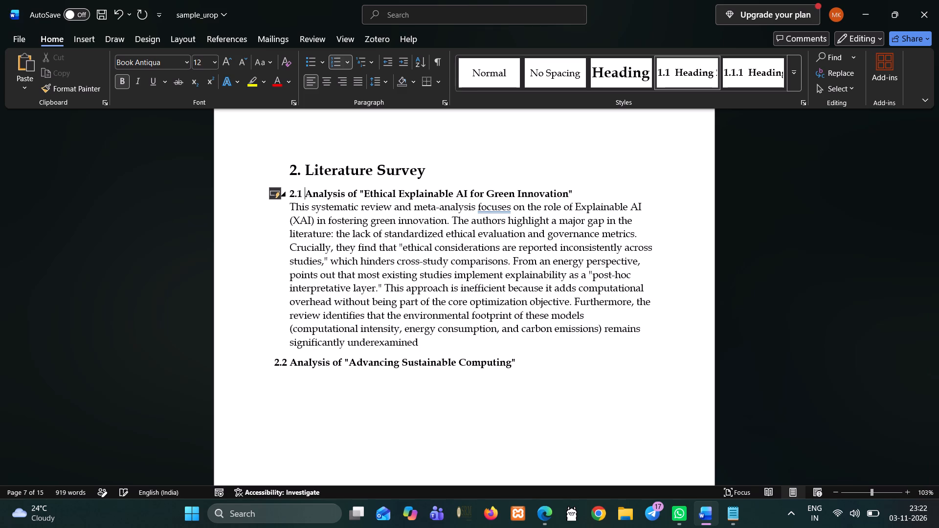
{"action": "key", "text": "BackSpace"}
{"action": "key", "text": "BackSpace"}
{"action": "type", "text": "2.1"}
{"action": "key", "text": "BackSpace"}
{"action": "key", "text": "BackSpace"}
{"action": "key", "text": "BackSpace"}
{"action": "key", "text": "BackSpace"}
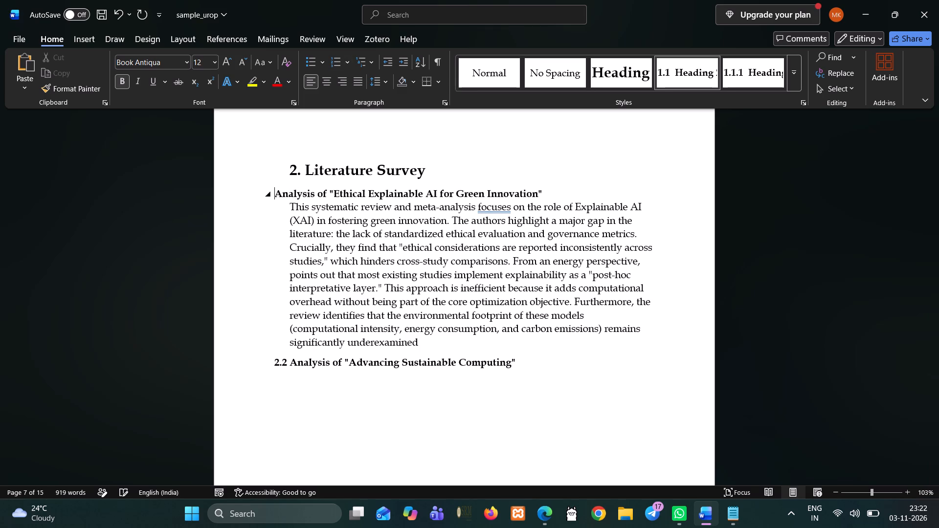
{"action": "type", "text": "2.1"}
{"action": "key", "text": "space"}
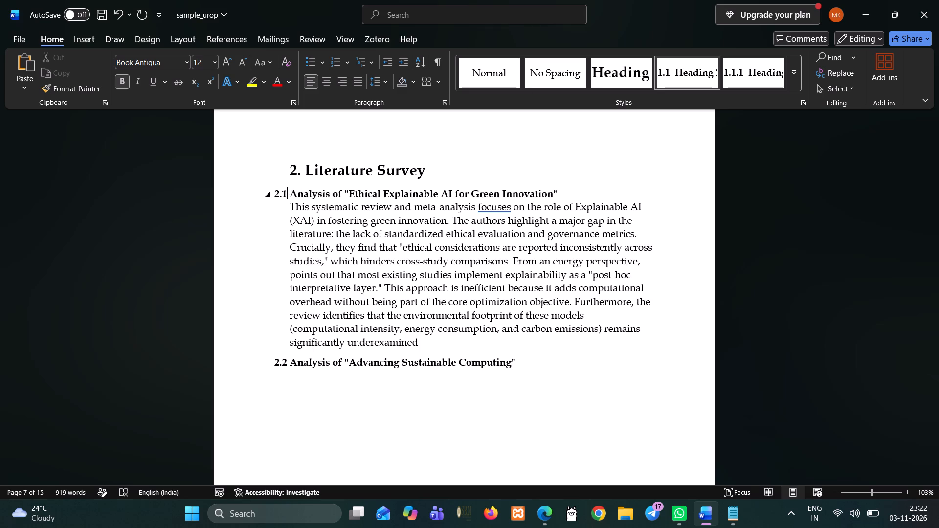
Delete the automatically numbered heading "Analysis of "Ethical Explainable AI for Green Innovation"" above the 2.1 body text.
{"action": "left_click", "coordinate": [574, 191]}
{"action": "left_click_drag", "start_coordinate": [574, 191], "coordinate": [288, 194]}
{"action": "key", "text": "BackSpace"}
Copy the 2.1 heading with its number from the PDF and paste it on a new line above the 2.1 body text in Word.
{"action": "key", "text": "alt+Tab"}
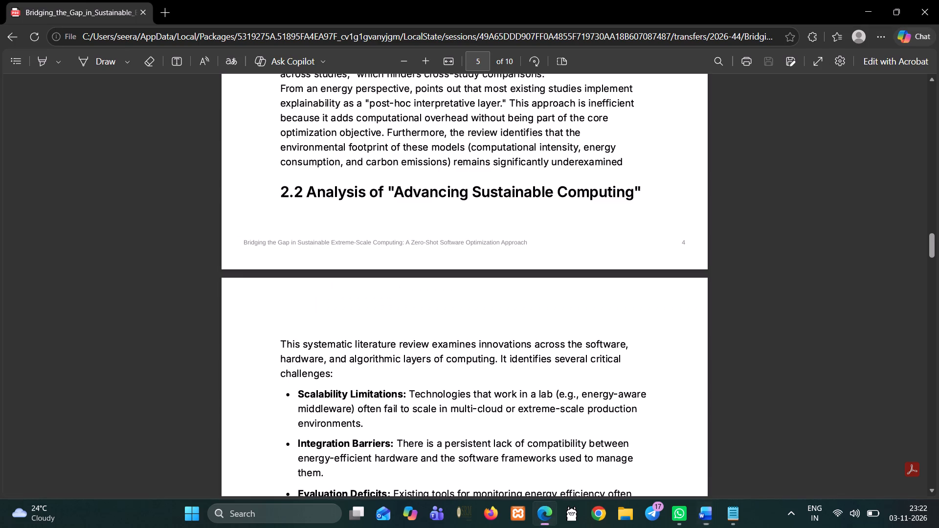
{"action": "scroll", "coordinate": [389, 286], "scroll_direction": "up", "scroll_amount": 4}
{"action": "left_click_drag", "start_coordinate": [359, 251], "coordinate": [270, 227]}
{"action": "key", "text": "ctrl+c"}
{"action": "key", "text": "alt+Tab"}
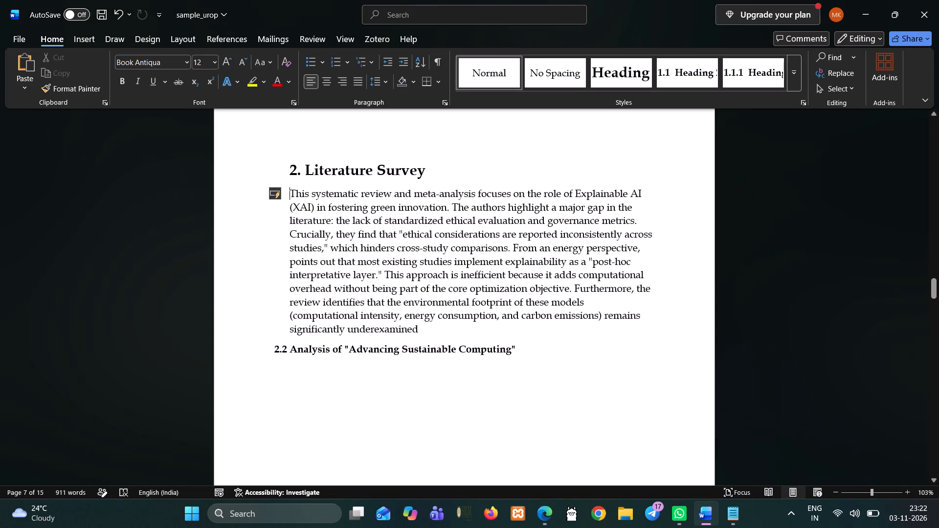
{"action": "key", "text": "Return"}
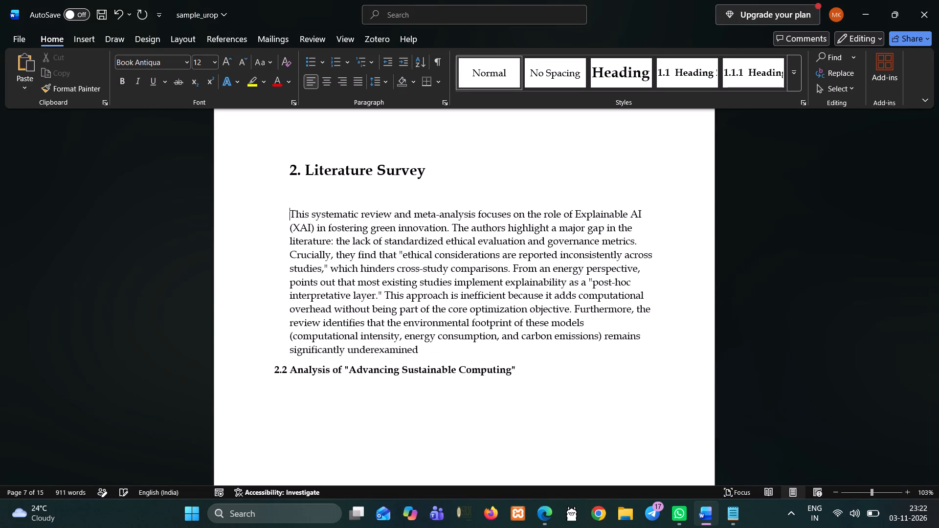
{"action": "key", "text": "Up"}
{"action": "key", "text": "ctrl+v"}
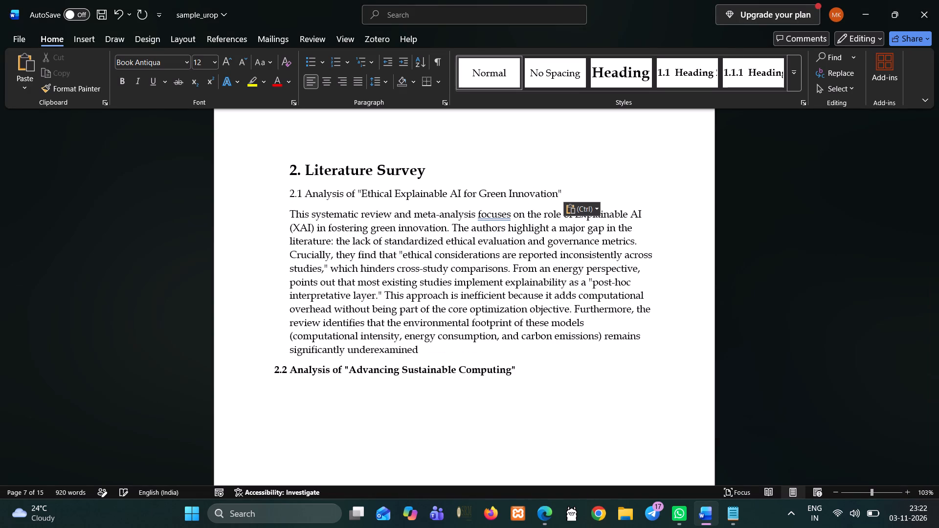
Make the pasted 2.1 heading bold and remove its indent so it aligns with the 2.2 heading.
{"action": "left_click_drag", "start_coordinate": [571, 191], "coordinate": [291, 198]}
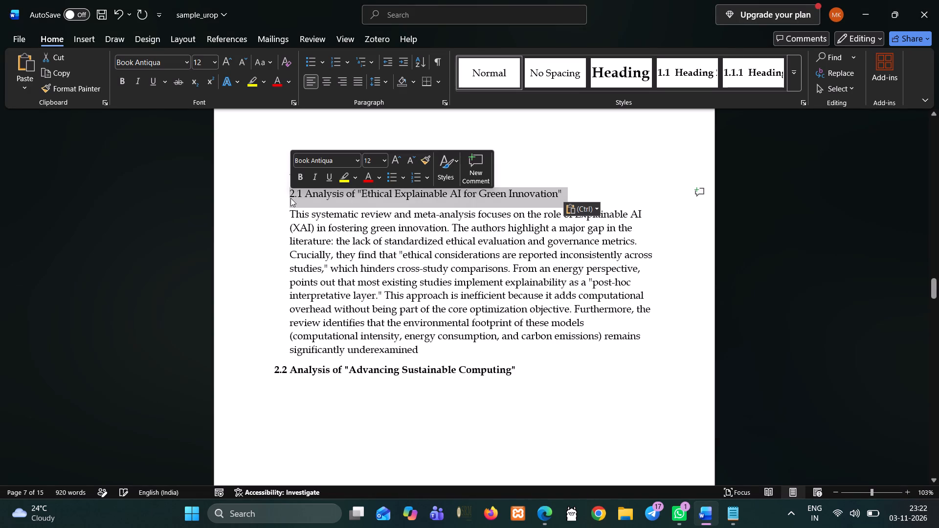
{"action": "left_click", "coordinate": [298, 176]}
{"action": "left_click", "coordinate": [285, 190]}
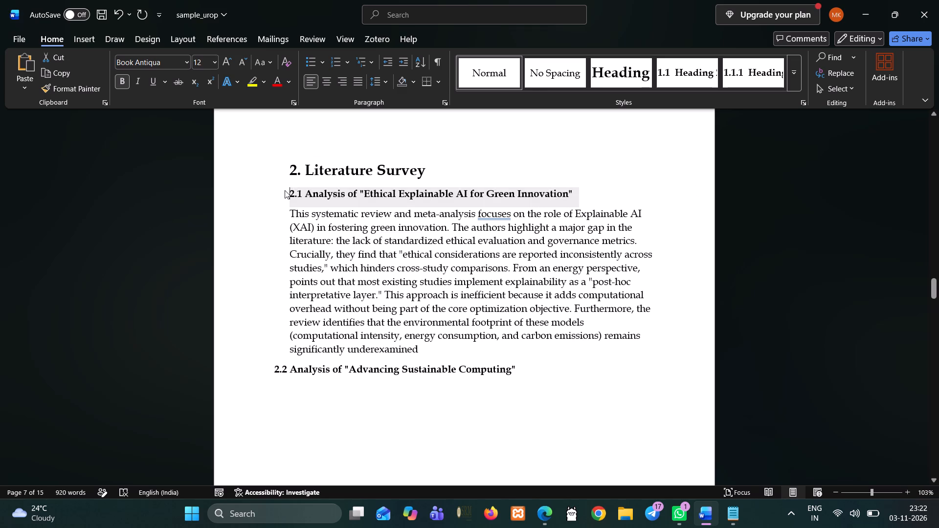
{"action": "key", "text": "BackSpace"}
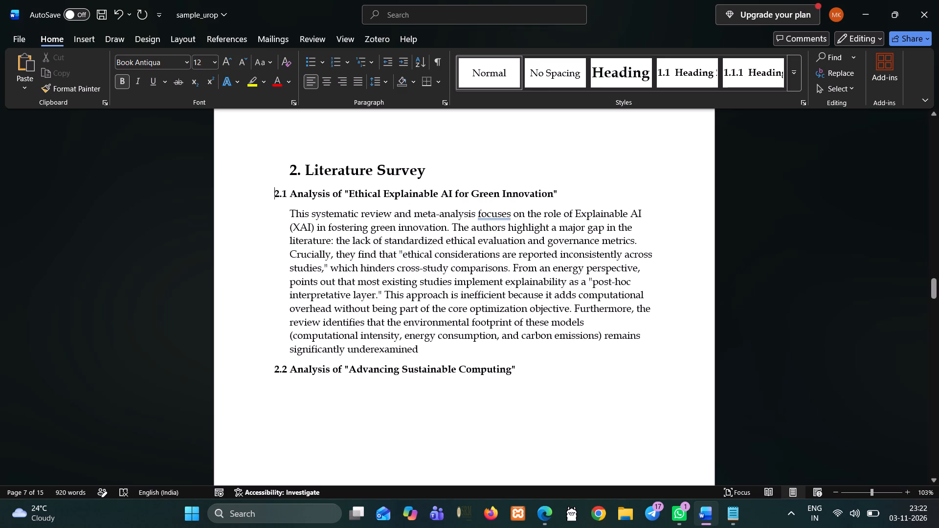
Add two empty lines below the heading "2.2 Analysis of "Advancing Sustainable Computing"".
{"action": "left_click", "coordinate": [536, 358]}
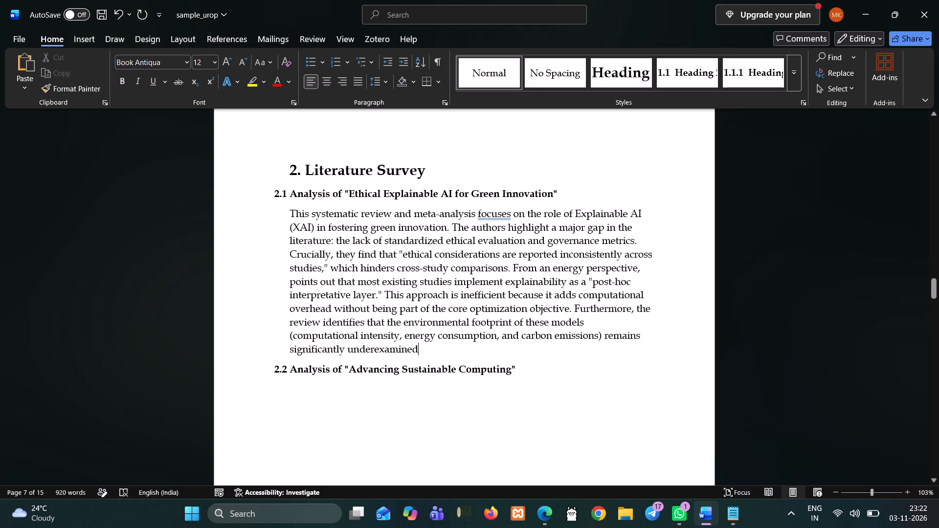
{"action": "left_click", "coordinate": [532, 370]}
{"action": "key", "text": "Return"}
{"action": "key", "text": "Return"}
In the PDF, copy the full 2.2 body text, from "This systematic literature review" through "fossil-fuel grids.".
{"action": "key", "text": "alt+Tab"}
{"action": "scroll", "coordinate": [532, 370], "scroll_direction": "down", "scroll_amount": 3}
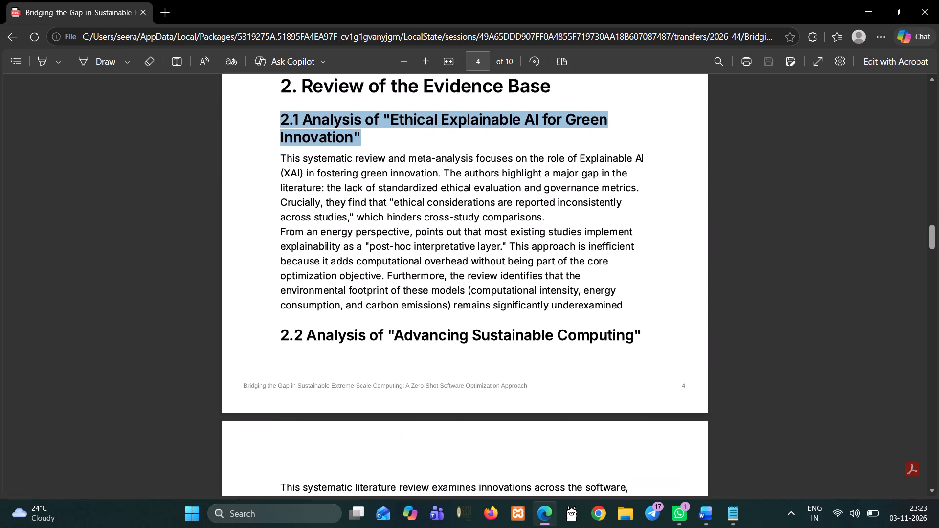
{"action": "key", "text": "alt+Tab"}
{"action": "key", "text": "alt+Tab"}
{"action": "scroll", "coordinate": [532, 370], "scroll_direction": "down", "scroll_amount": 4}
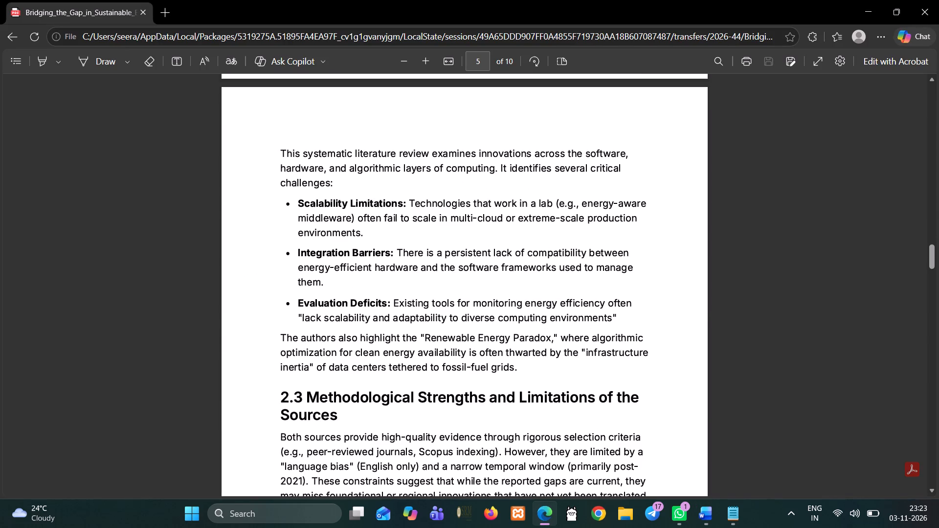
{"action": "left_click_drag", "start_coordinate": [279, 154], "coordinate": [515, 366]}
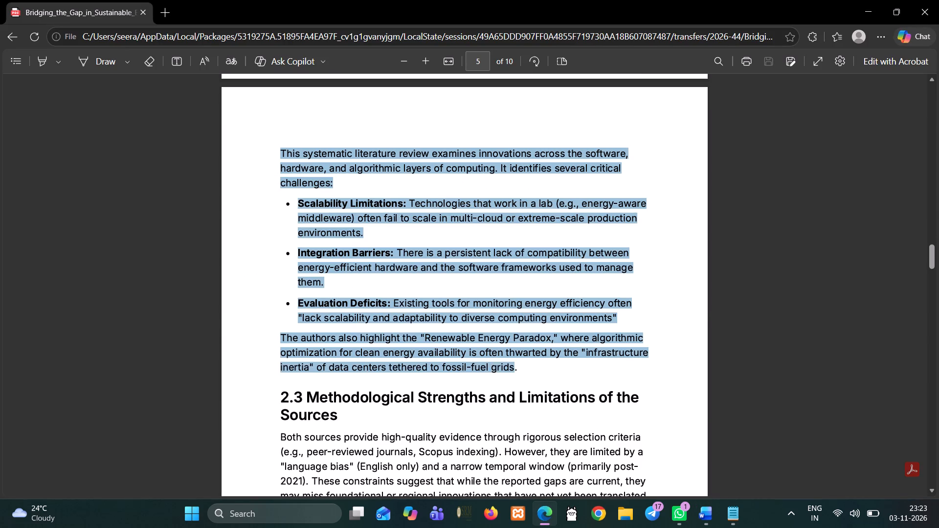
{"action": "left_click_drag", "start_coordinate": [515, 366], "coordinate": [517, 368]}
{"action": "key", "text": "ctrl+c"}
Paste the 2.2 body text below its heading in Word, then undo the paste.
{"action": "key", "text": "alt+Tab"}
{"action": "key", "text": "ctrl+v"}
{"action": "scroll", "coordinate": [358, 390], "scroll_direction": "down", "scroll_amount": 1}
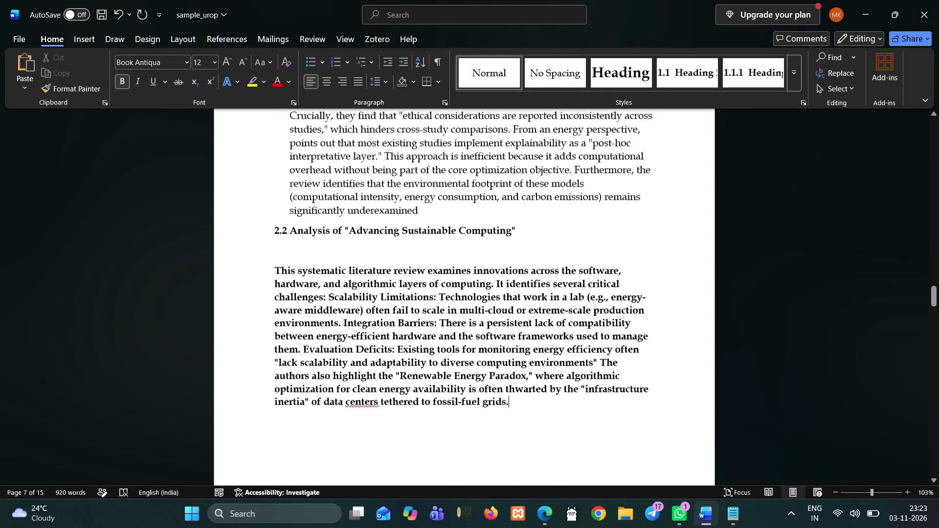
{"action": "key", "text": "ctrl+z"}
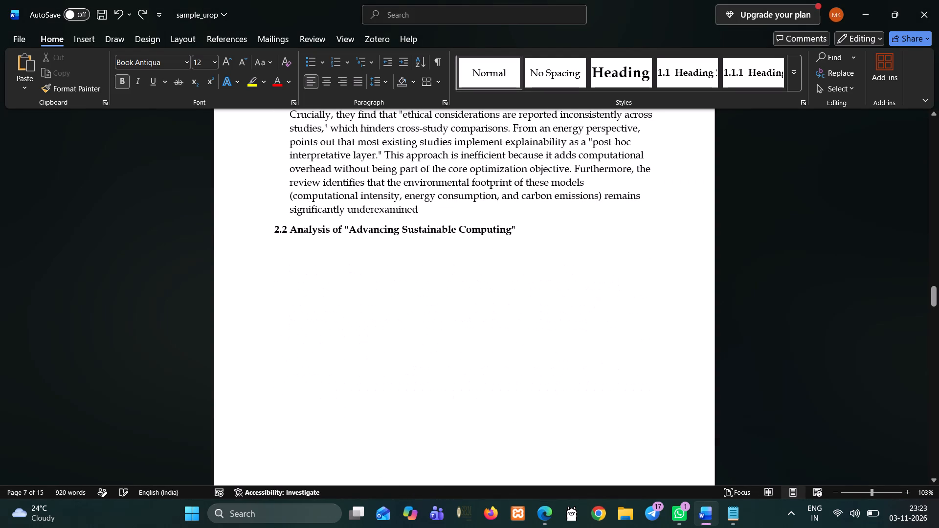
Paste the 2.2 body text below its heading without bold at font size 11, and remove the blank line above it.
{"action": "left_click", "coordinate": [127, 83]}
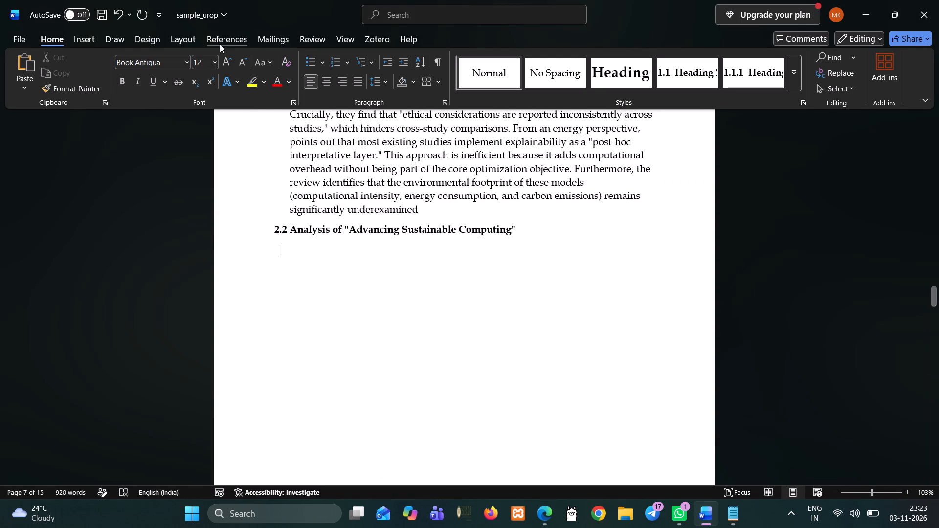
{"action": "left_click", "coordinate": [214, 56]}
{"action": "left_click", "coordinate": [208, 121]}
{"action": "key", "text": "ctrl+v"}
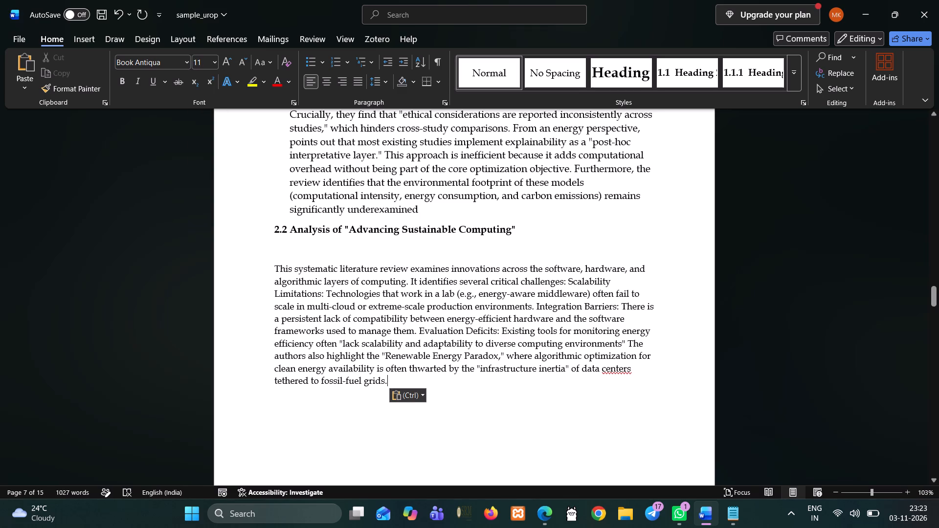
{"action": "left_click", "coordinate": [295, 241]}
{"action": "left_click", "coordinate": [285, 246]}
{"action": "key", "text": "BackSpace"}
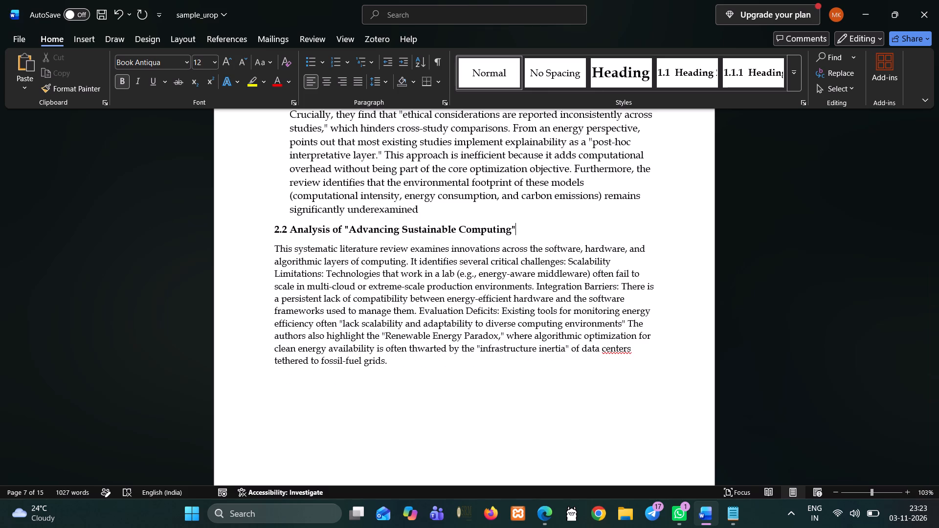
Following the PDF's layout, start new paragraphs at "Scalability Limitations", "Integration Barriers" and "Evaluation Deficits" in the 2.2 text.
{"action": "key", "text": "alt+Tab"}
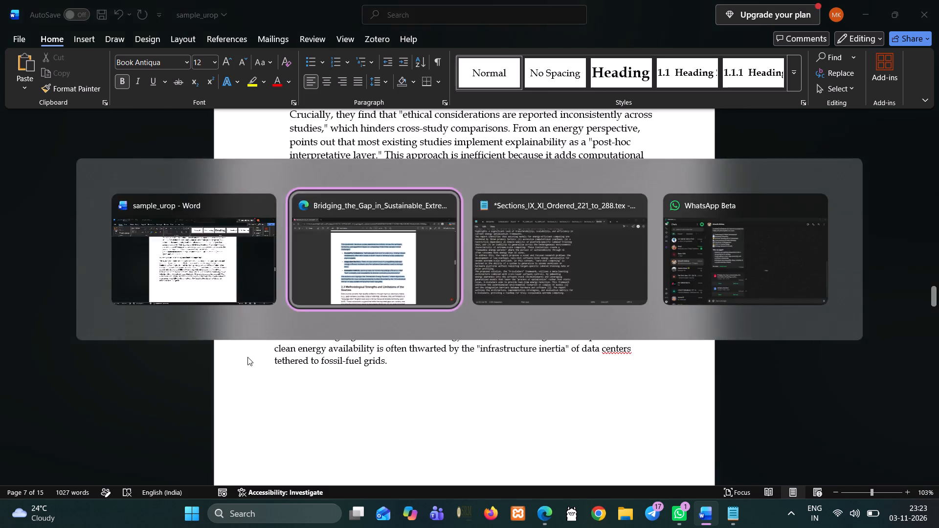
{"action": "key", "text": "alt+Tab"}
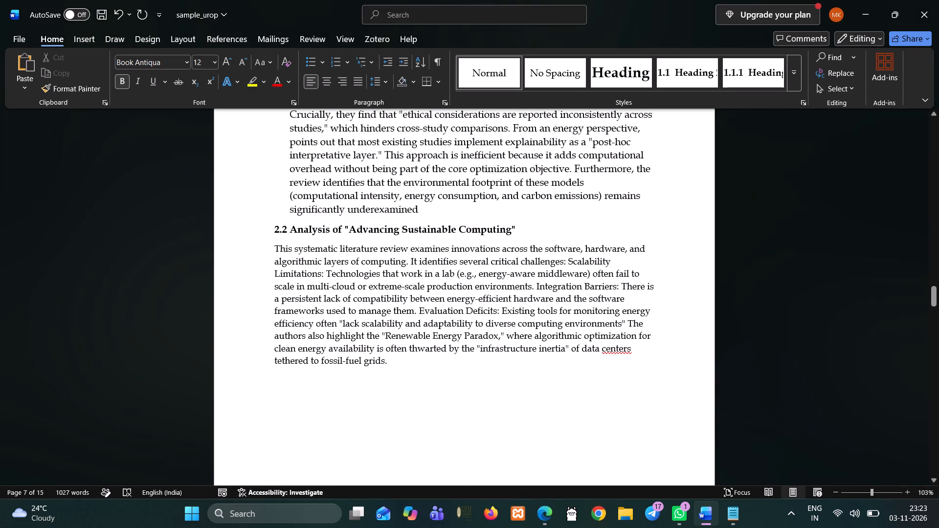
{"action": "key", "text": "alt+Tab"}
{"action": "key", "text": "alt+Tab"}
{"action": "left_click", "coordinate": [569, 263]}
{"action": "key", "text": "Return"}
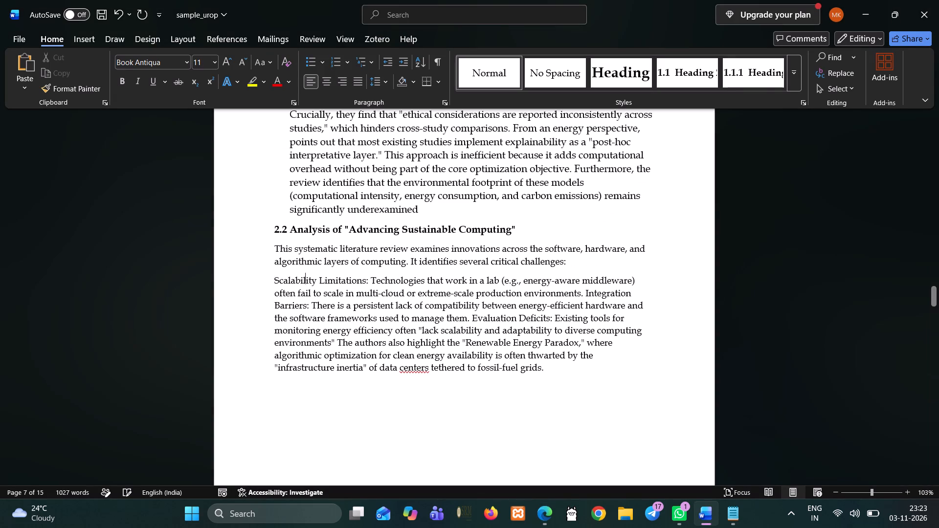
{"action": "key", "text": "alt+Tab"}
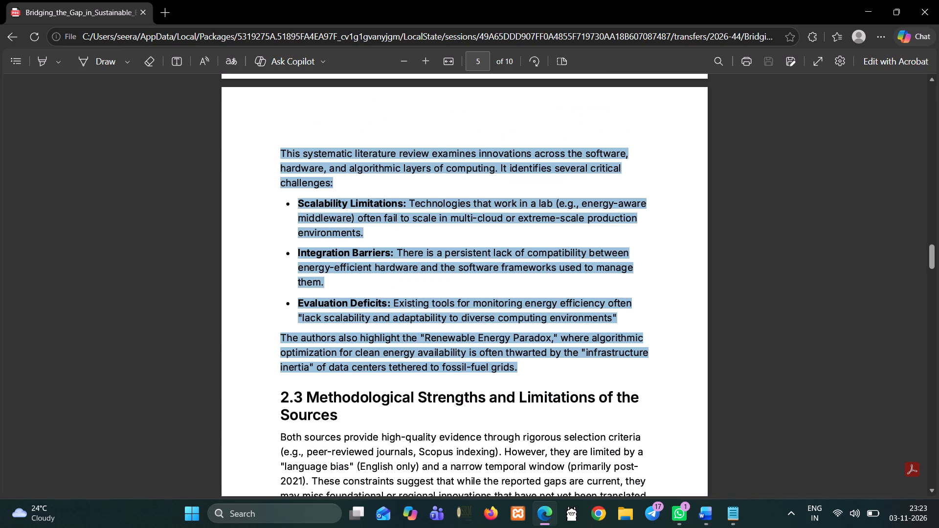
{"action": "key", "text": "alt+Tab"}
{"action": "left_click", "coordinate": [586, 293]}
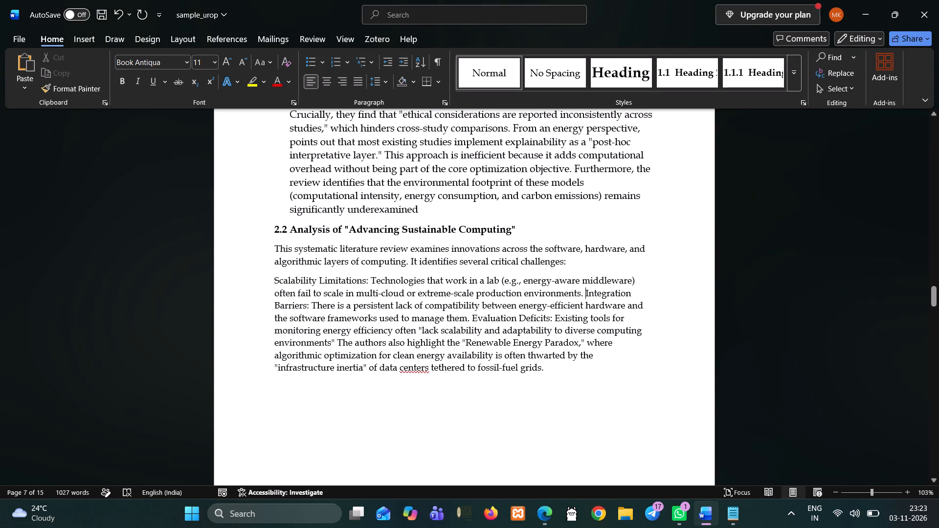
{"action": "key", "text": "Return"}
{"action": "key", "text": "alt+Tab"}
{"action": "key", "text": "alt+Tab"}
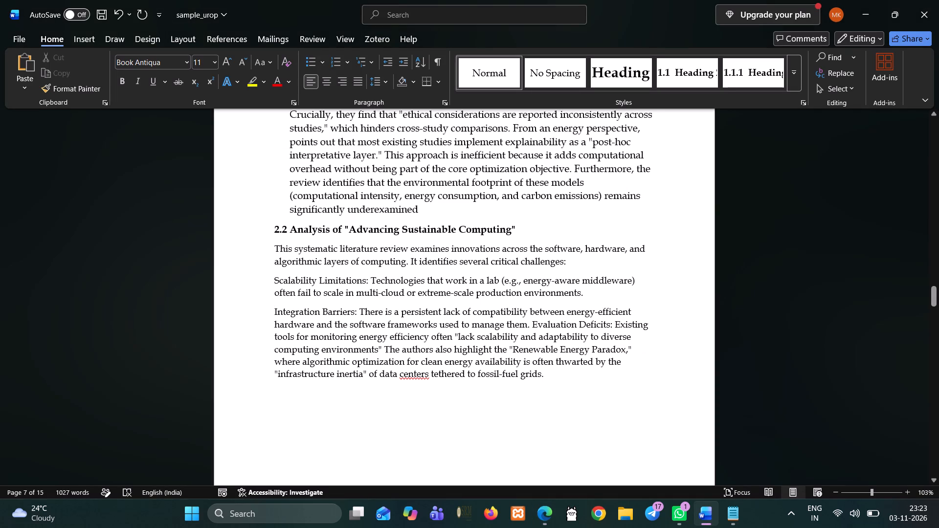
{"action": "left_click", "coordinate": [532, 323]}
{"action": "key", "text": "alt+Tab"}
{"action": "key", "text": "alt+Tab"}
{"action": "key", "text": "Return"}
Start a new paragraph at "The authors also highlight" in the 2.2 text and delete its leading space.
{"action": "key", "text": "alt+Tab"}
{"action": "key", "text": "alt+Tab"}
{"action": "scroll", "coordinate": [440, 343], "scroll_direction": "down", "scroll_amount": 1}
{"action": "left_click", "coordinate": [492, 324]}
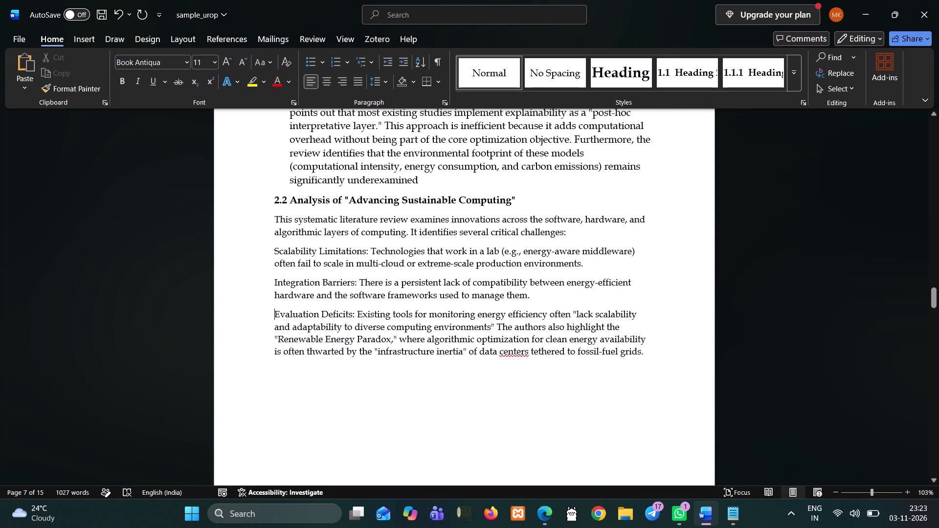
{"action": "key", "text": "Right"}
{"action": "key", "text": "Return"}
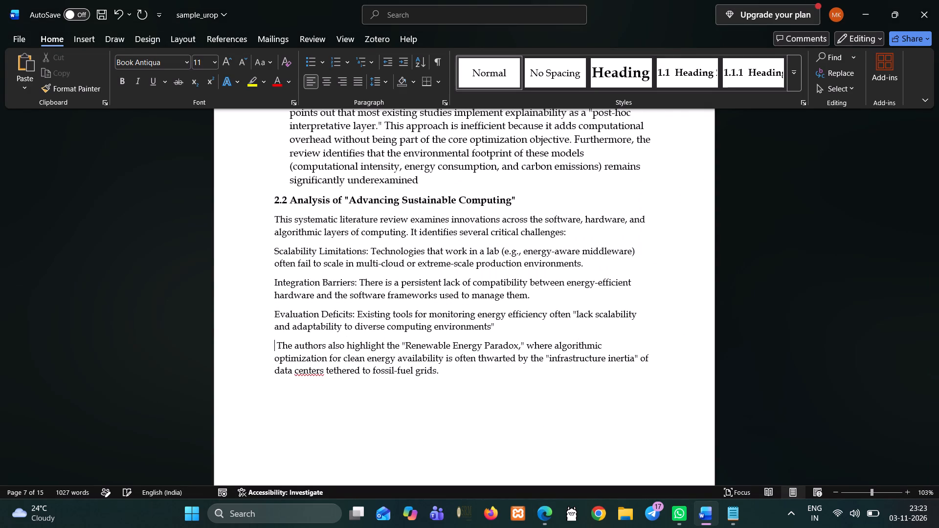
{"action": "key", "text": "Right"}
{"action": "key", "text": "BackSpace"}
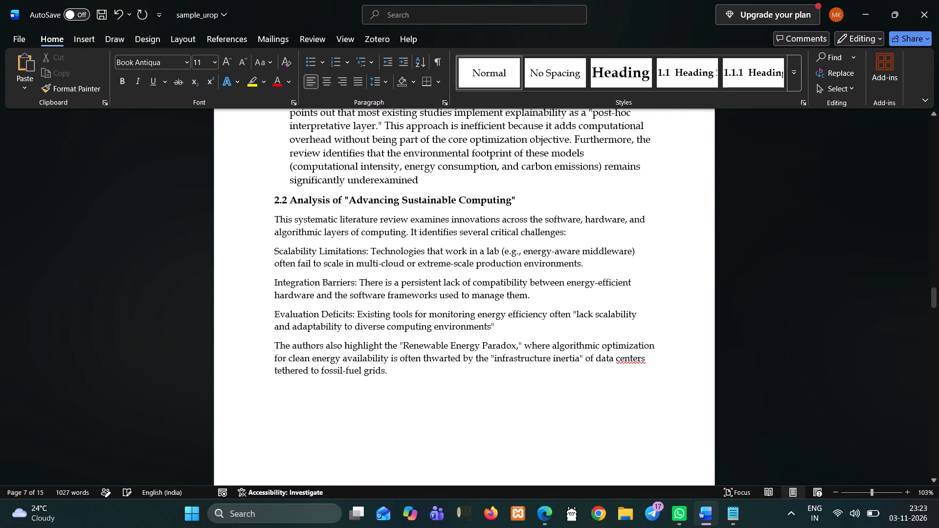
Copy the heading "2.3 Methodological Strengths and Limitations of the Sources" from the PDF in Edge and paste it below the 2.2 text in Word.
{"action": "scroll", "coordinate": [479, 376], "scroll_direction": "down", "scroll_amount": 1}
{"action": "key", "text": "alt+Tab"}
{"action": "scroll", "coordinate": [427, 351], "scroll_direction": "down", "scroll_amount": 1}
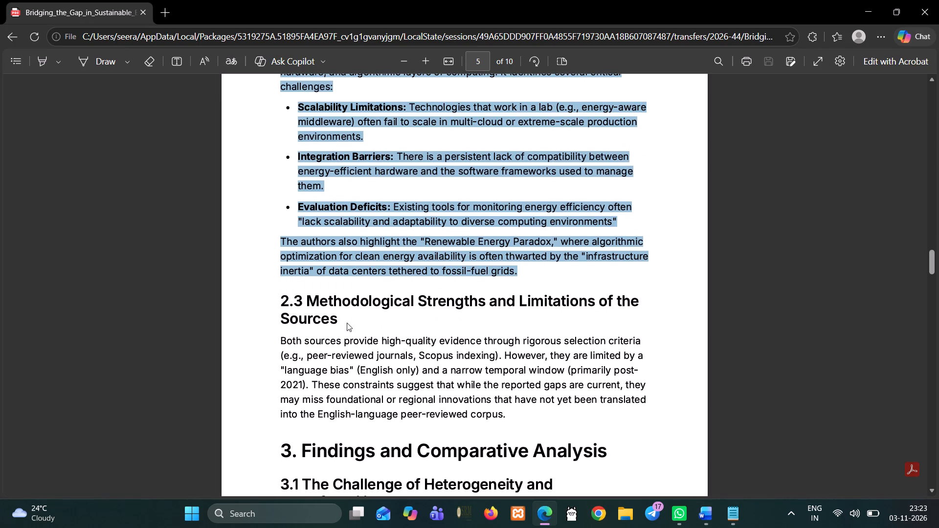
{"action": "left_click_drag", "start_coordinate": [277, 300], "coordinate": [332, 317]}
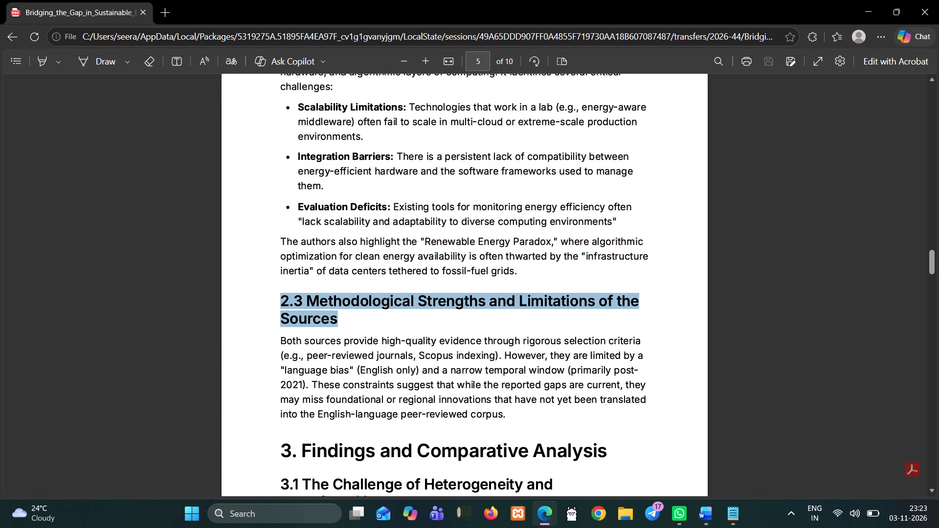
{"action": "left_click_drag", "start_coordinate": [332, 317], "coordinate": [337, 317]}
{"action": "key", "text": "ctrl+c"}
{"action": "key", "text": "alt+Tab"}
{"action": "left_click", "coordinate": [294, 302]}
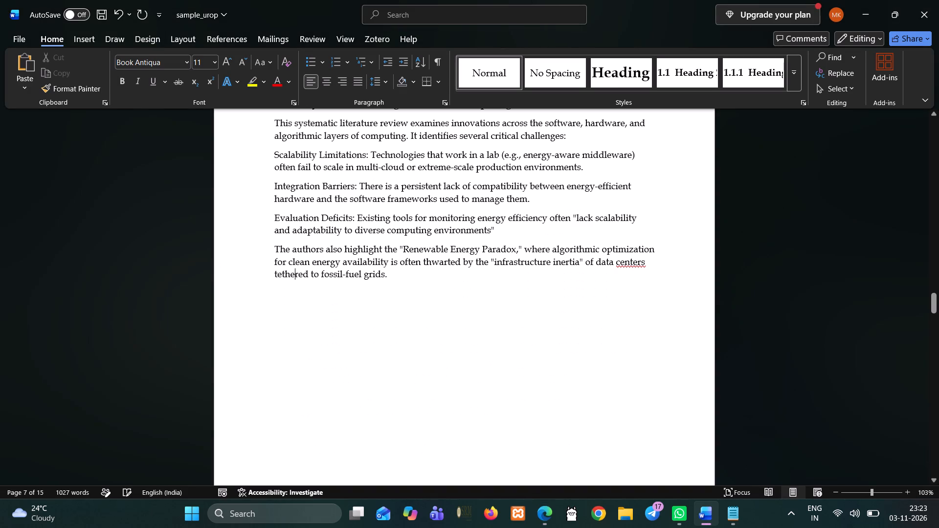
{"action": "left_click", "coordinate": [393, 280]}
{"action": "key", "text": "Return"}
{"action": "key", "text": "Return"}
{"action": "key", "text": "ctrl+v"}
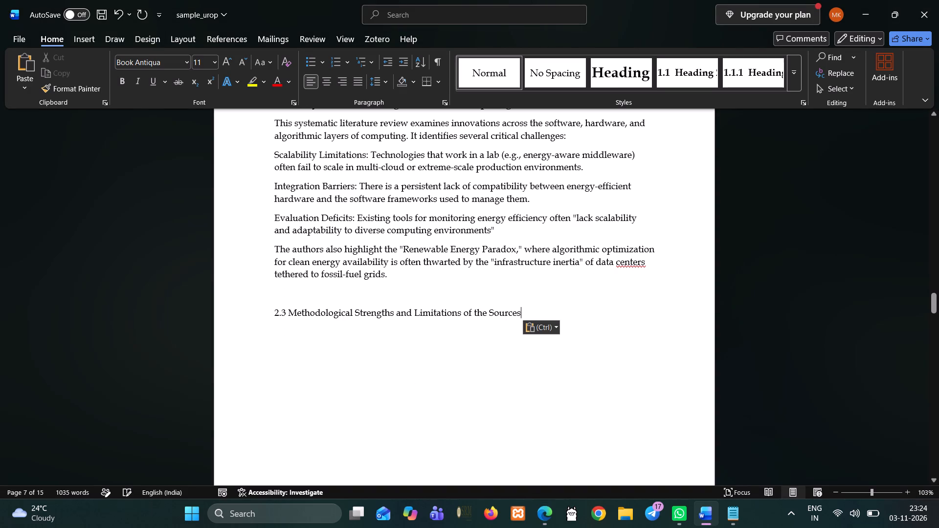
Make the pasted 2.3 heading bold and remove the blank line above it.
{"action": "left_click_drag", "start_coordinate": [530, 311], "coordinate": [278, 312]}
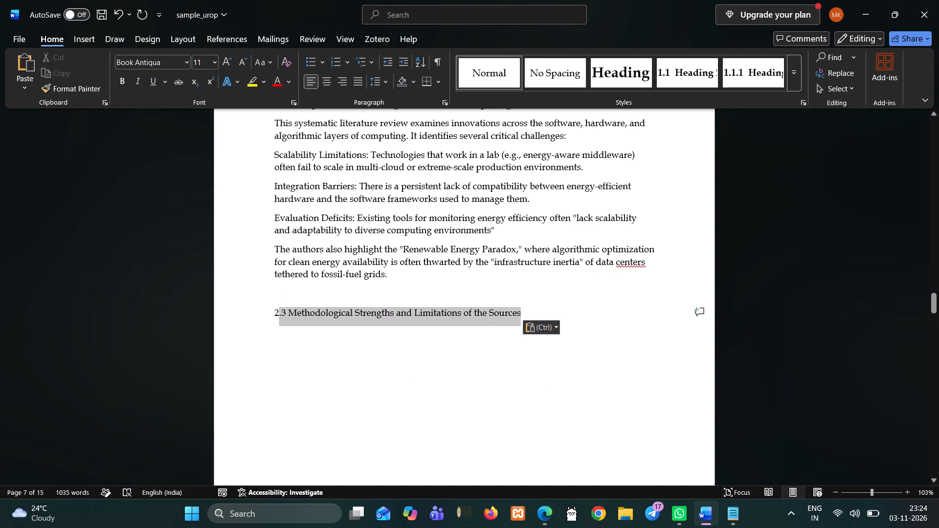
{"action": "left_click_drag", "start_coordinate": [278, 312], "coordinate": [273, 312]}
{"action": "left_click", "coordinate": [119, 79]}
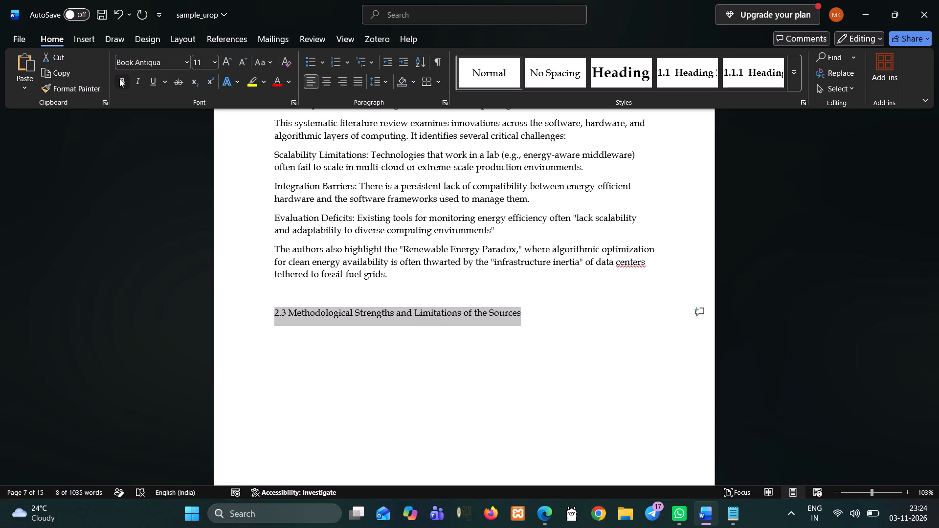
{"action": "left_click", "coordinate": [276, 312]}
{"action": "key", "text": "BackSpace"}
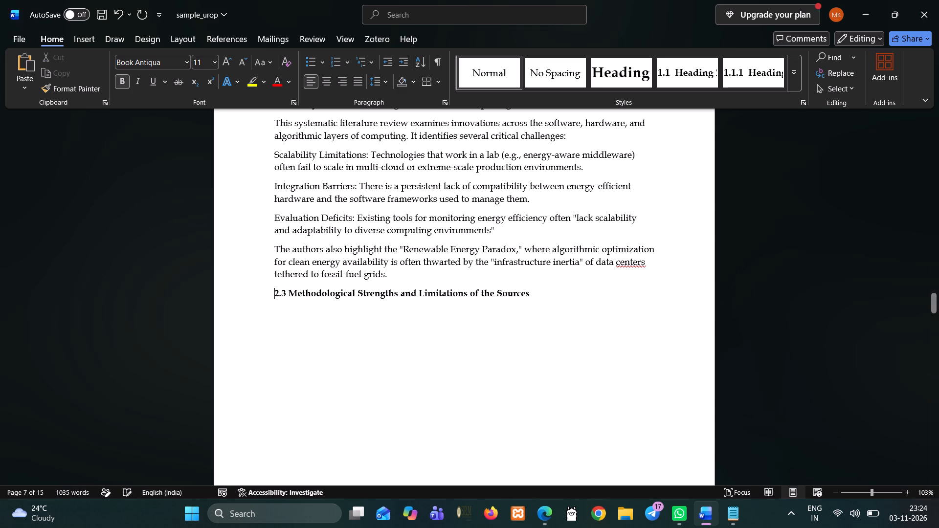
Remove the indent of the 2.1 body paragraph so it aligns with its heading.
{"action": "scroll", "coordinate": [276, 312], "scroll_direction": "up", "scroll_amount": 1}
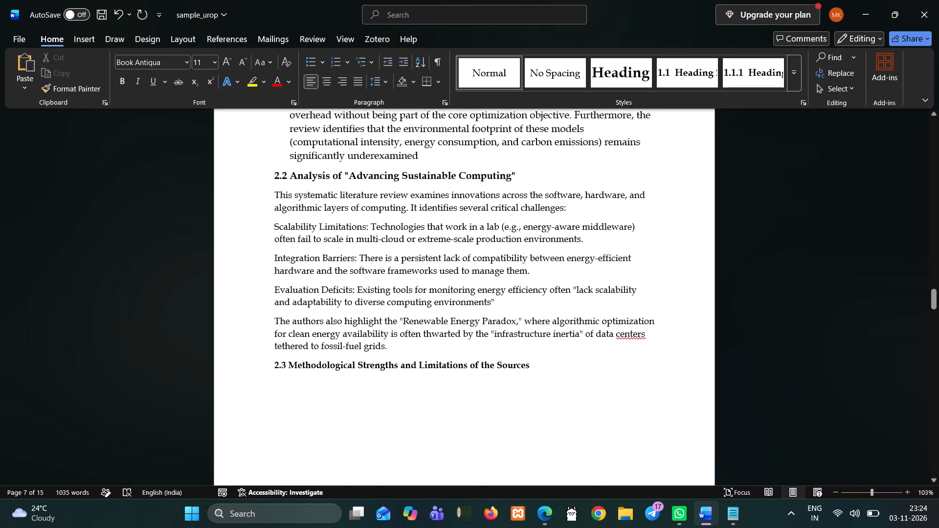
{"action": "scroll", "coordinate": [276, 312], "scroll_direction": "up", "scroll_amount": 1}
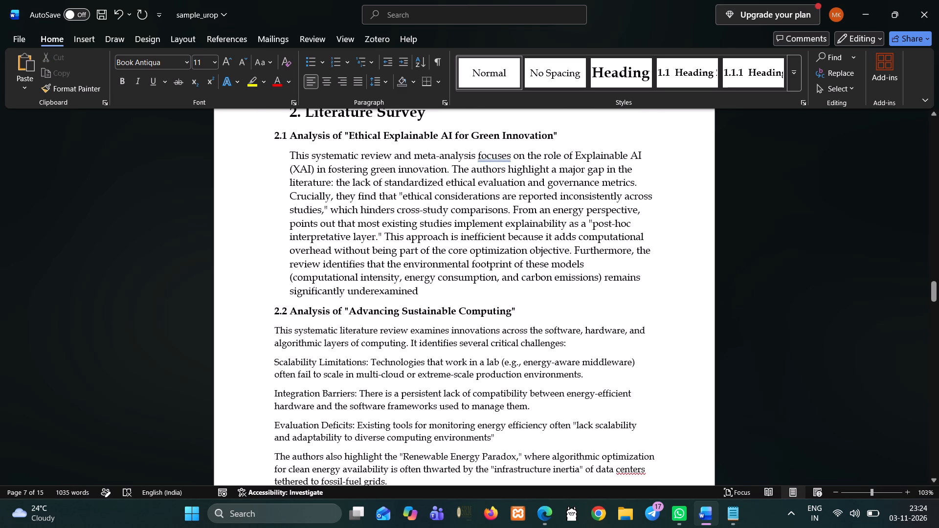
{"action": "left_click", "coordinate": [288, 152]}
{"action": "key", "text": "BackSpace"}
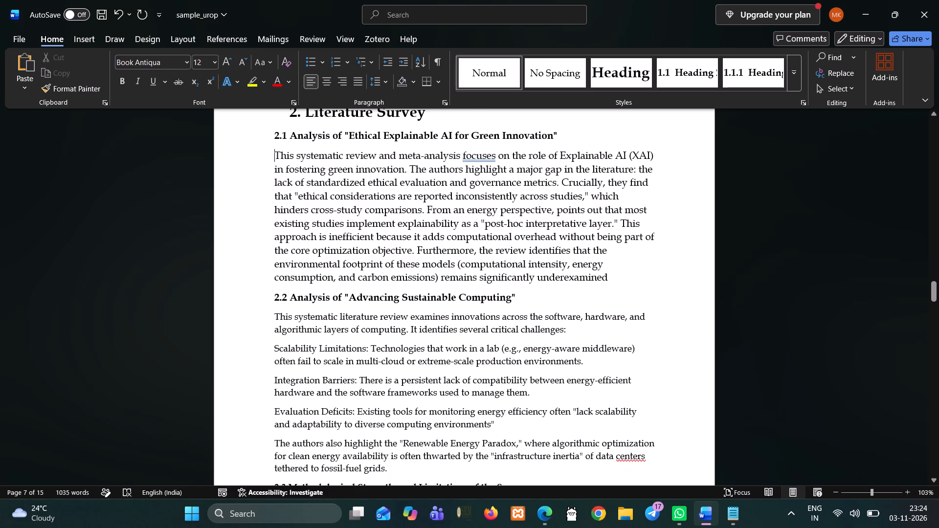
Set the 2.1 body paragraph to font size 11, matching the 2.2 text.
{"action": "scroll", "coordinate": [288, 152], "scroll_direction": "down", "scroll_amount": 2}
{"action": "scroll", "coordinate": [406, 351], "scroll_direction": "up", "scroll_amount": 3}
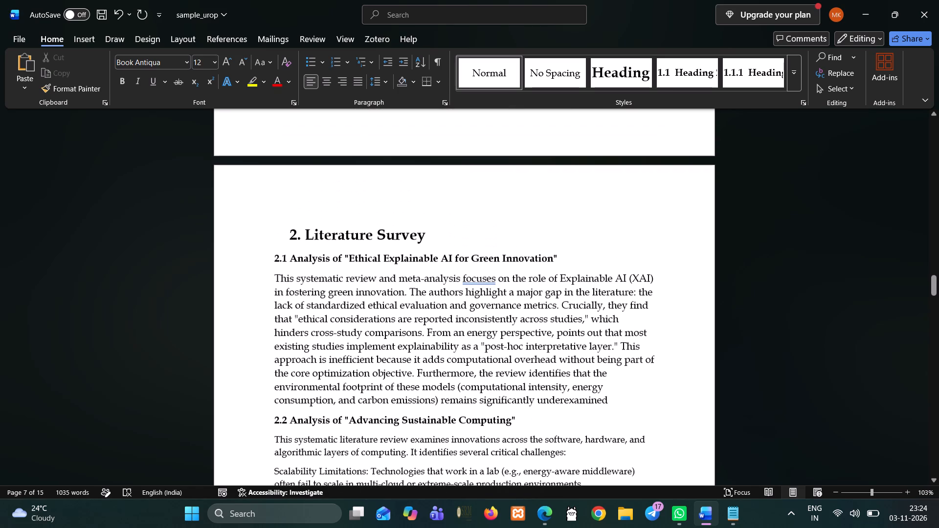
{"action": "triple_click", "coordinate": [399, 332]}
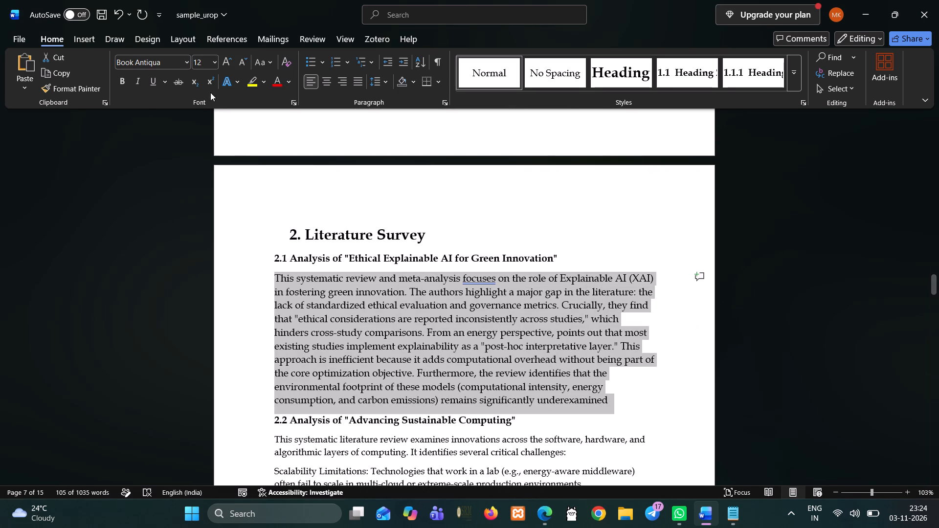
{"action": "triple_click", "coordinate": [395, 462]}
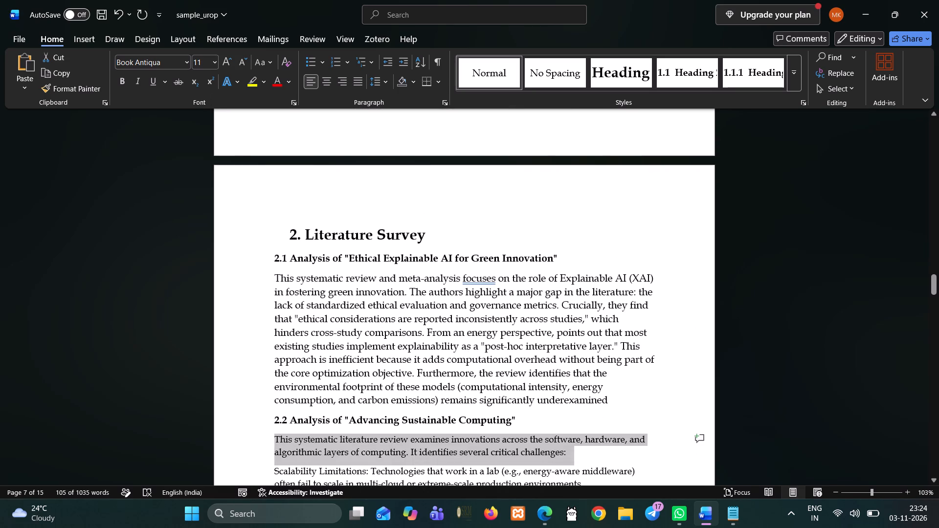
{"action": "triple_click", "coordinate": [348, 347]}
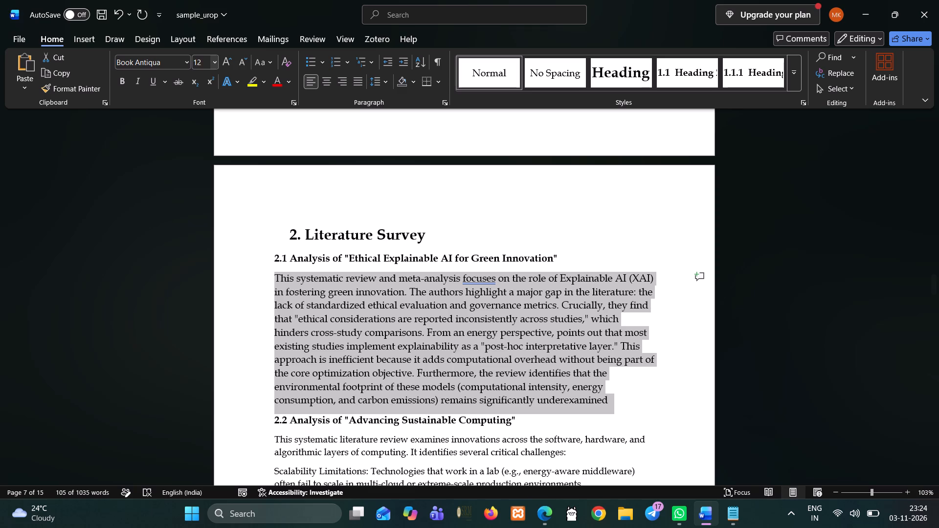
{"action": "left_click", "coordinate": [209, 63]}
{"action": "left_click", "coordinate": [210, 63]}
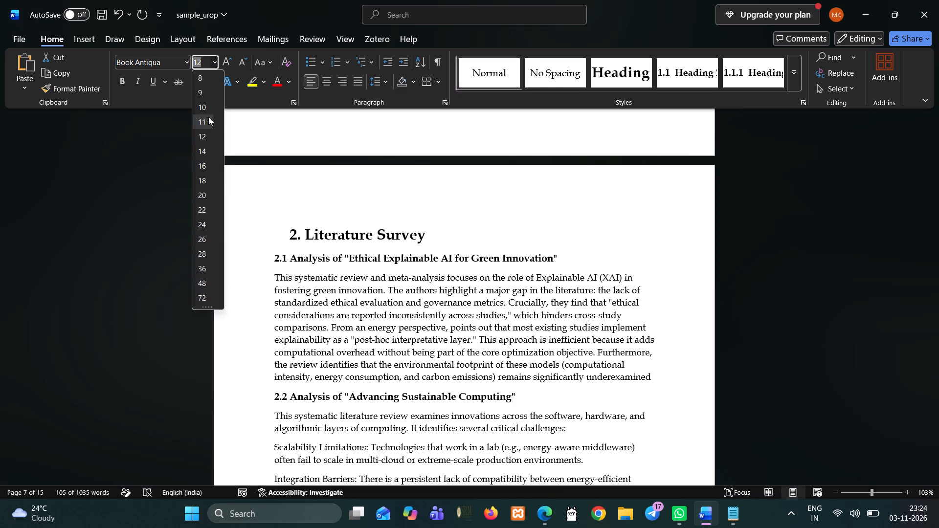
{"action": "left_click", "coordinate": [208, 118]}
Add two new lines below the 2.3 heading, copy the 2.3 body paragraph from the PDF in Edge, and return to Word.
{"action": "scroll", "coordinate": [432, 362], "scroll_direction": "down", "scroll_amount": 4}
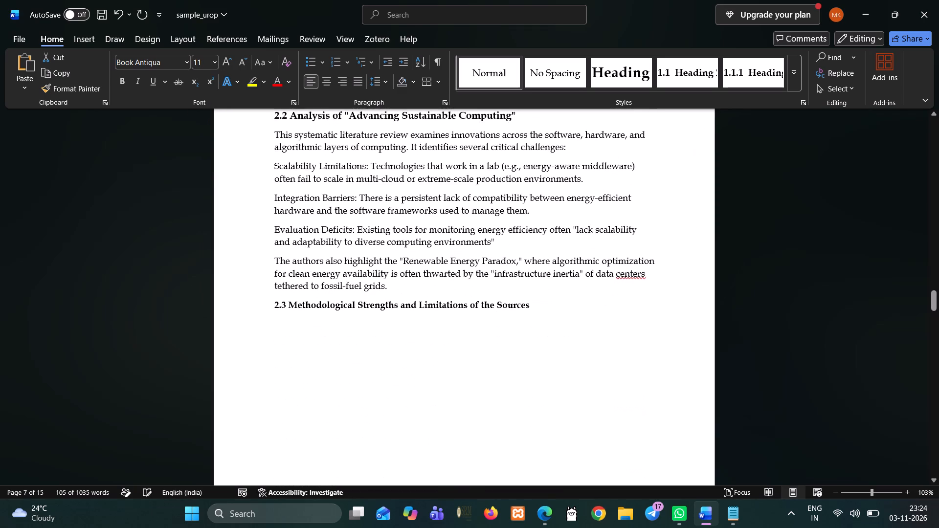
{"action": "left_click", "coordinate": [380, 360]}
{"action": "left_click", "coordinate": [347, 325]}
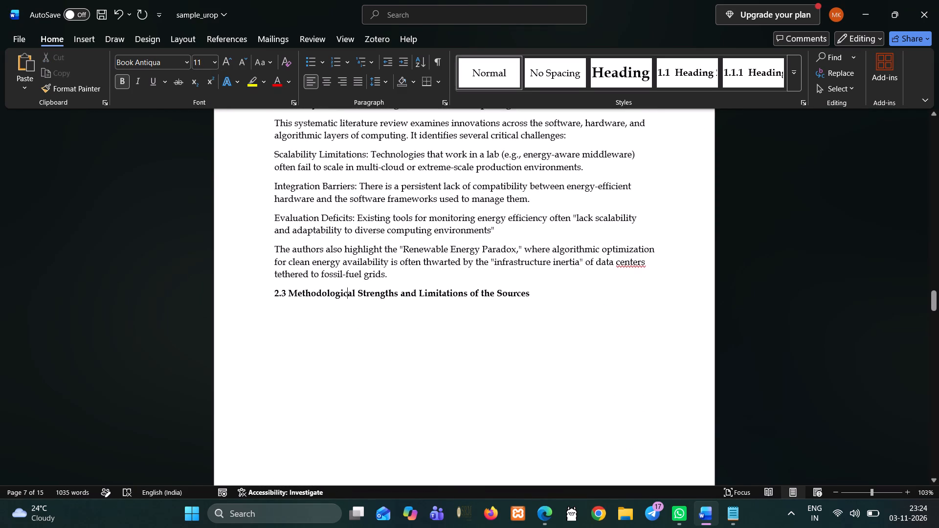
{"action": "left_click", "coordinate": [538, 296]}
{"action": "key", "text": "Return"}
{"action": "key", "text": "Return"}
{"action": "key", "text": "alt+Tab"}
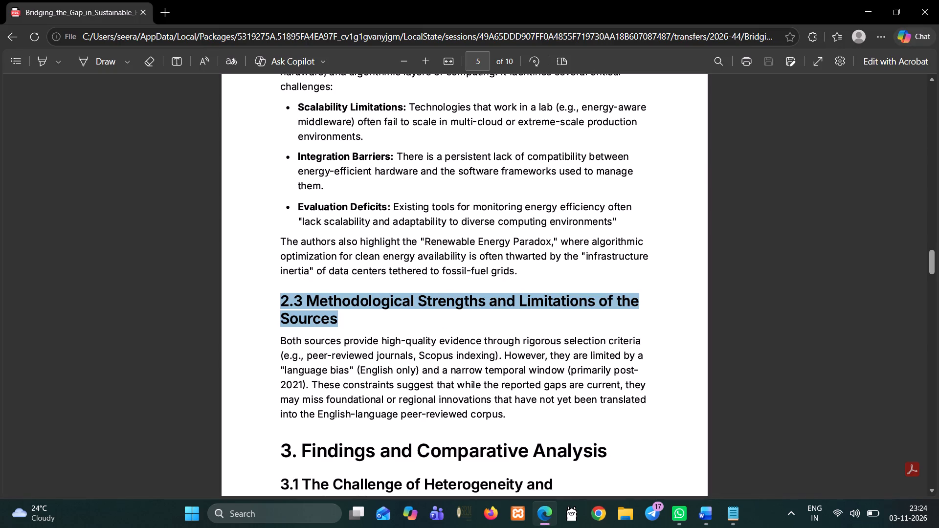
{"action": "left_click_drag", "start_coordinate": [513, 416], "coordinate": [282, 343]}
{"action": "left_click_drag", "start_coordinate": [282, 343], "coordinate": [507, 421]}
{"action": "key", "text": "ctrl+c"}
{"action": "key", "text": "alt+Tab"}
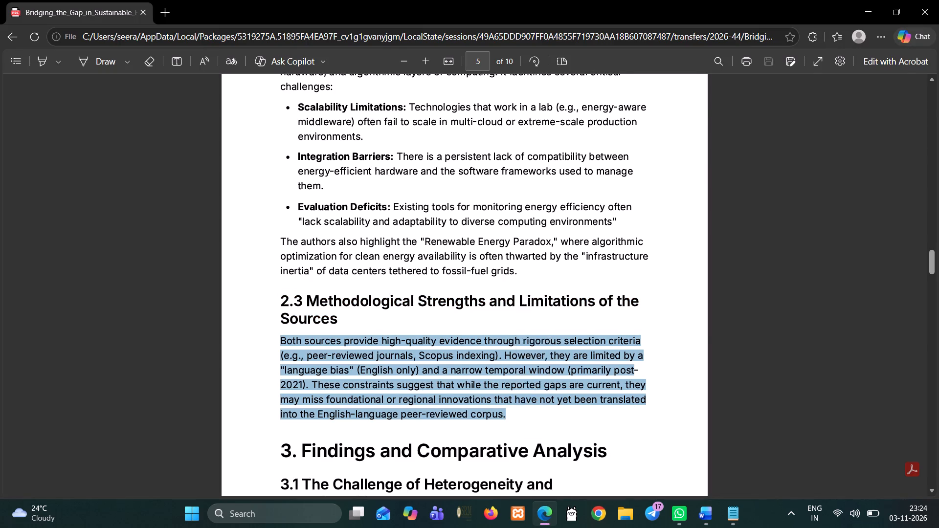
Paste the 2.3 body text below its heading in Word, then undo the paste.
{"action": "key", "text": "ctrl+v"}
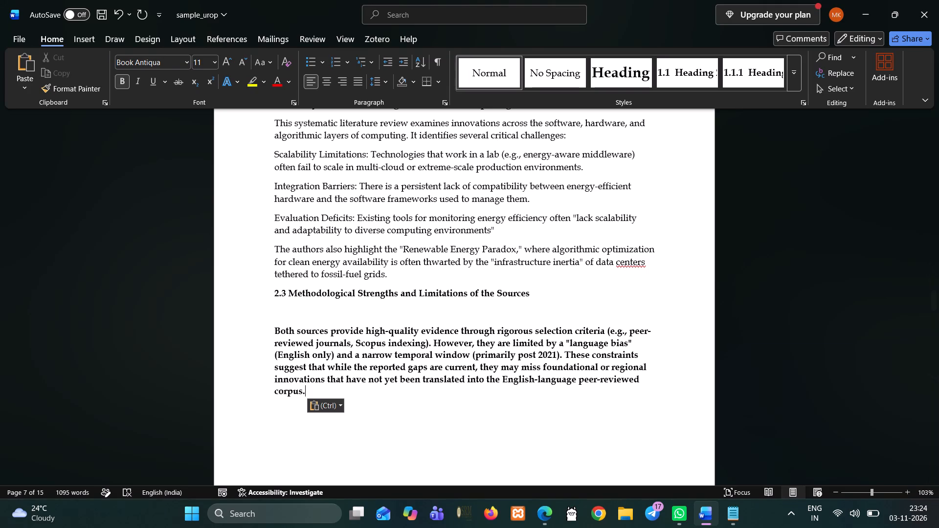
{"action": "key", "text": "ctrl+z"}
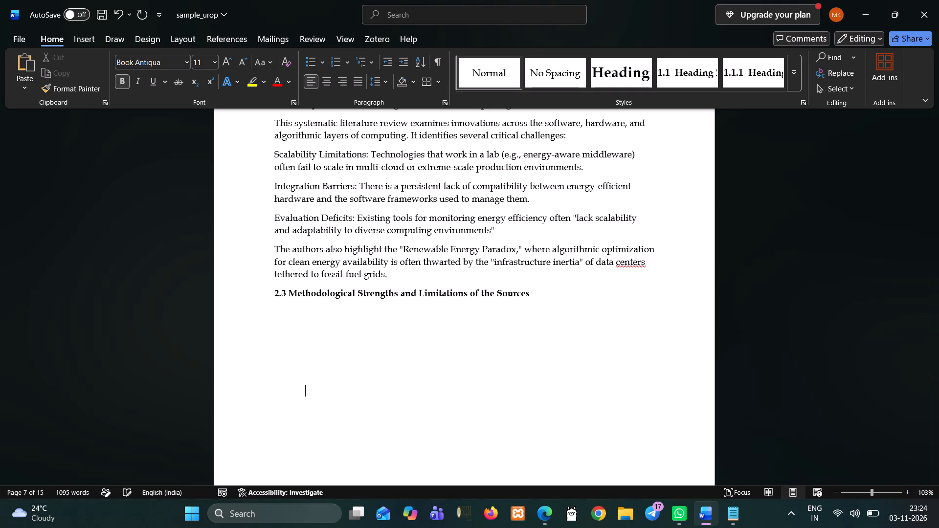
Paste the 2.3 body text below its heading without bold and remove the blank line above it.
{"action": "left_click", "coordinate": [121, 79]}
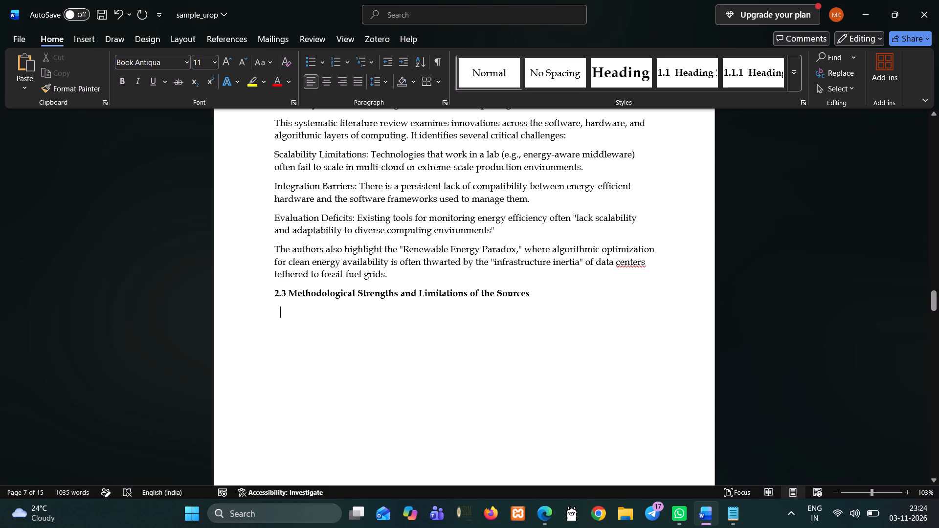
{"action": "key", "text": "ctrl+v"}
{"action": "left_click", "coordinate": [289, 312]}
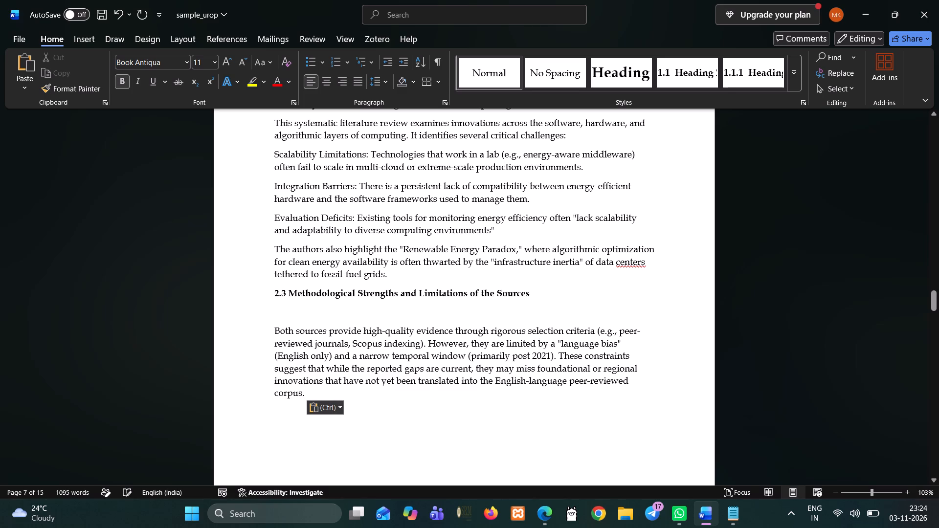
{"action": "key", "text": "BackSpace"}
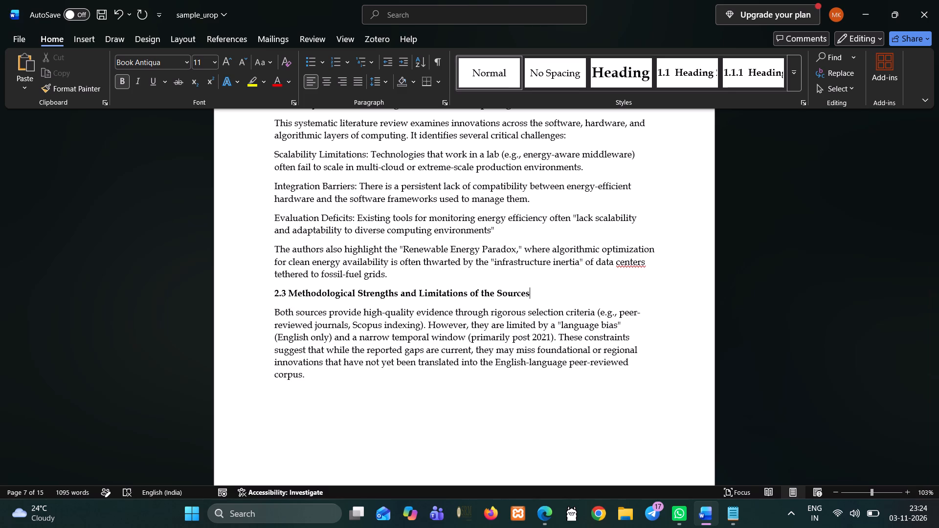
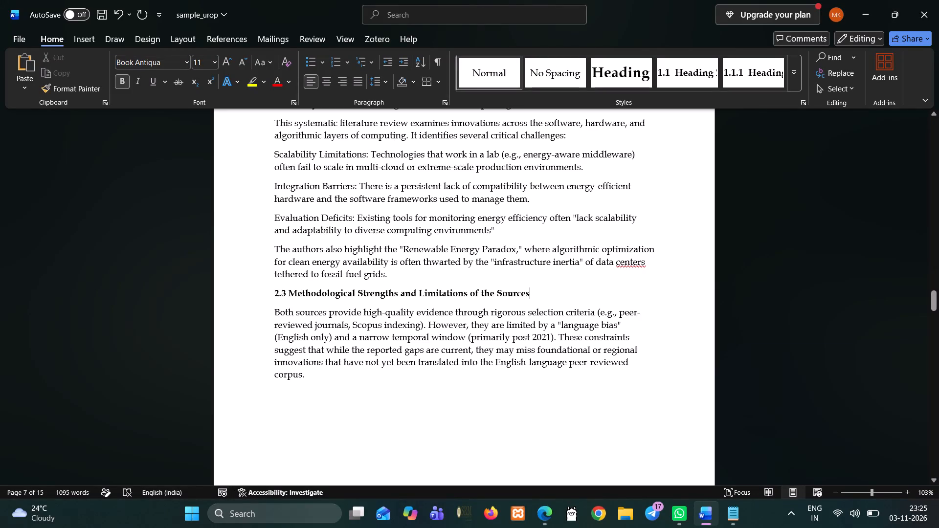
Add a new line after the 2.3 body paragraph.
{"action": "left_click", "coordinate": [330, 385]}
{"action": "key", "text": "Return"}
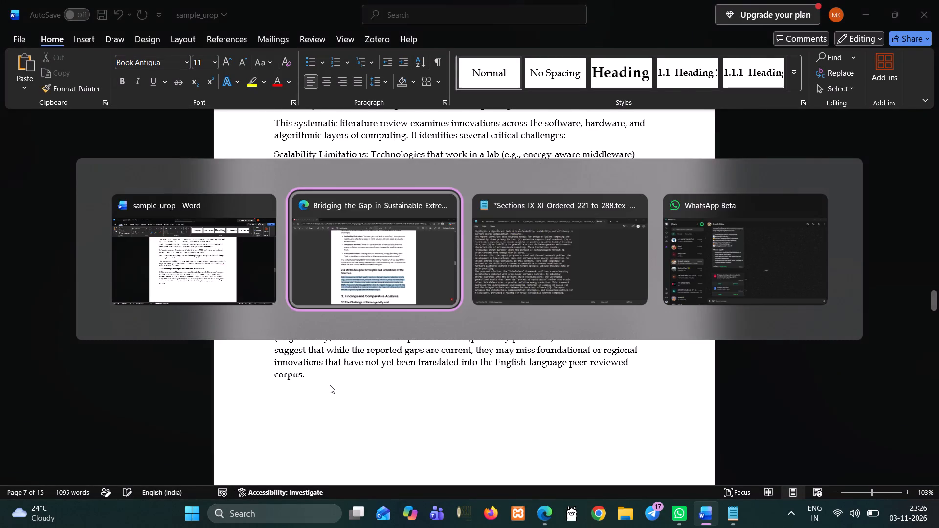
Examine the remaining template sections in Word and sections 3 to 5 of the PDF in Edge for System Model content.
{"action": "scroll", "coordinate": [391, 298], "scroll_direction": "down", "scroll_amount": 3}
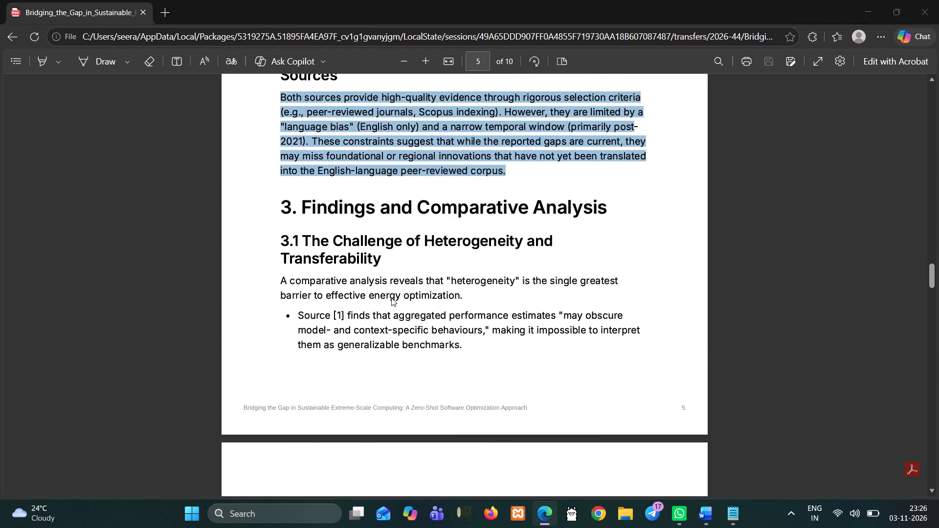
{"action": "scroll", "coordinate": [344, 306], "scroll_direction": "up", "scroll_amount": 15}
{"action": "scroll", "coordinate": [344, 306], "scroll_direction": "down", "scroll_amount": 11}
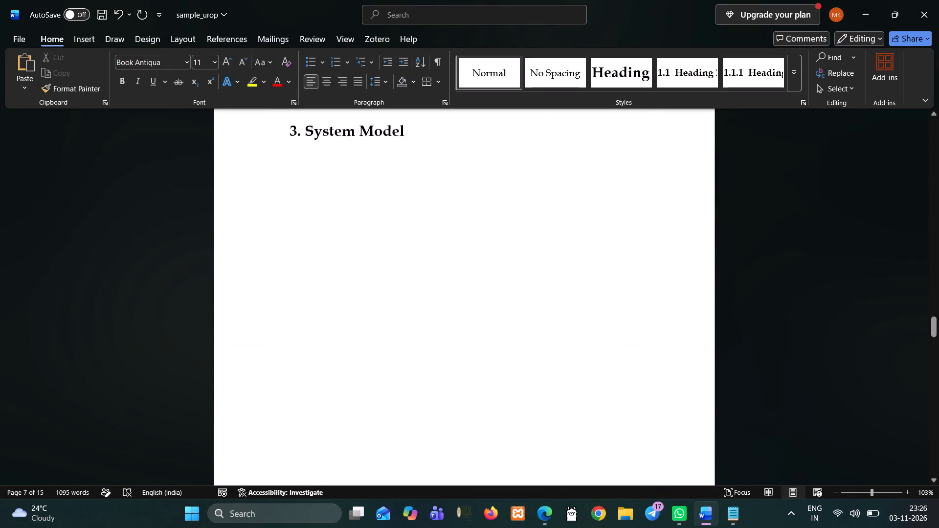
{"action": "scroll", "coordinate": [344, 306], "scroll_direction": "down", "scroll_amount": 8}
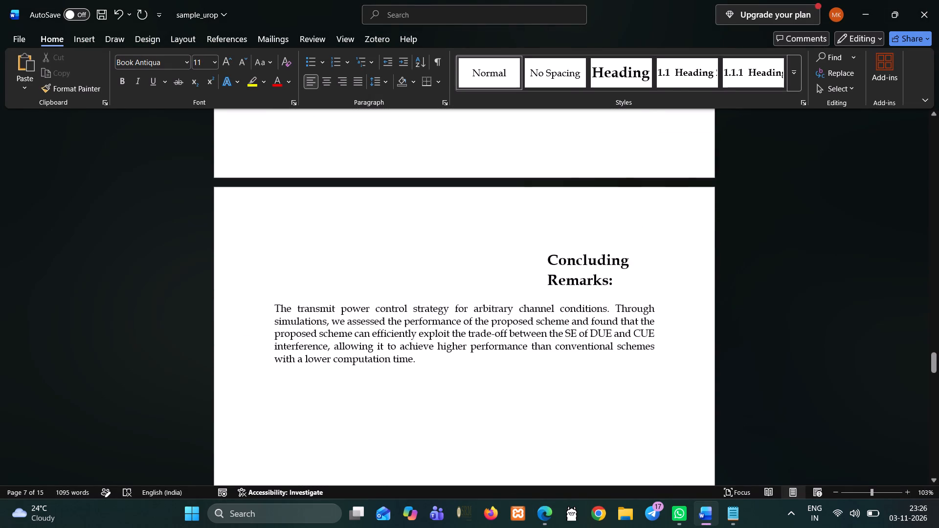
{"action": "scroll", "coordinate": [344, 306], "scroll_direction": "down", "scroll_amount": 10}
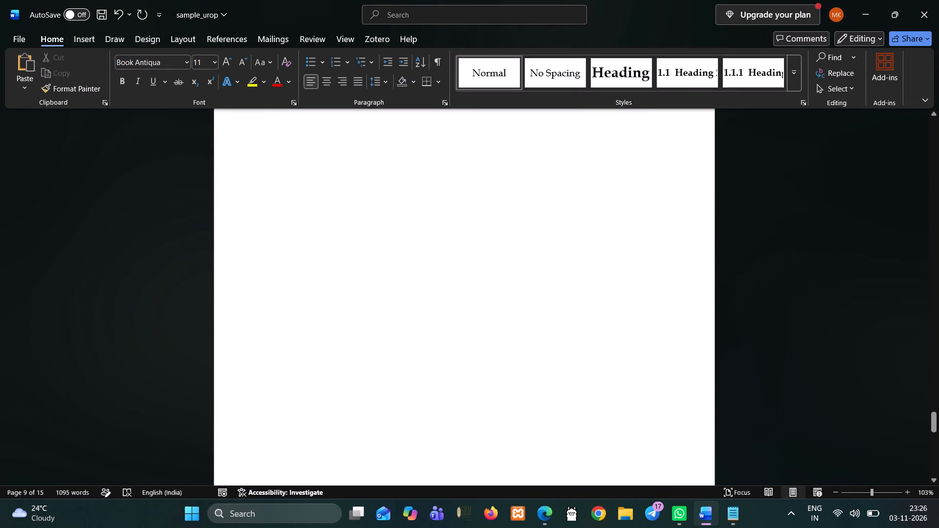
{"action": "scroll", "coordinate": [344, 306], "scroll_direction": "down", "scroll_amount": 8}
{"action": "scroll", "coordinate": [344, 306], "scroll_direction": "up", "scroll_amount": 6}
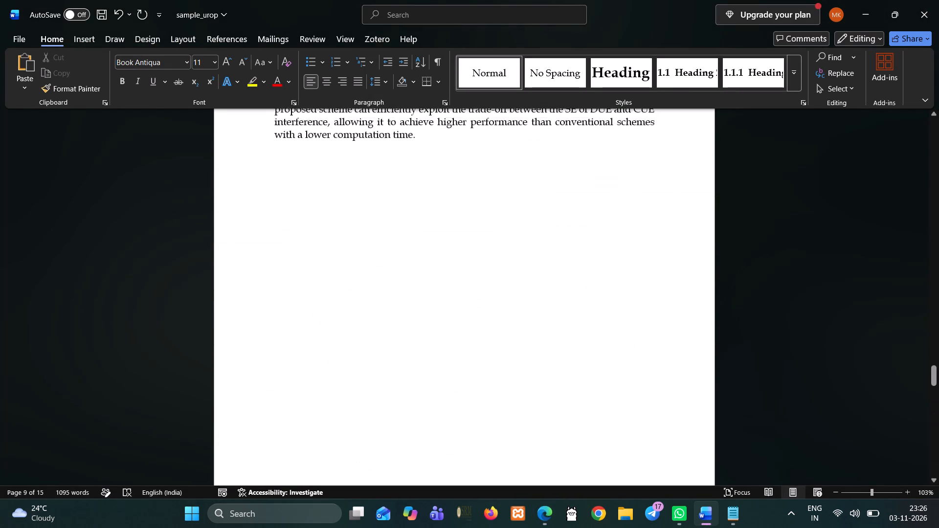
{"action": "scroll", "coordinate": [344, 306], "scroll_direction": "up", "scroll_amount": 15}
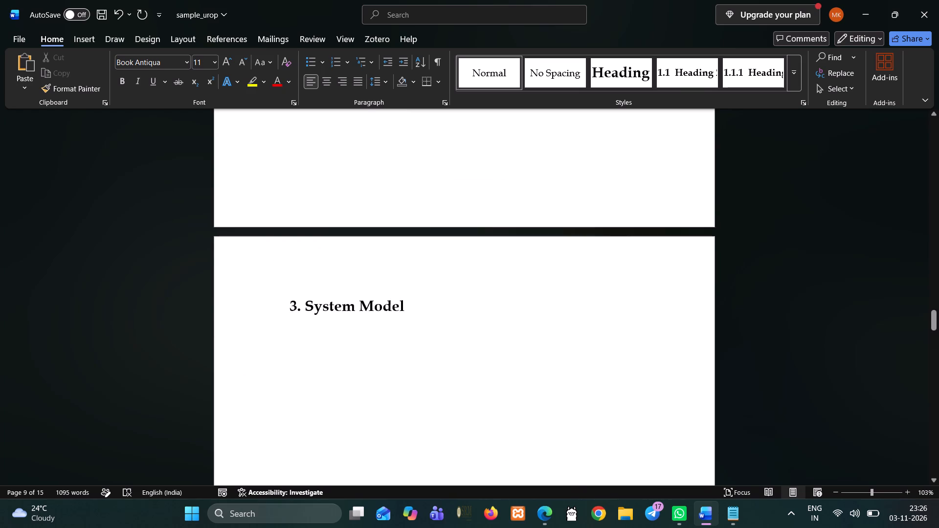
{"action": "scroll", "coordinate": [375, 317], "scroll_direction": "down", "scroll_amount": 2}
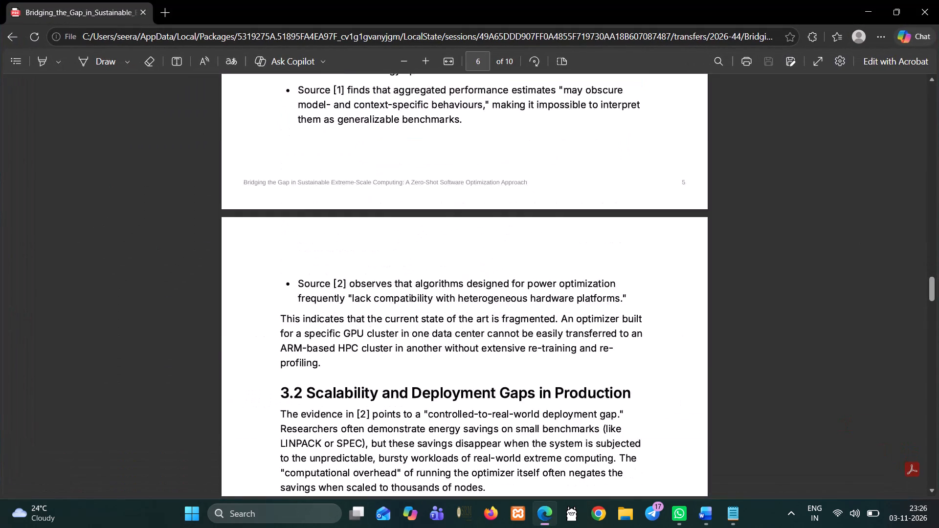
{"action": "scroll", "coordinate": [375, 317], "scroll_direction": "down", "scroll_amount": 10}
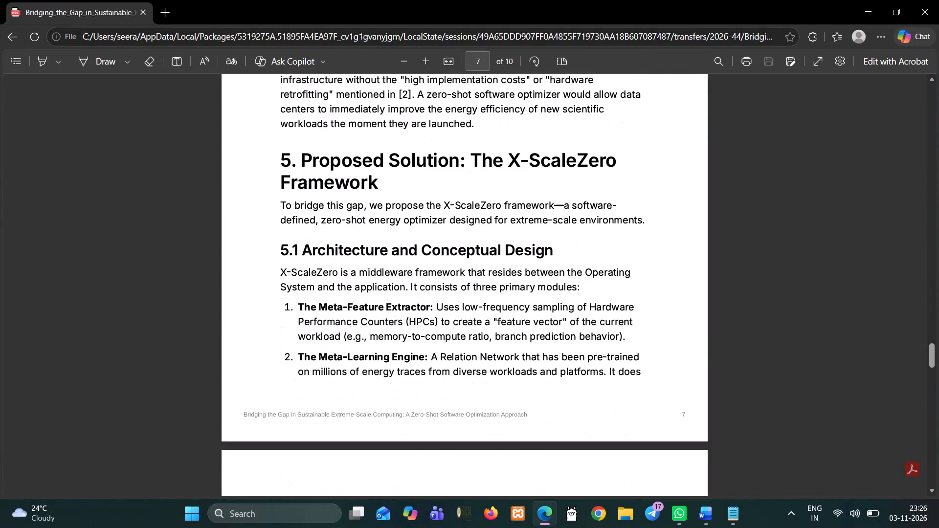
{"action": "scroll", "coordinate": [375, 317], "scroll_direction": "up", "scroll_amount": 8}
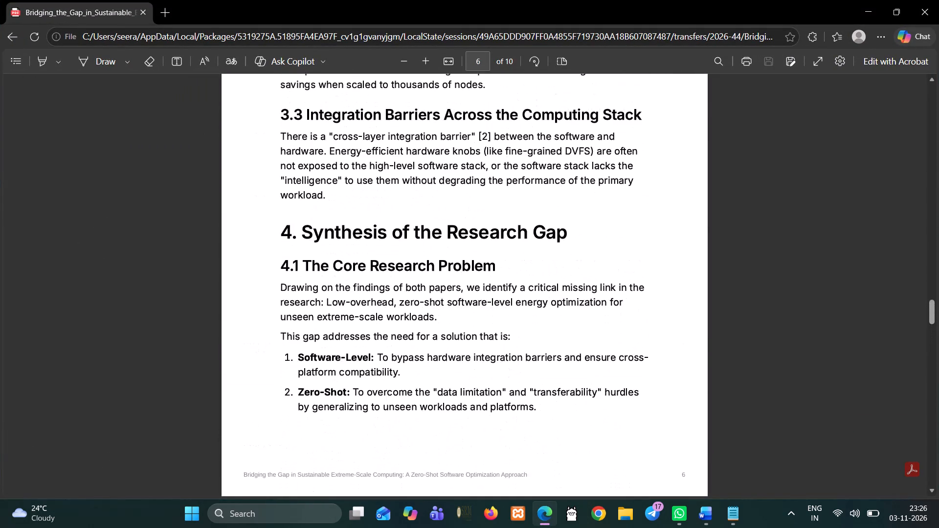
{"action": "scroll", "coordinate": [375, 317], "scroll_direction": "down", "scroll_amount": 1}
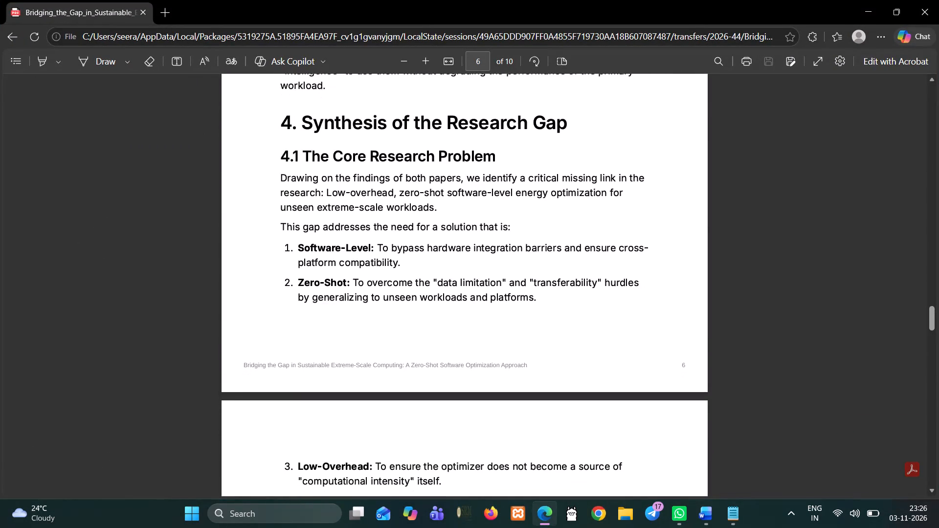
Copy the heading "4.1 The Core Research Problem" from the PDF in Edge and return to Word.
{"action": "left_click", "coordinate": [375, 317]}
{"action": "scroll", "coordinate": [375, 317], "scroll_direction": "up", "scroll_amount": 1}
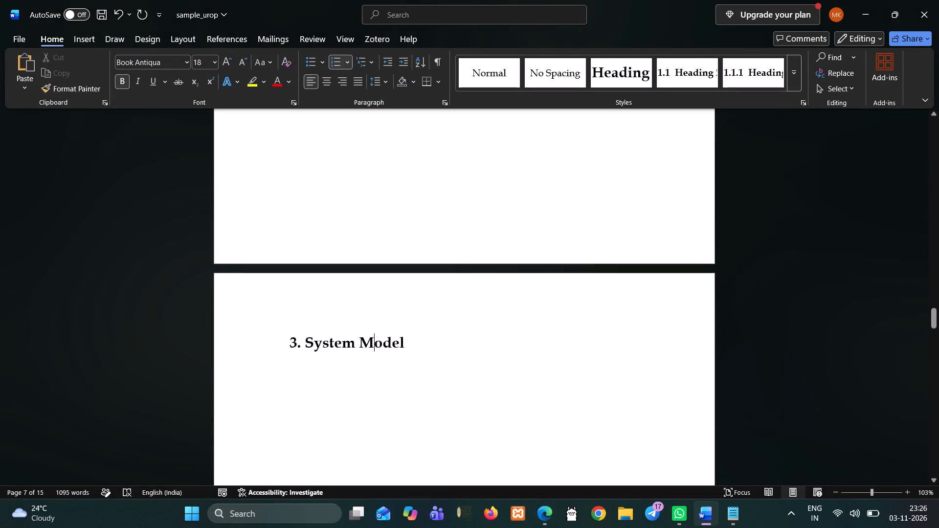
{"action": "left_click_drag", "start_coordinate": [278, 159], "coordinate": [457, 150]}
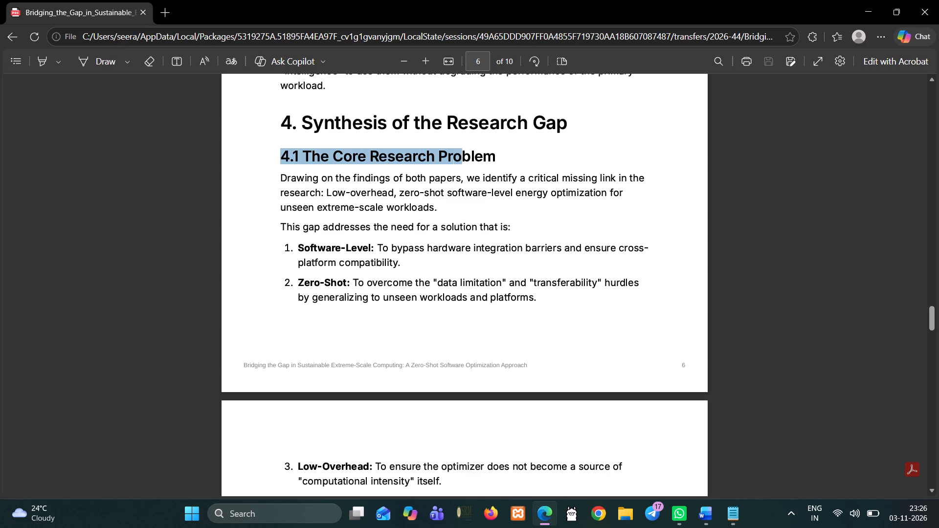
{"action": "left_click_drag", "start_coordinate": [457, 150], "coordinate": [491, 155]}
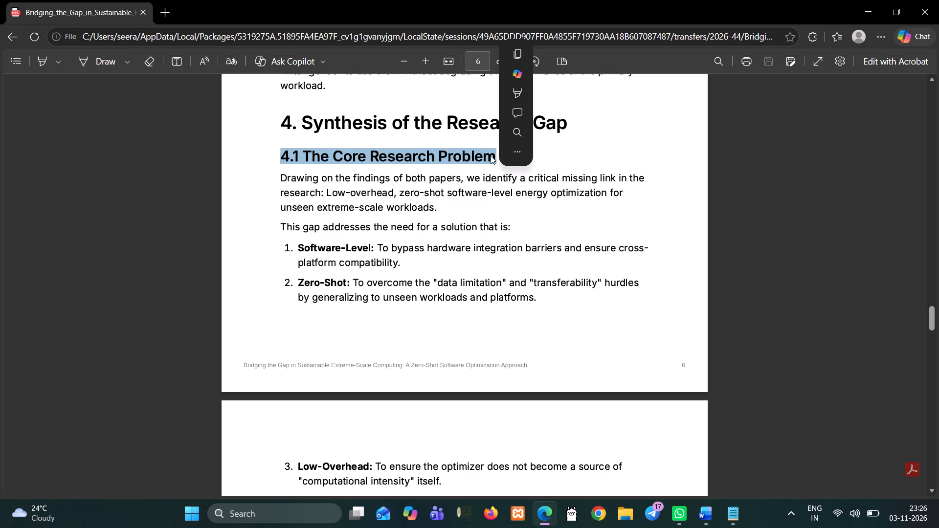
{"action": "key", "text": "ctrl+c"}
{"action": "key", "text": "alt+Tab"}
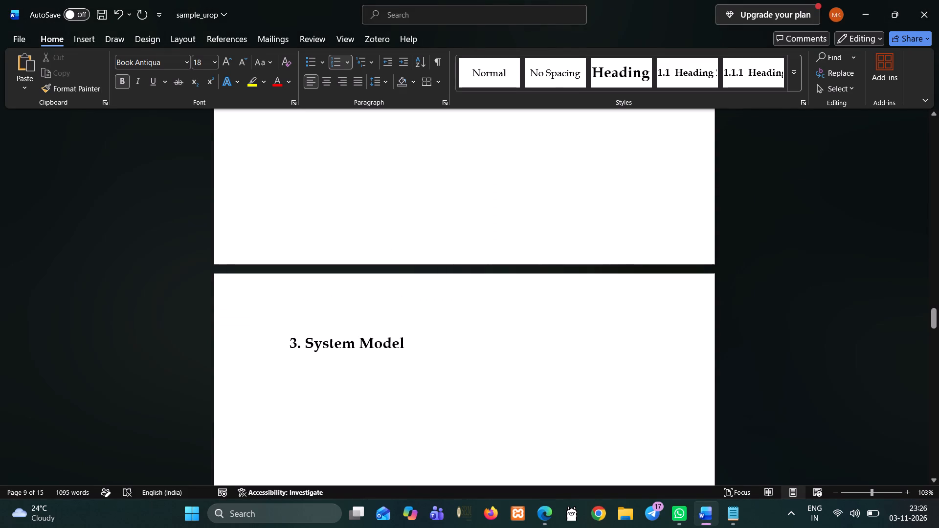
Paste the copied heading below "3. System Model" as Normal style text without bold at font size 11.
{"action": "left_click", "coordinate": [308, 370]}
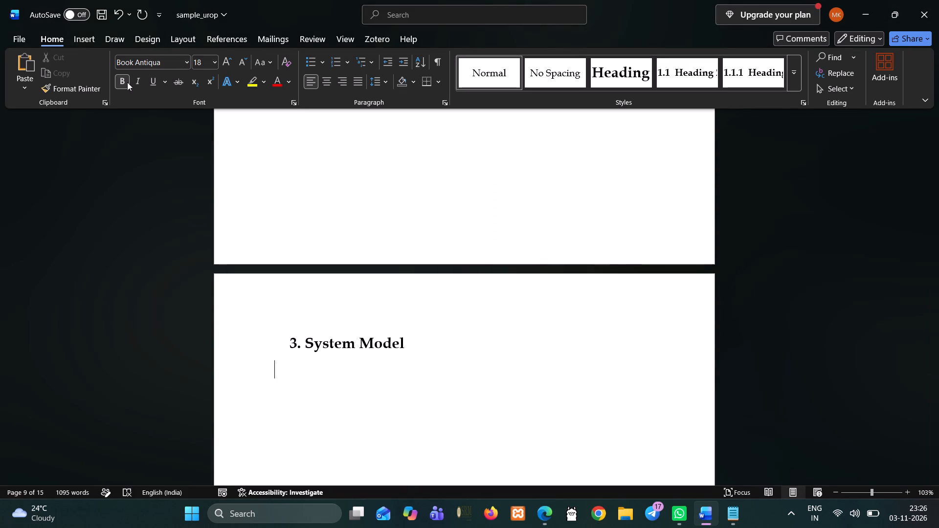
{"action": "left_click", "coordinate": [122, 87]}
{"action": "left_click", "coordinate": [468, 81]}
{"action": "left_click", "coordinate": [215, 56]}
{"action": "left_click", "coordinate": [206, 125]}
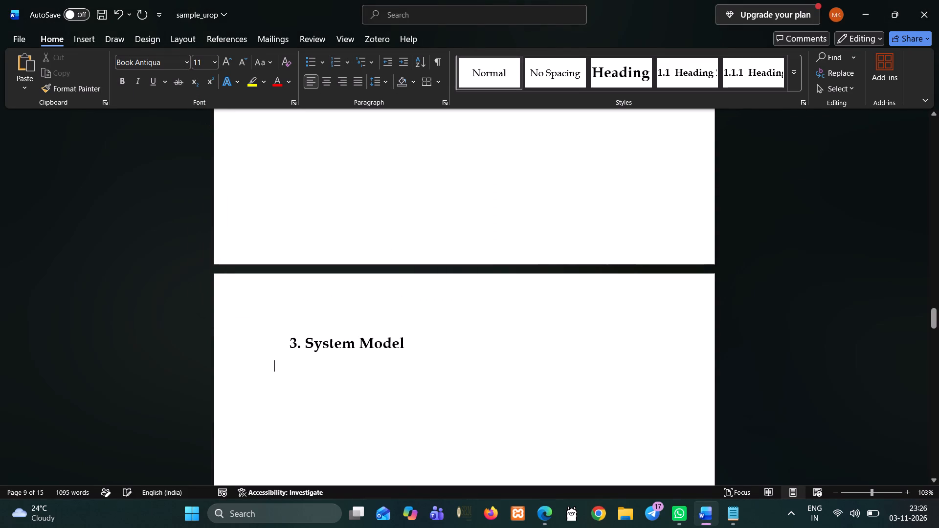
{"action": "key", "text": "ctrl+v"}
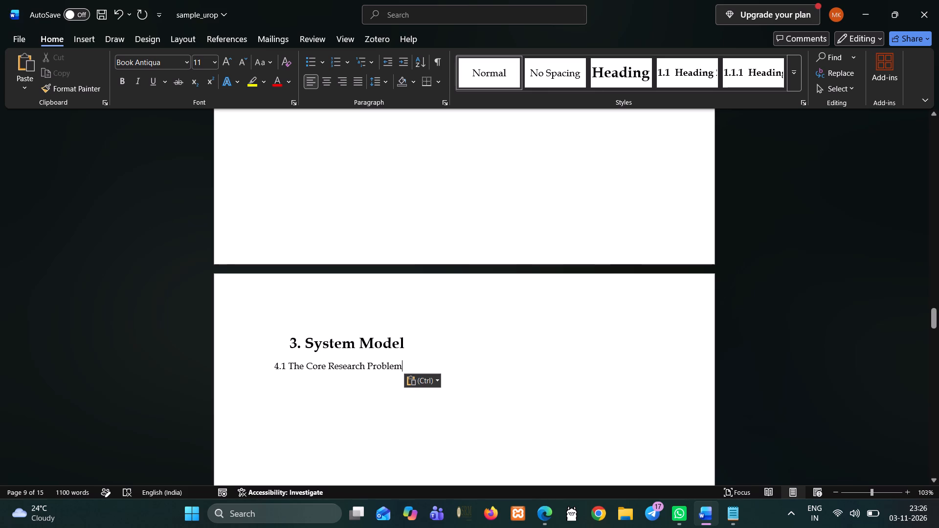
Renumber the pasted Core Research Problem heading as 3.1 and make the whole heading bold.
{"action": "left_click", "coordinate": [280, 367]}
{"action": "key", "text": "BackSpace"}
{"action": "key", "text": "3"}
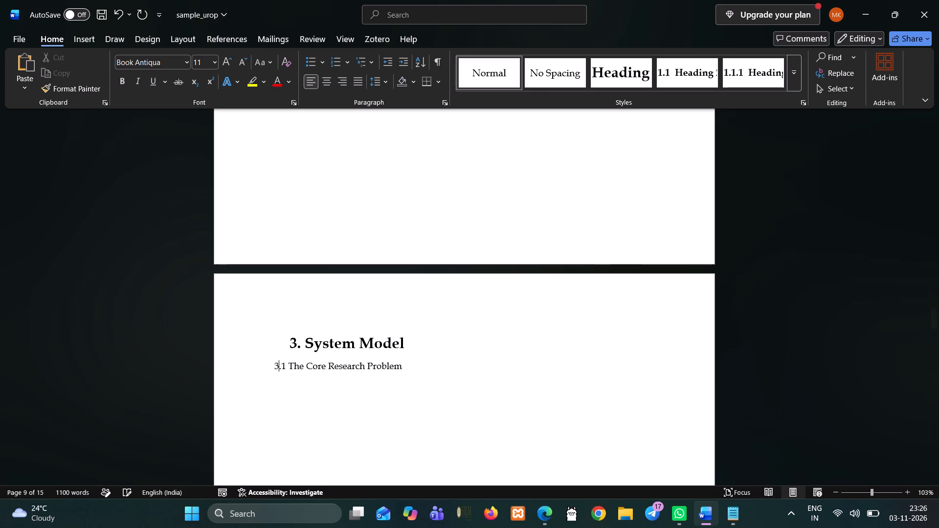
{"action": "left_click_drag", "start_coordinate": [415, 369], "coordinate": [288, 363]}
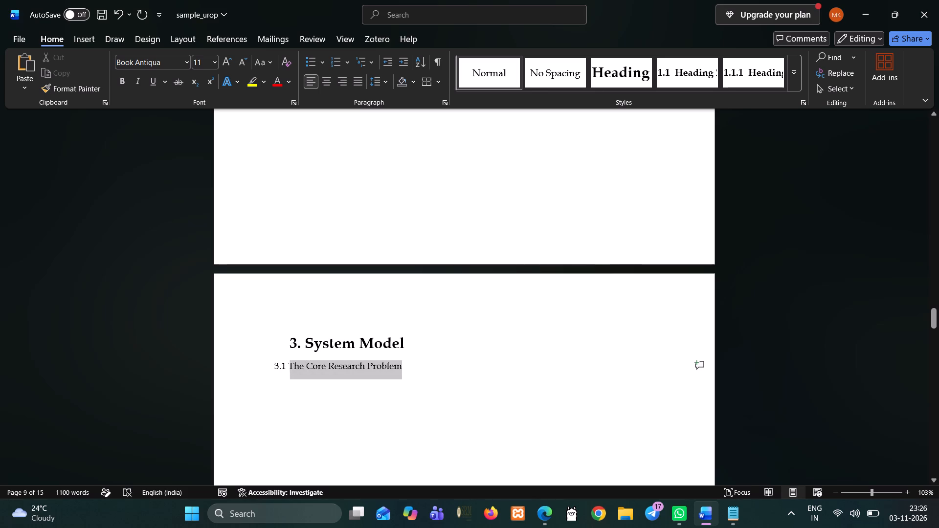
{"action": "left_click_drag", "start_coordinate": [288, 363], "coordinate": [273, 366]}
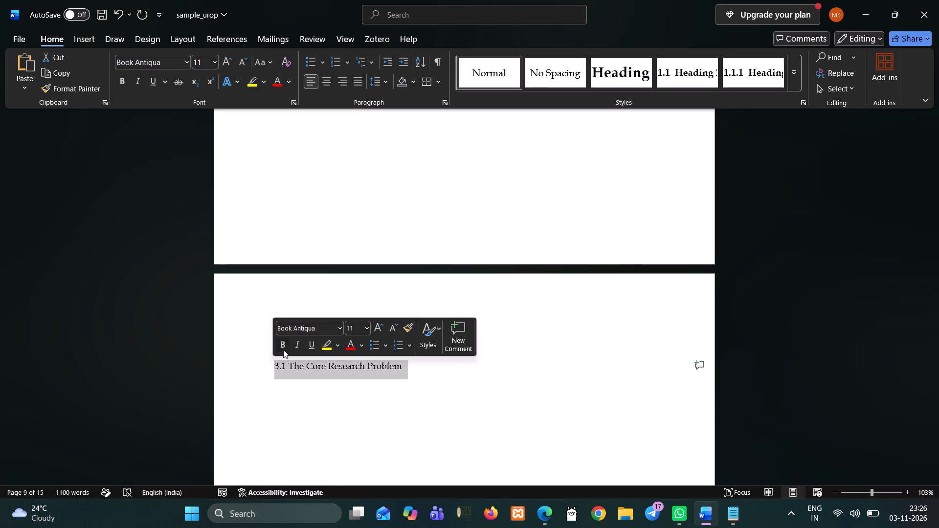
{"action": "left_click", "coordinate": [283, 350]}
{"action": "left_click", "coordinate": [425, 373]}
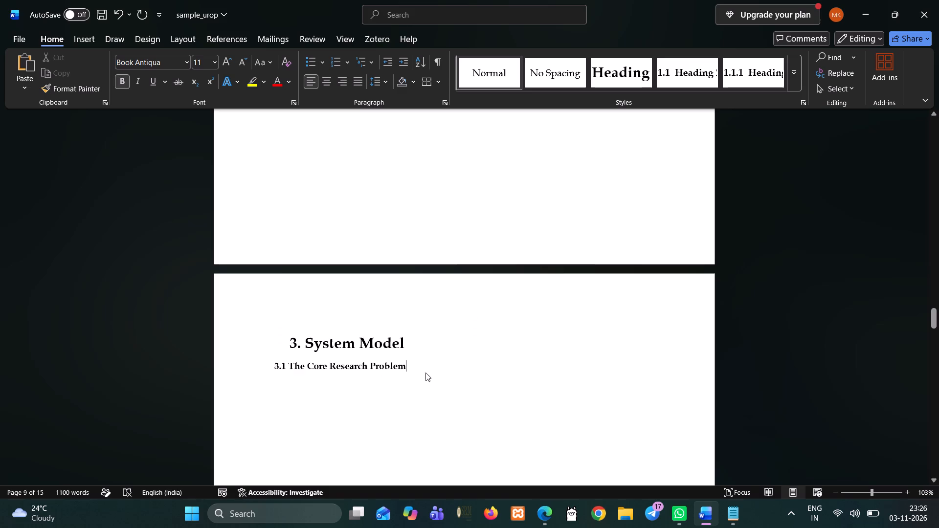
Add a line below the 3.1 heading and clear its automatic numbering and indent.
{"action": "key", "text": "Return"}
{"action": "key", "text": "alt+Tab"}
{"action": "key", "text": "alt+Tab"}
{"action": "key", "text": "alt+shift+Tab"}
{"action": "key", "text": "alt+shift+Tab"}
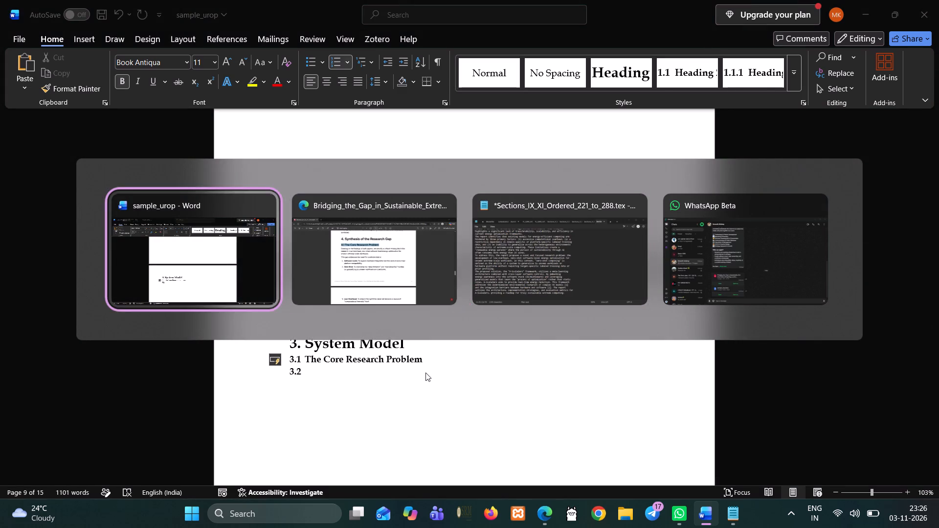
{"action": "key", "text": "BackSpace"}
{"action": "key", "text": "BackSpace"}
{"action": "key", "text": "BackSpace"}
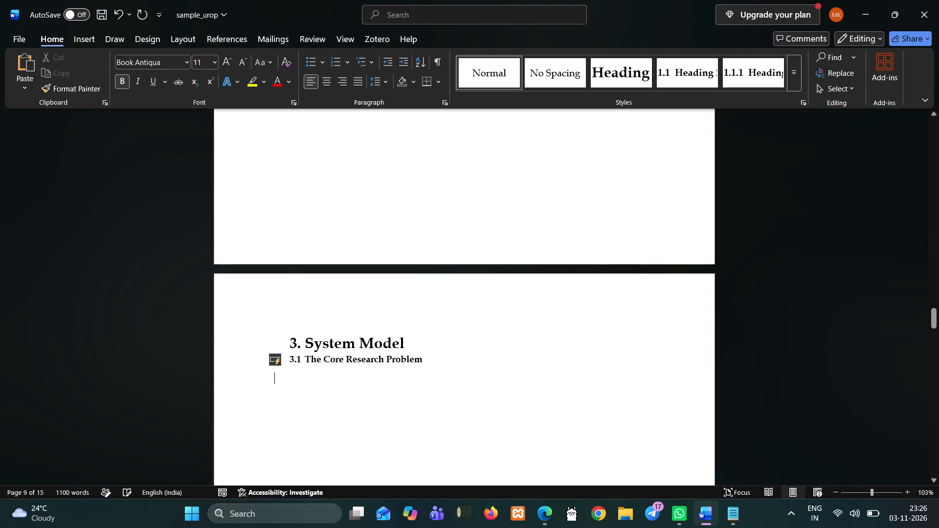
Copy the 4.1 body text through the Zero-Shot item from the PDF in Edge and return to Word.
{"action": "key", "text": "alt+Tab"}
{"action": "scroll", "coordinate": [473, 354], "scroll_direction": "down", "scroll_amount": 1}
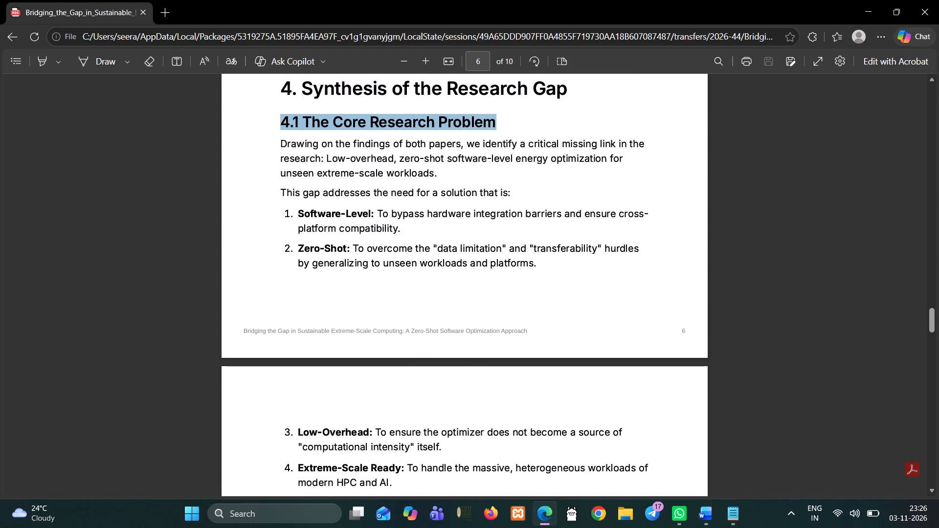
{"action": "left_click_drag", "start_coordinate": [281, 145], "coordinate": [537, 268]}
{"action": "key", "text": "ctrl+c"}
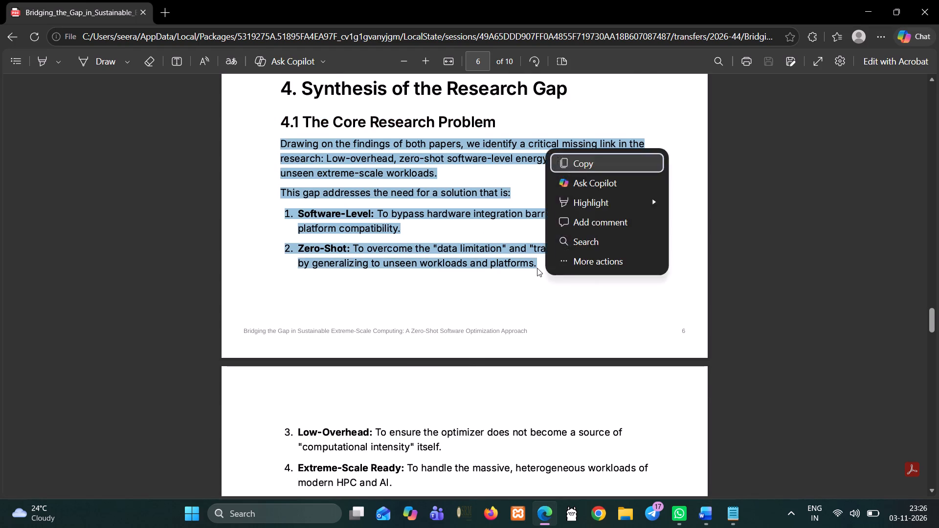
{"action": "key", "text": "alt+Tab"}
Paste the copied body text below the 3.1 heading in Word without bold.
{"action": "key", "text": "ctrl+v"}
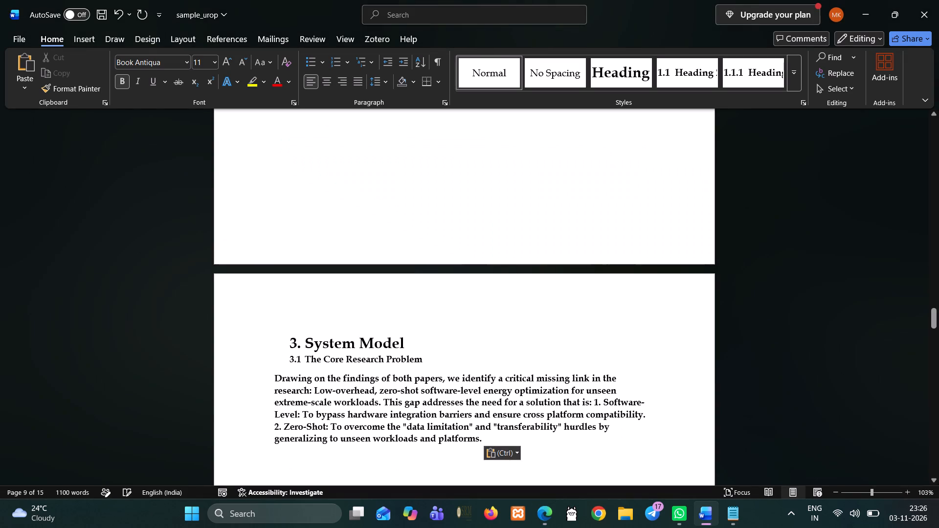
{"action": "key", "text": "ctrl+z"}
{"action": "left_click", "coordinate": [122, 75]}
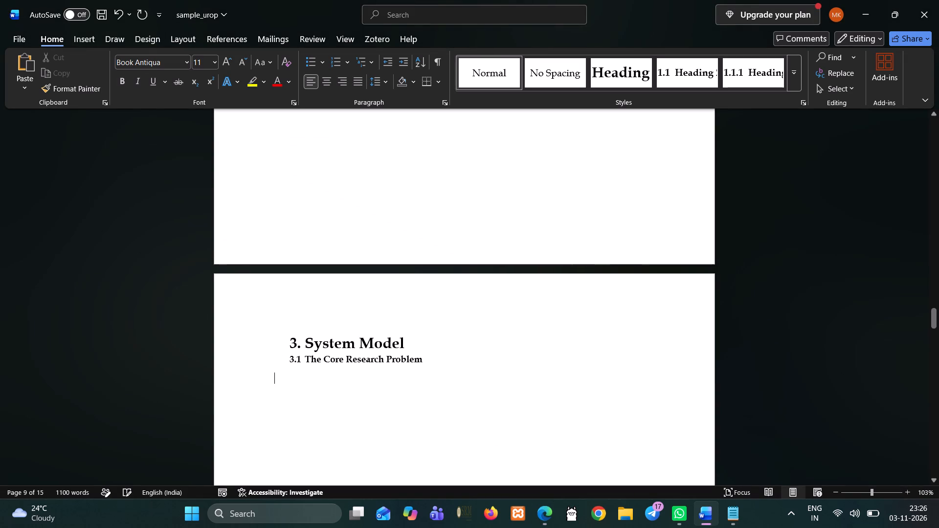
{"action": "key", "text": "ctrl+v"}
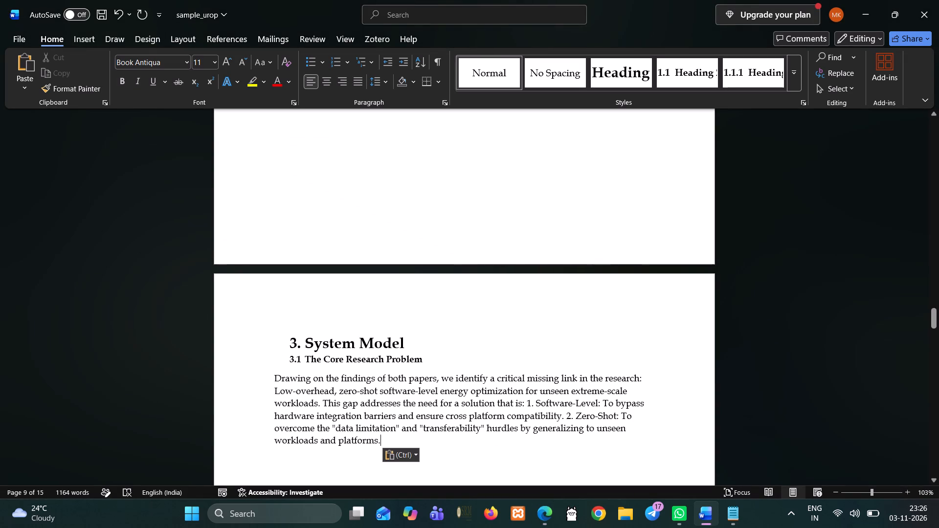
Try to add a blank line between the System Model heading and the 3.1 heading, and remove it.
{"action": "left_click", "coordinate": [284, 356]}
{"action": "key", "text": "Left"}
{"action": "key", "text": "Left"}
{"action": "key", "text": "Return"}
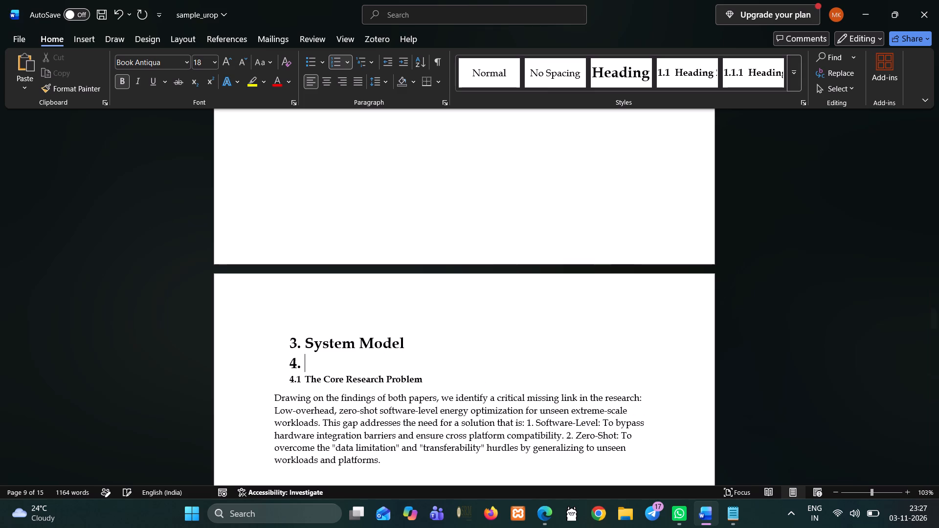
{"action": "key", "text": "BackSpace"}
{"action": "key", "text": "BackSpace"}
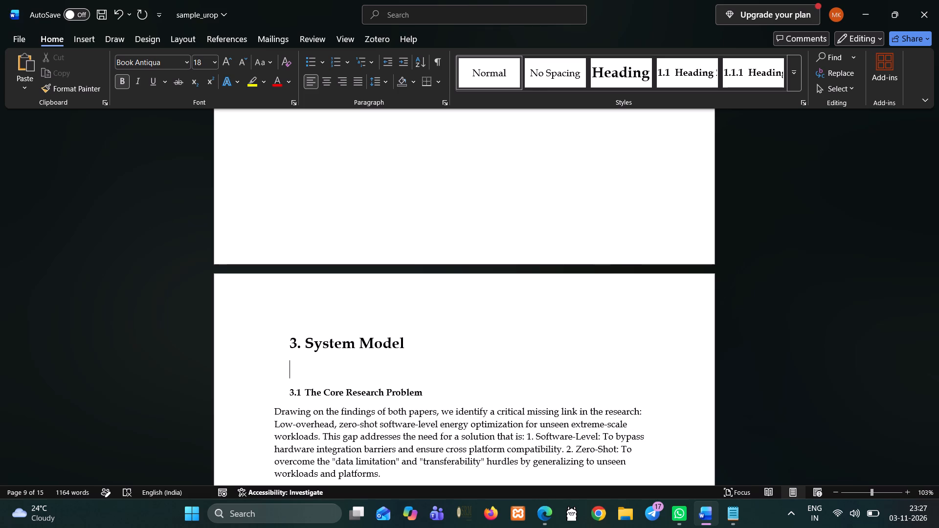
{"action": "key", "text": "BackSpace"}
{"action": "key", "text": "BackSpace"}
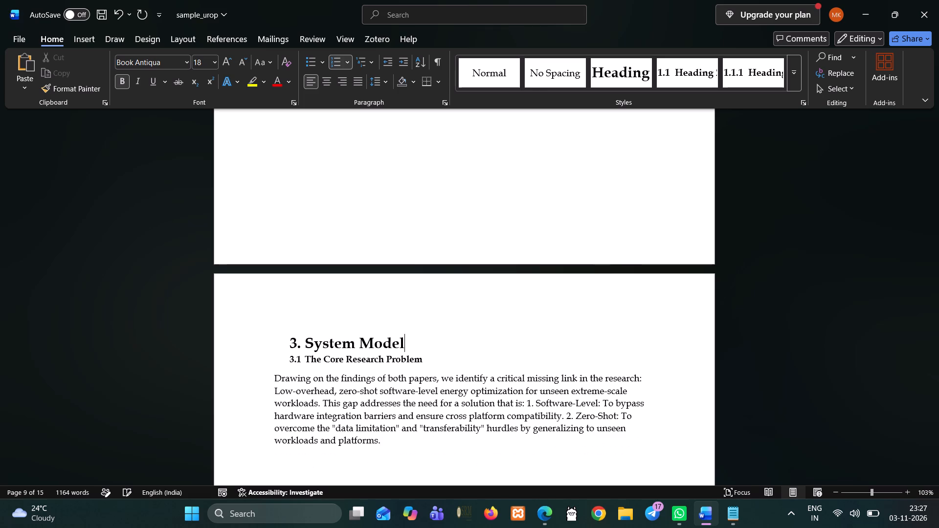
Replace the automatic number of the Core Research Problem heading with plain text 3.1 followed by a space, aligned to the body text.
{"action": "left_click", "coordinate": [291, 363]}
{"action": "key", "text": "BackSpace"}
{"action": "key", "text": "BackSpace"}
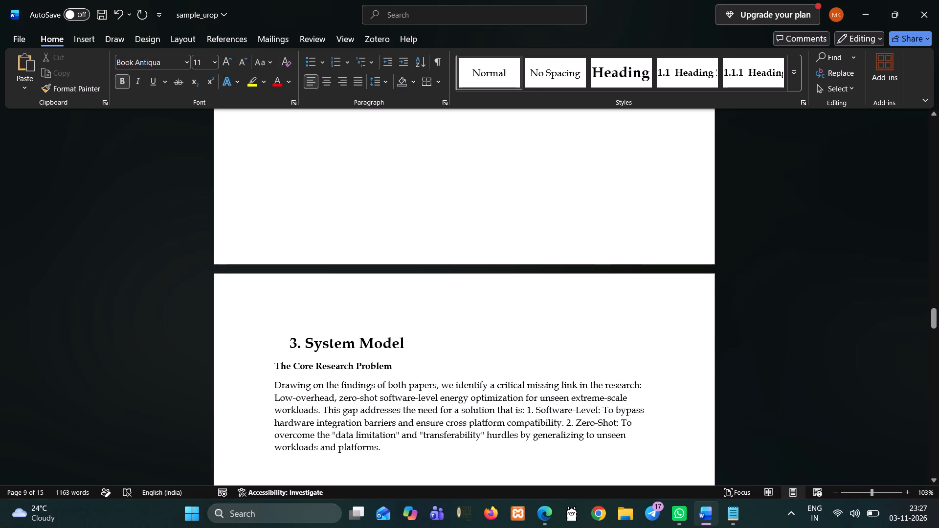
{"action": "type", "text": "3.1"}
{"action": "key", "text": "space"}
{"action": "key", "text": "BackSpace"}
{"action": "key", "text": "BackSpace"}
{"action": "key", "text": "BackSpace"}
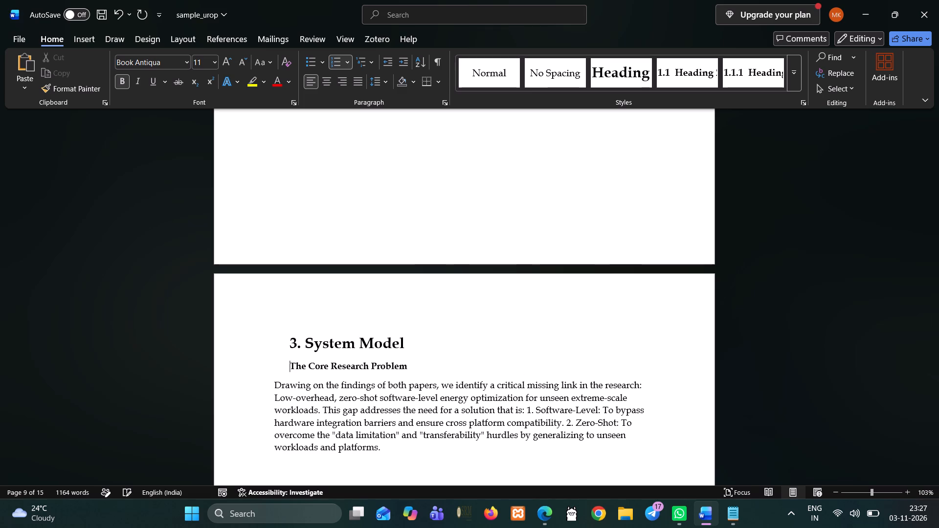
{"action": "type", "text": "31"}
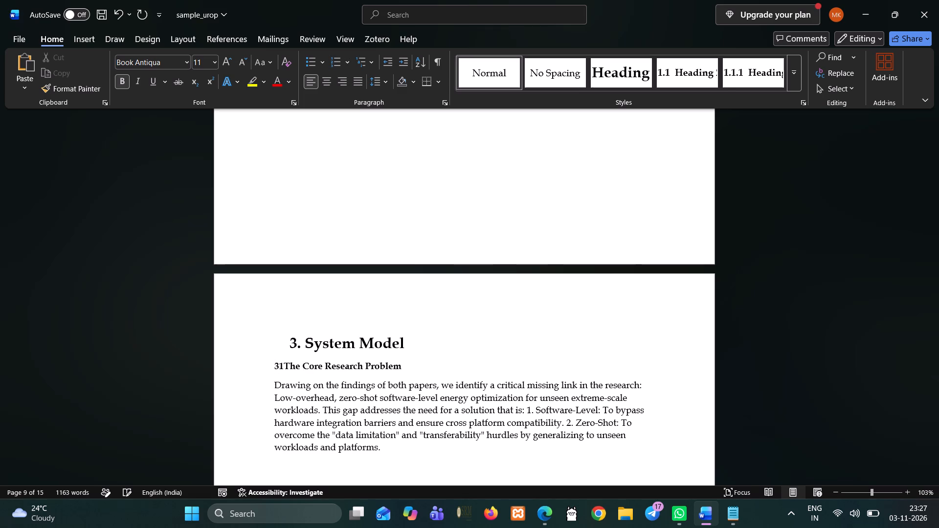
{"action": "key", "text": "Left"}
{"action": "key", "text": "period"}
{"action": "key", "text": "Right"}
{"action": "key", "text": "space"}
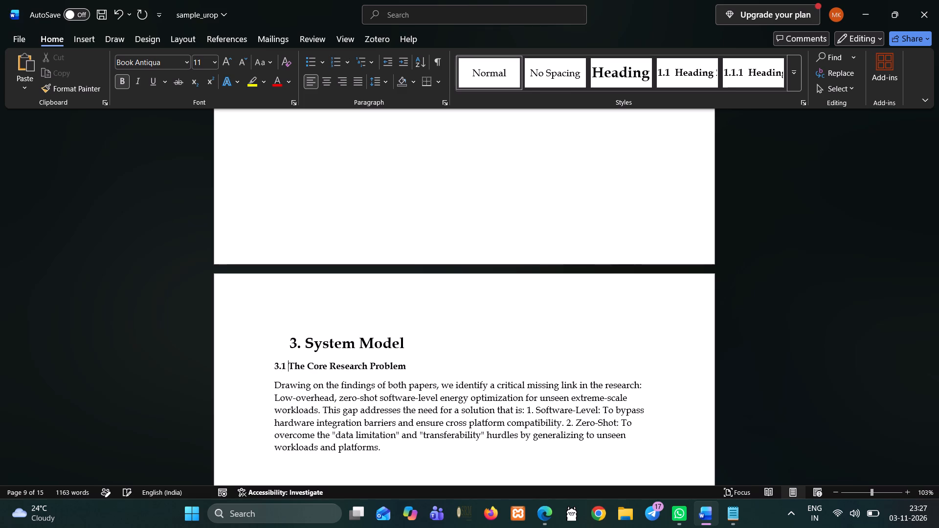
Compare the paragraph and list layout of section 4.1 in the Edge PDF with the text pasted under 3.1 in Word.
{"action": "scroll", "coordinate": [392, 474], "scroll_direction": "down", "scroll_amount": 2}
{"action": "left_click", "coordinate": [405, 289]}
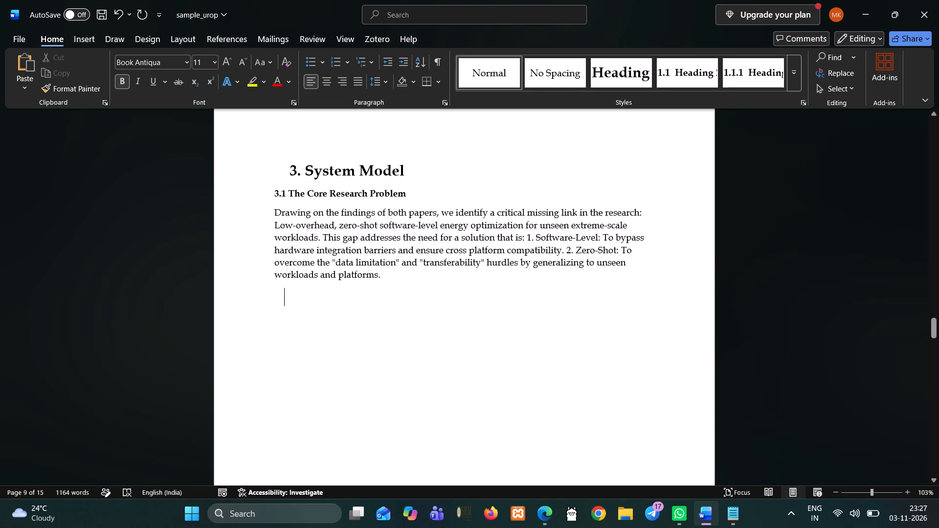
{"action": "left_click", "coordinate": [392, 273]}
{"action": "key", "text": "alt+Tab"}
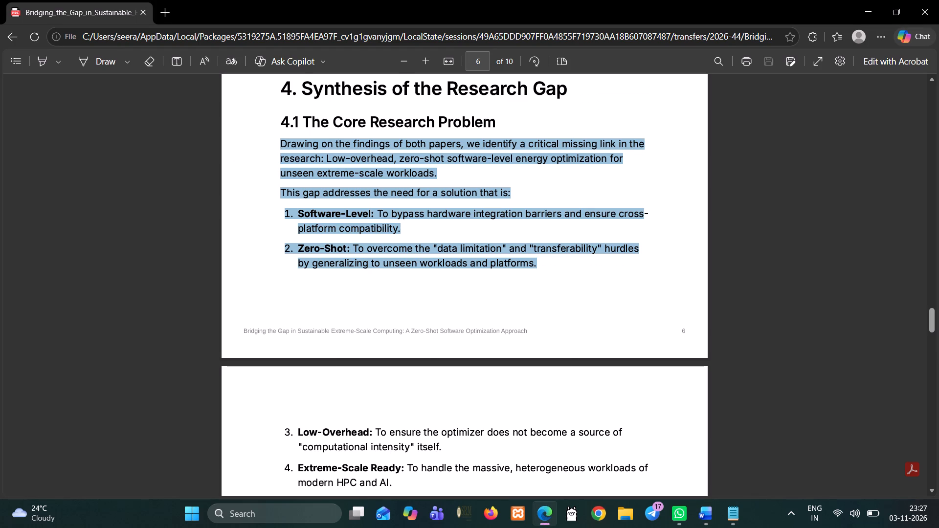
{"action": "scroll", "coordinate": [392, 273], "scroll_direction": "down", "scroll_amount": 1}
{"action": "key", "text": "alt+Tab"}
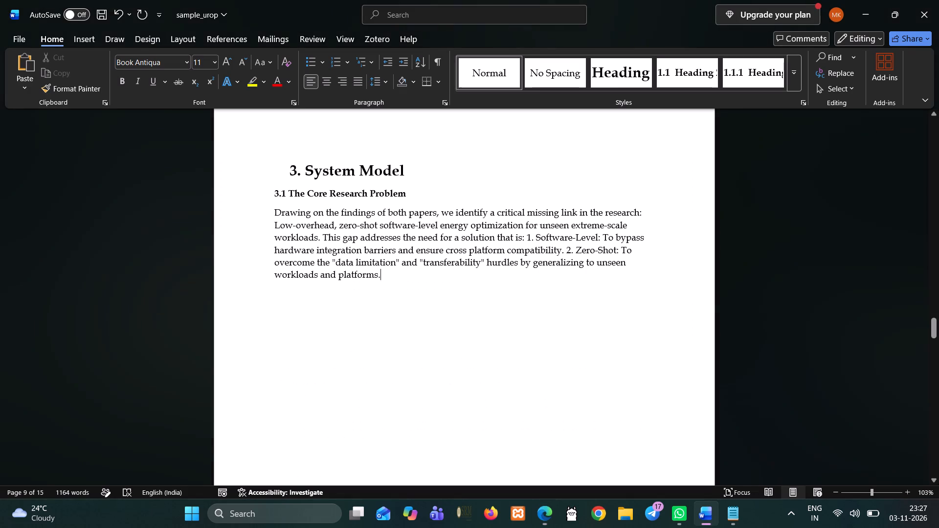
{"action": "key", "text": "alt+Tab"}
{"action": "scroll", "coordinate": [338, 278], "scroll_direction": "up", "scroll_amount": 2}
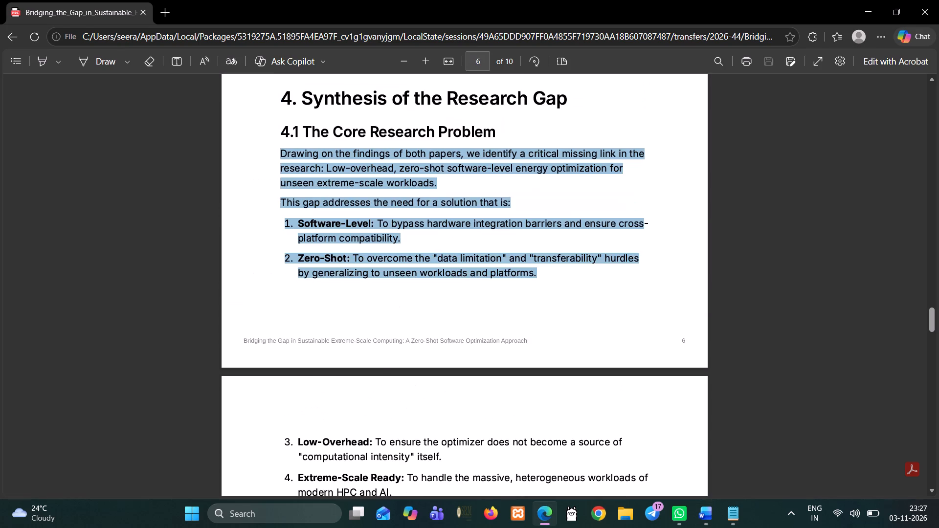
{"action": "key", "text": "alt+Tab"}
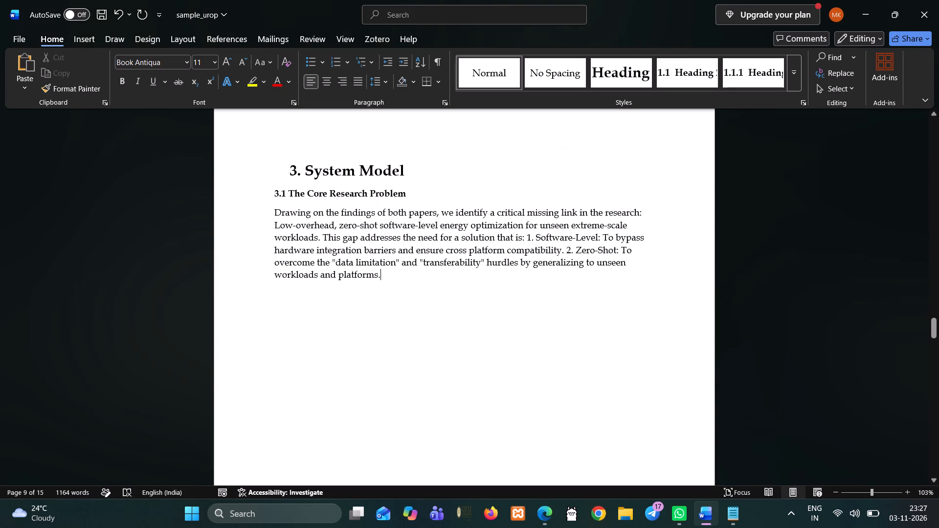
{"action": "key", "text": "alt+Tab"}
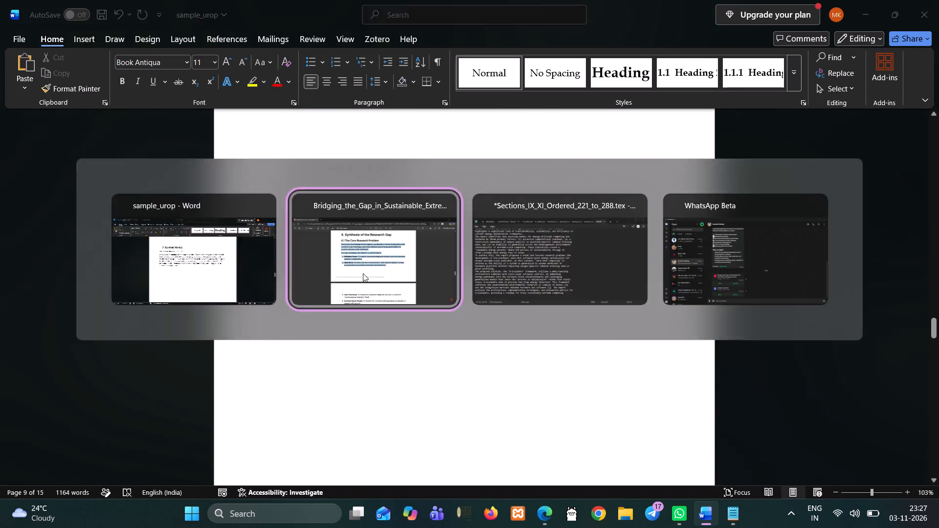
{"action": "key", "text": "alt+Tab"}
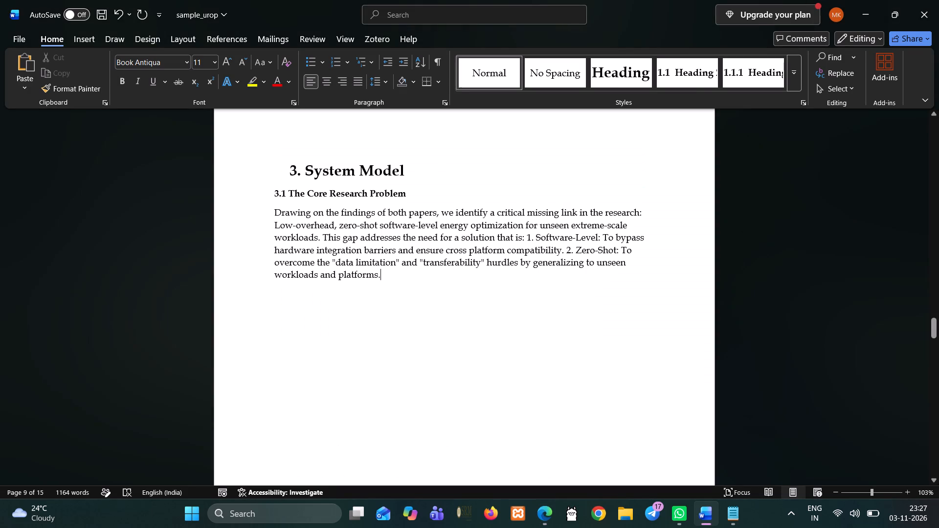
{"action": "key", "text": "alt+Tab"}
{"action": "scroll", "coordinate": [363, 273], "scroll_direction": "up", "scroll_amount": 1}
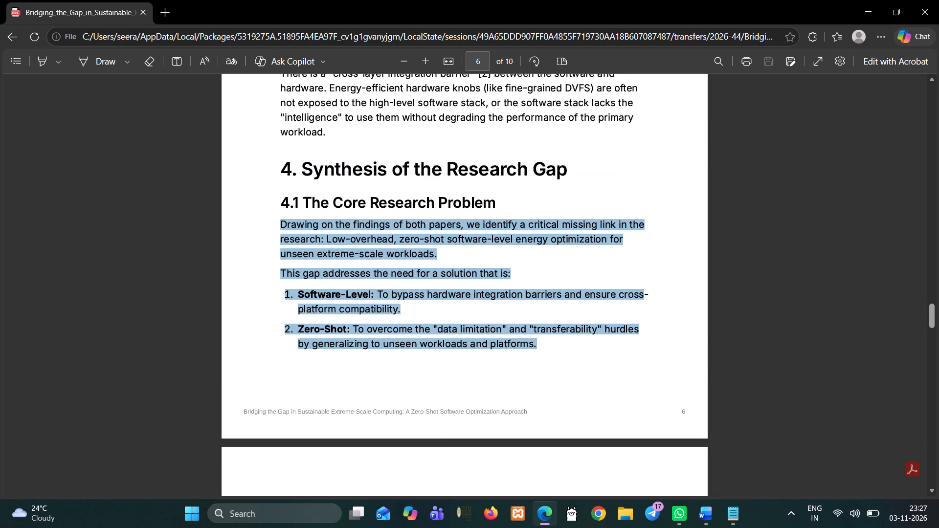
{"action": "scroll", "coordinate": [363, 273], "scroll_direction": "up", "scroll_amount": 1}
{"action": "key", "text": "alt+Tab"}
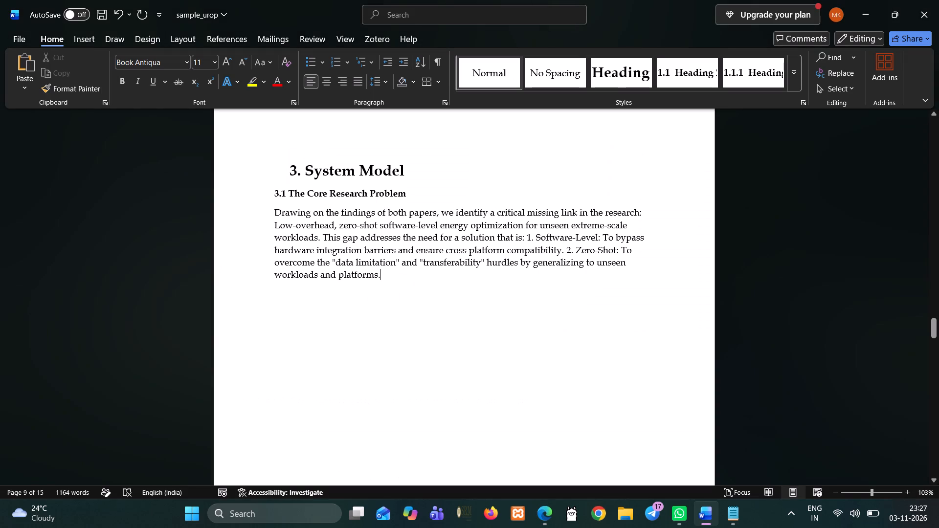
Split the 3.1 text so "This gap addresses", "1. Software-Level" and "2. Zero-Shot" each begin a new paragraph.
{"action": "left_click", "coordinate": [323, 235]}
{"action": "key", "text": "Return"}
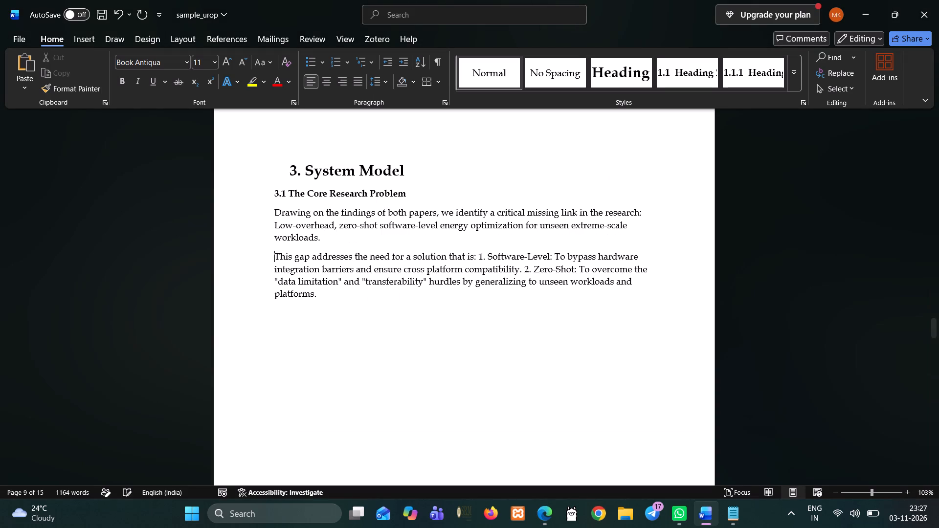
{"action": "left_click", "coordinate": [478, 255]}
{"action": "key", "text": "Return"}
{"action": "key", "text": "alt+Tab"}
{"action": "key", "text": "alt+Tab"}
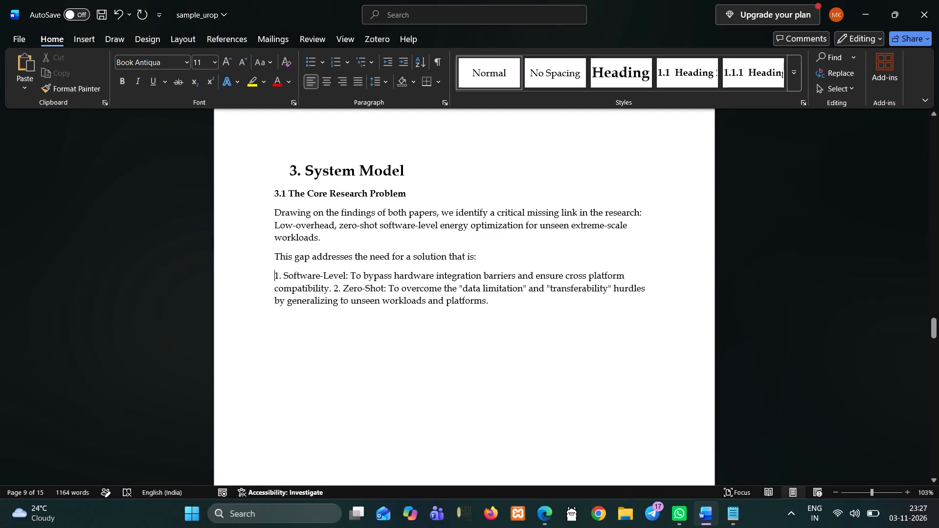
{"action": "left_click", "coordinate": [335, 285]}
{"action": "key", "text": "Return"}
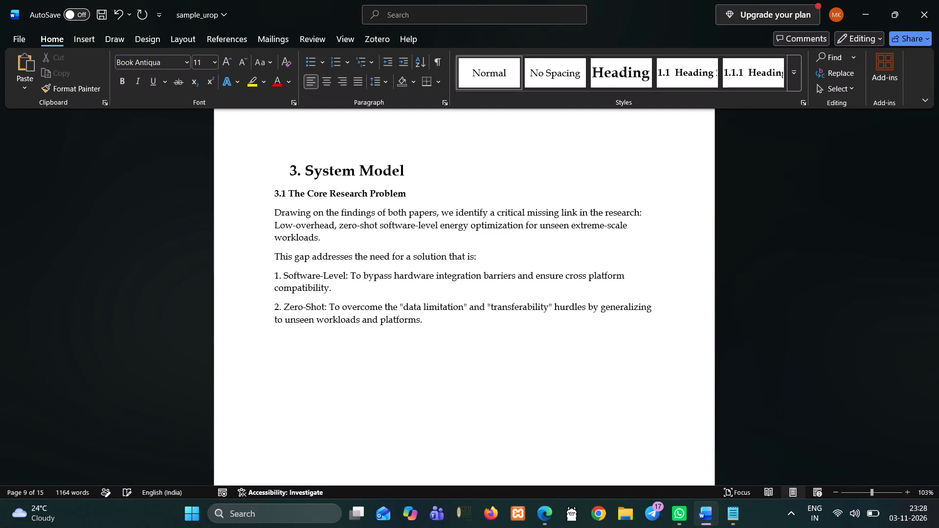
Copy the Low-Overhead and Extreme-Scale Ready items from the PDF in Edge and paste them below the Zero-Shot item in Word.
{"action": "key", "text": "alt+Tab"}
{"action": "scroll", "coordinate": [352, 327], "scroll_direction": "down", "scroll_amount": 1}
{"action": "key", "text": "alt+Tab"}
{"action": "key", "text": "alt+Tab"}
{"action": "scroll", "coordinate": [352, 327], "scroll_direction": "down", "scroll_amount": 2}
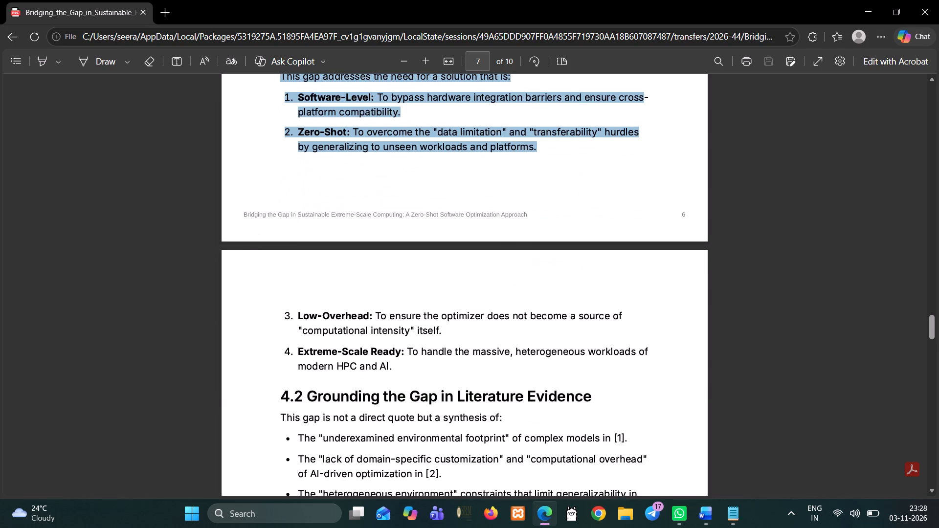
{"action": "scroll", "coordinate": [352, 327], "scroll_direction": "down", "scroll_amount": 1}
{"action": "left_click_drag", "start_coordinate": [281, 282], "coordinate": [403, 332]}
{"action": "key", "text": "ctrl+c"}
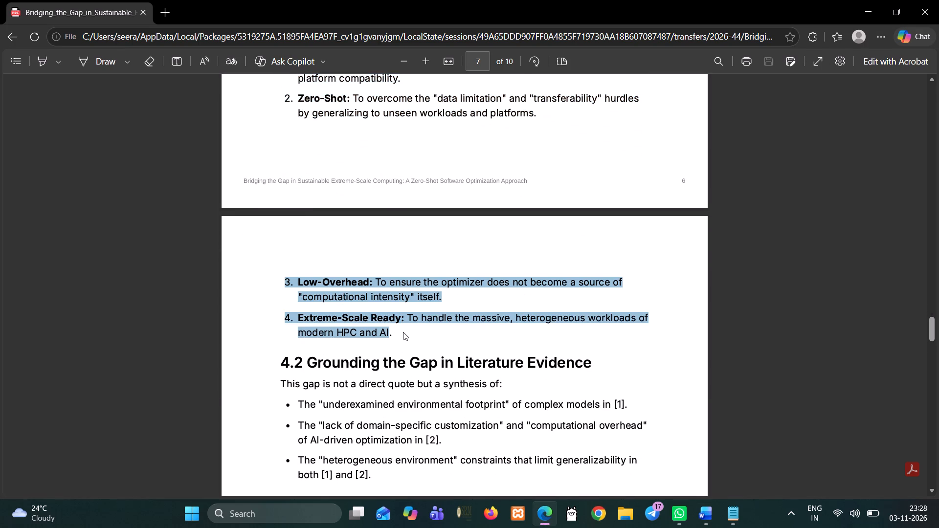
{"action": "key", "text": "alt+Tab"}
{"action": "left_click", "coordinate": [433, 317]}
{"action": "key", "text": "Return"}
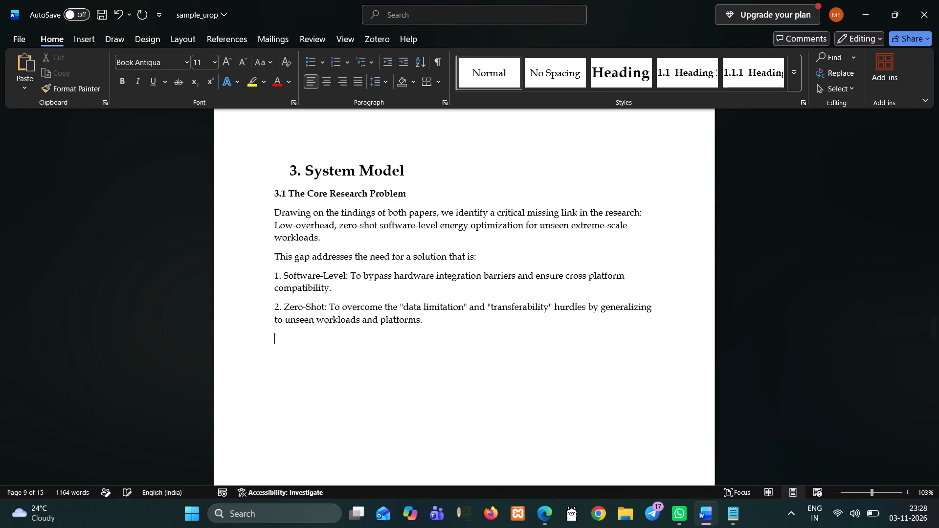
{"action": "key", "text": "ctrl+v"}
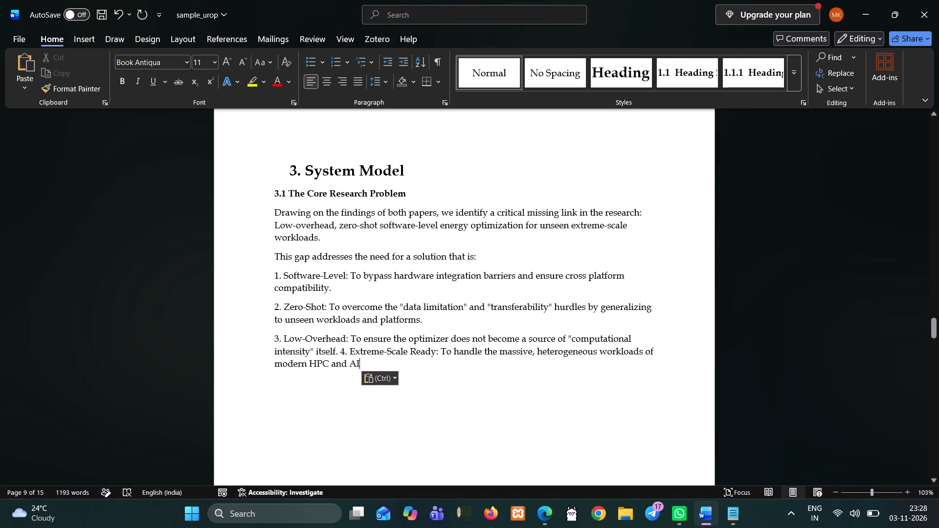
Move the "4. Extreme-Scale Ready" item to its own paragraph and end it with a period.
{"action": "left_click", "coordinate": [342, 351]}
{"action": "key", "text": "Return"}
{"action": "left_click", "coordinate": [329, 375]}
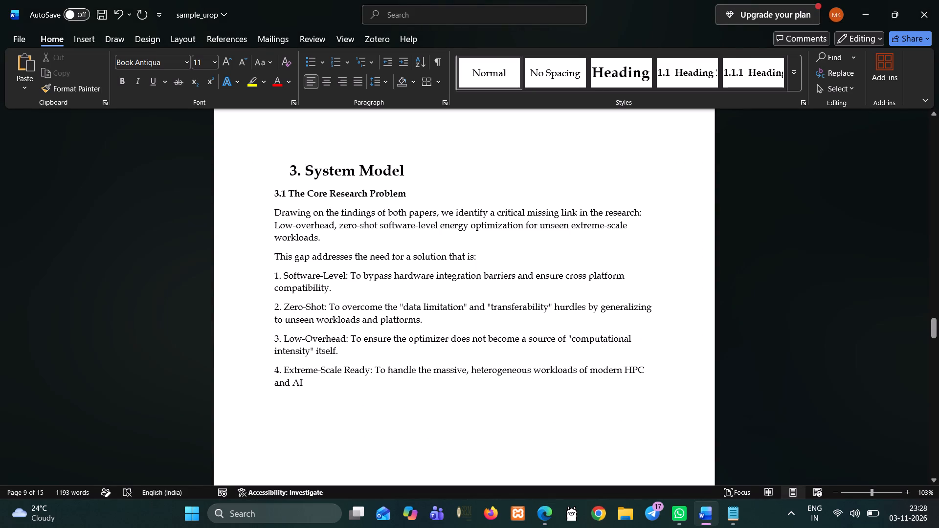
{"action": "left_click", "coordinate": [314, 382]}
{"action": "key", "text": "period"}
Start a new line below the Extreme-Scale Ready item and switch to section 4.2 of the PDF in Edge.
{"action": "key", "text": "Return"}
{"action": "key", "text": "alt+Tab"}
{"action": "scroll", "coordinate": [348, 390], "scroll_direction": "down", "scroll_amount": 2}
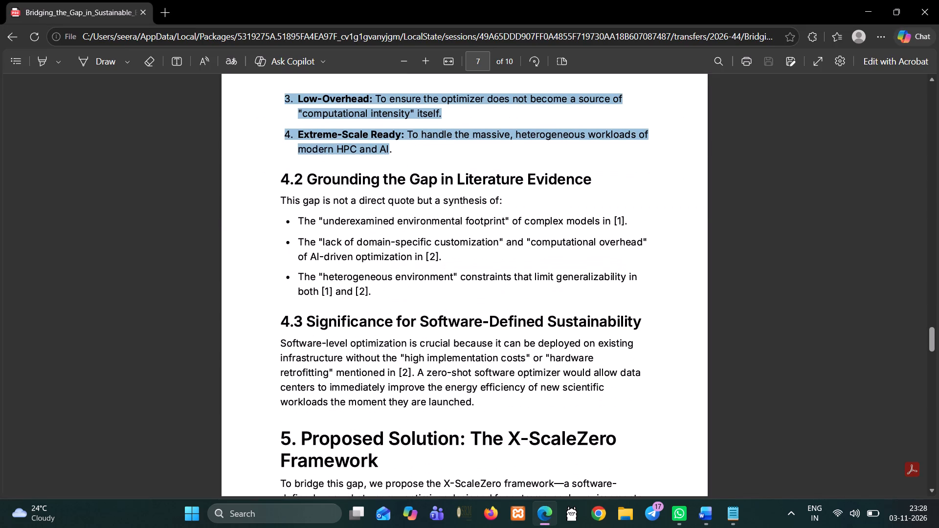
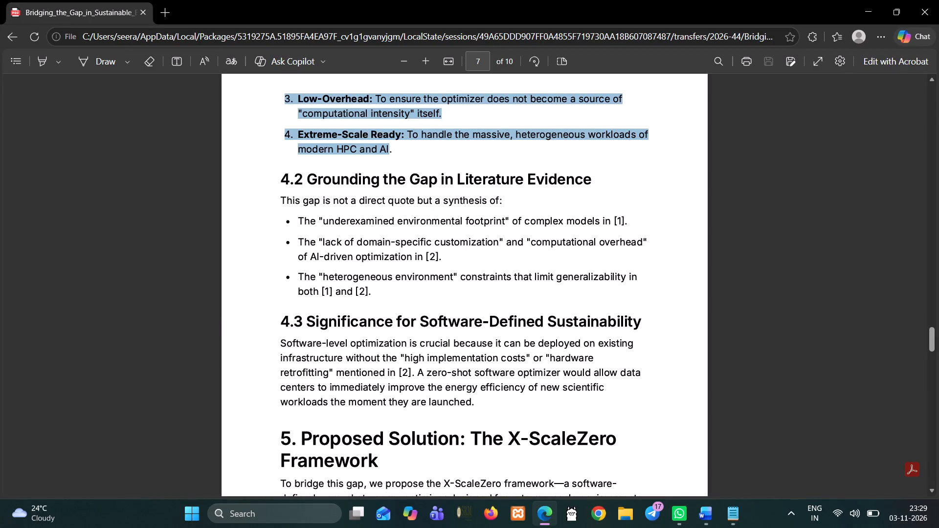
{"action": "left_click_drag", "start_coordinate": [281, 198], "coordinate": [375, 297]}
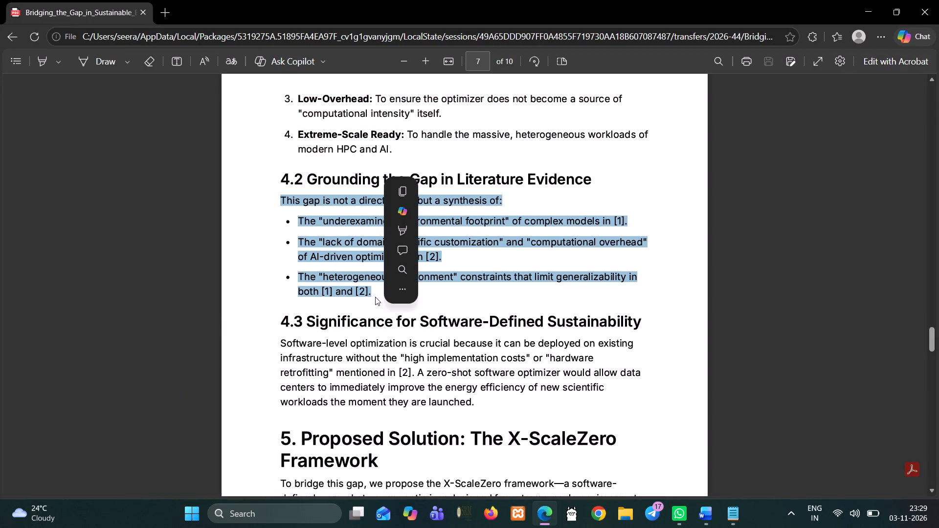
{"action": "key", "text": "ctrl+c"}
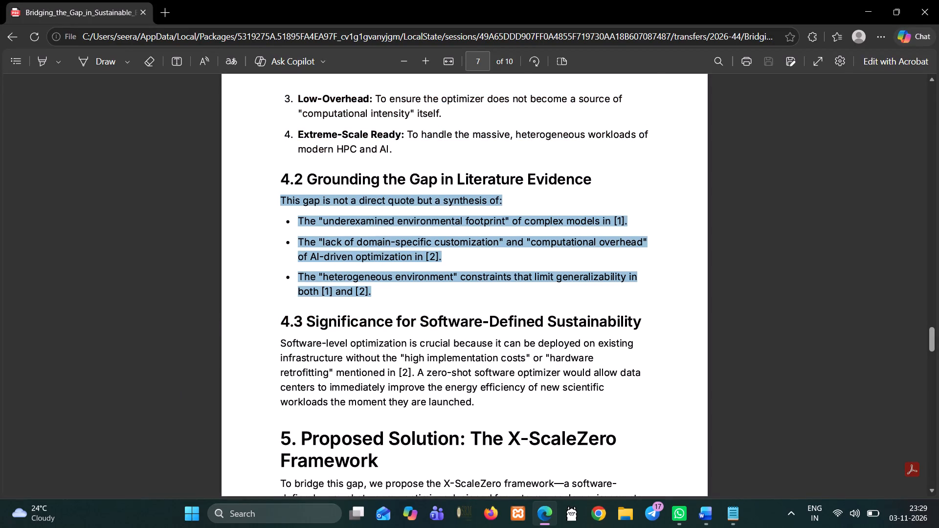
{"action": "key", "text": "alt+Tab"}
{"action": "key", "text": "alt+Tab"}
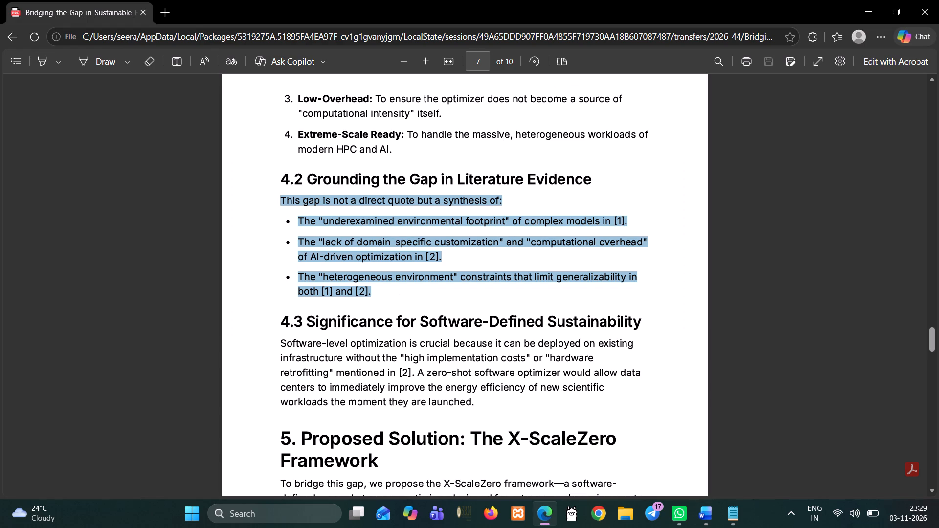
Copy the heading "4.2 Grounding the Gap in Literature Evidence" from the PDF and paste it below the Extreme-Scale Ready item in Word.
{"action": "left_click", "coordinate": [591, 175]}
{"action": "left_click_drag", "start_coordinate": [591, 175], "coordinate": [547, 174]}
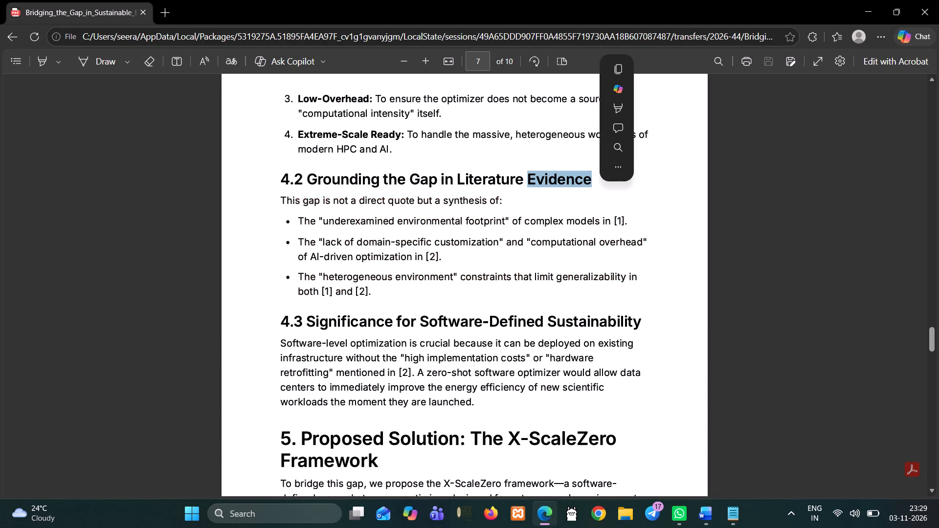
{"action": "left_click_drag", "start_coordinate": [547, 174], "coordinate": [279, 180]}
{"action": "left_click_drag", "start_coordinate": [279, 180], "coordinate": [588, 191]}
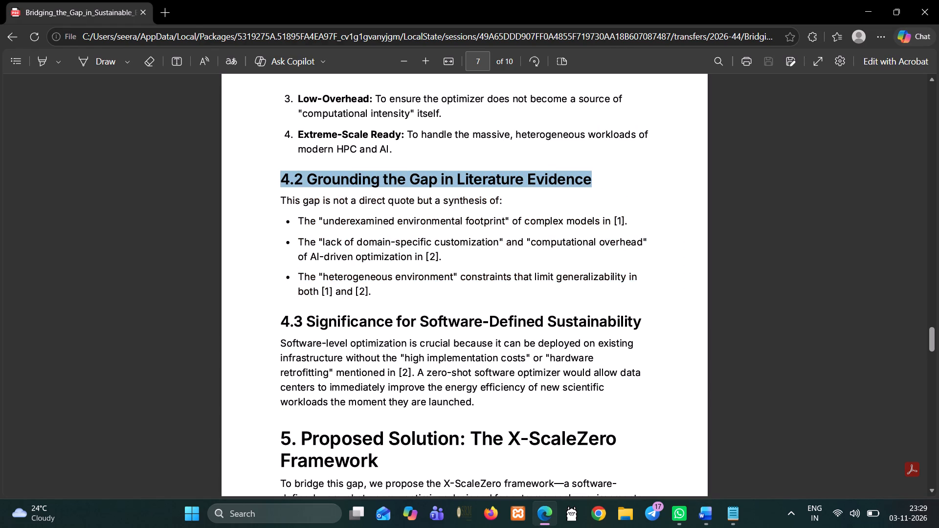
{"action": "left_click_drag", "start_coordinate": [588, 191], "coordinate": [589, 189]}
{"action": "key", "text": "ctrl+c"}
{"action": "key", "text": "alt+Tab"}
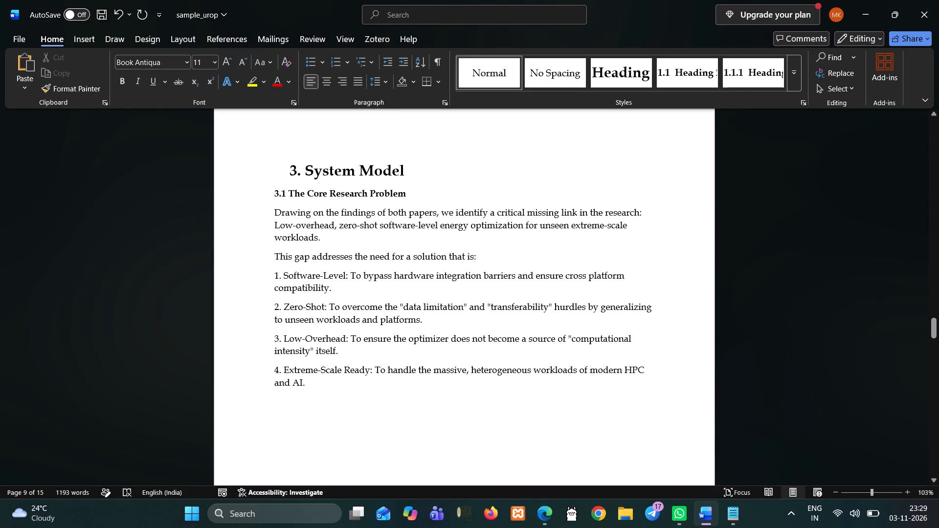
{"action": "key", "text": "ctrl+v"}
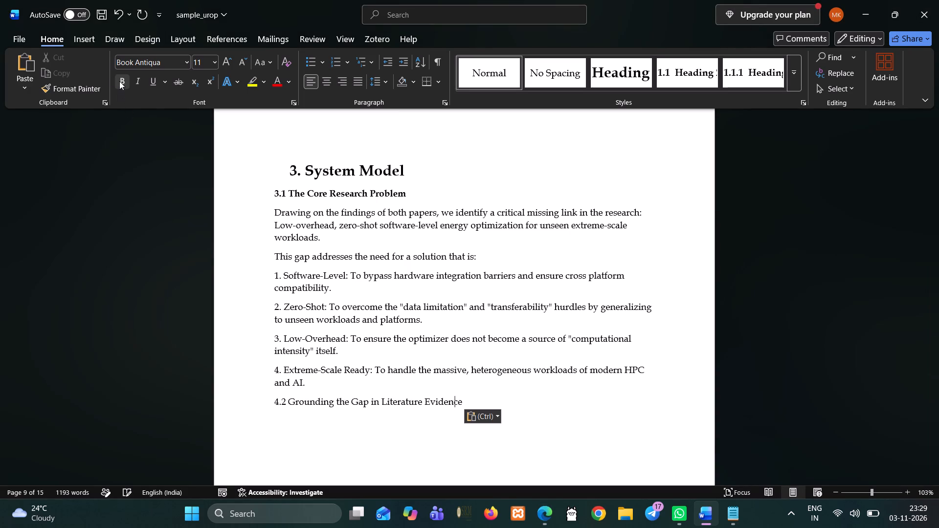
Make the pasted "Grounding the Gap in Literature Evidence" heading bold and renumber it as 3.2.
{"action": "left_click_drag", "start_coordinate": [473, 403], "coordinate": [279, 402]}
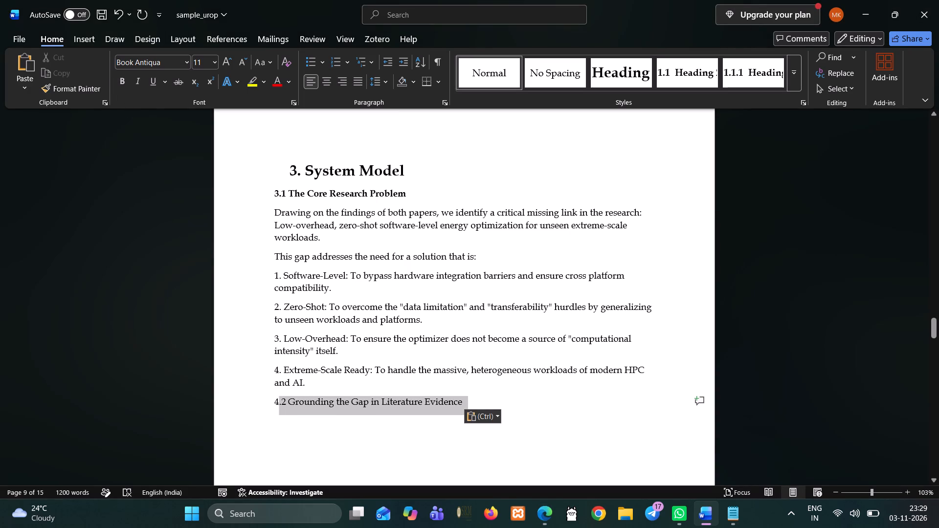
{"action": "left_click_drag", "start_coordinate": [279, 402], "coordinate": [274, 402]}
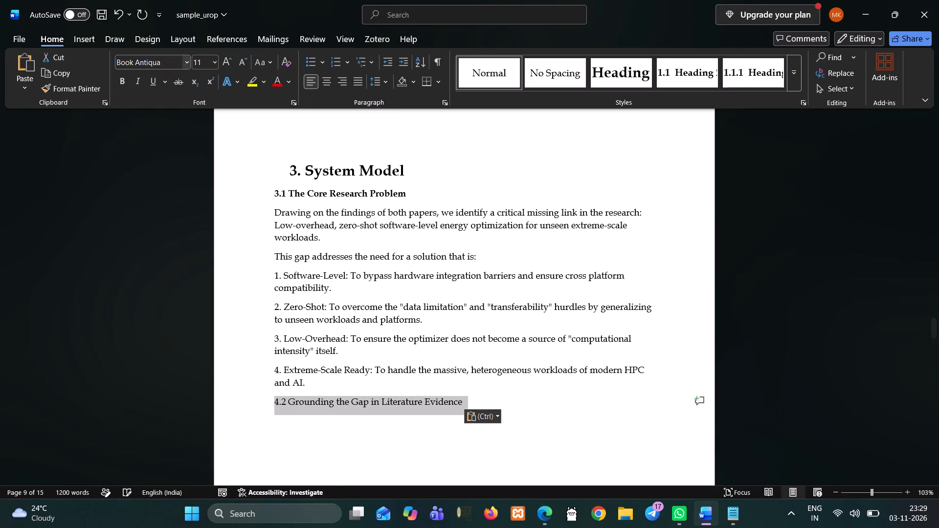
{"action": "left_click", "coordinate": [120, 83]}
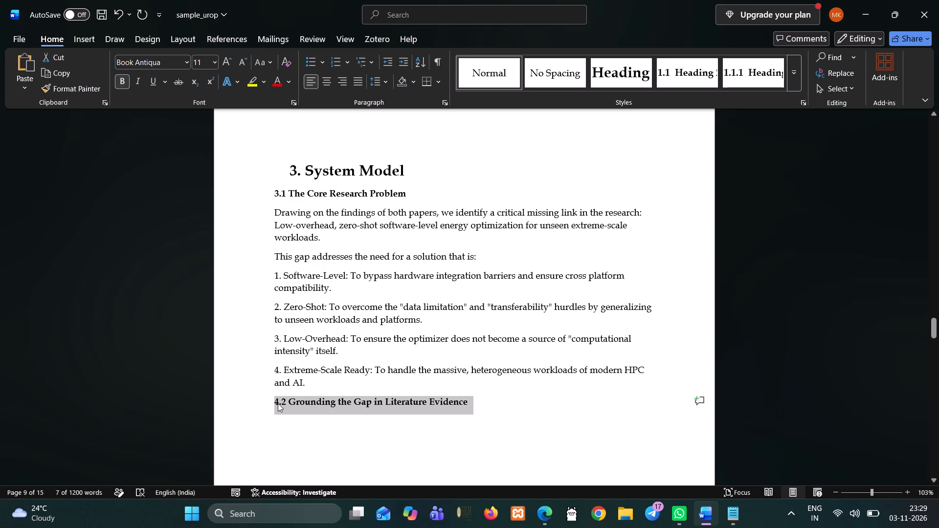
{"action": "left_click", "coordinate": [278, 406]}
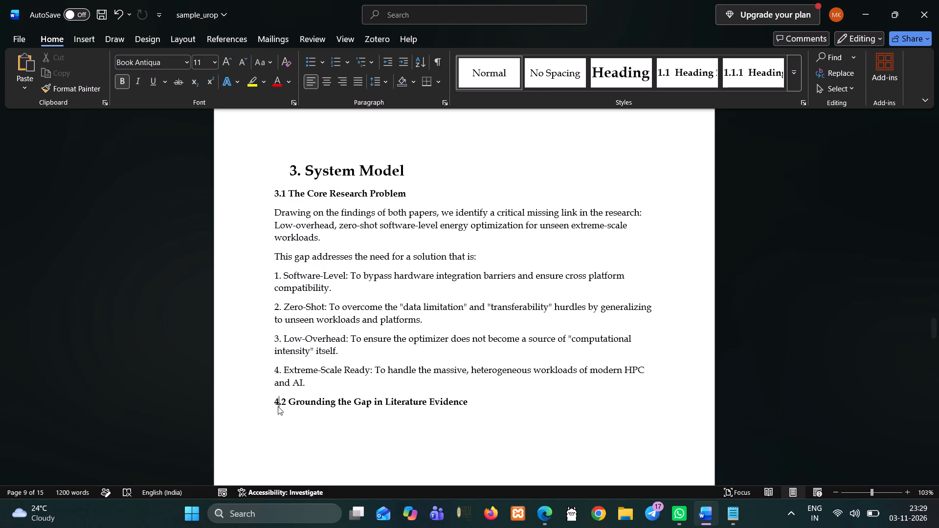
{"action": "key", "text": "BackSpace"}
{"action": "key", "text": "3"}
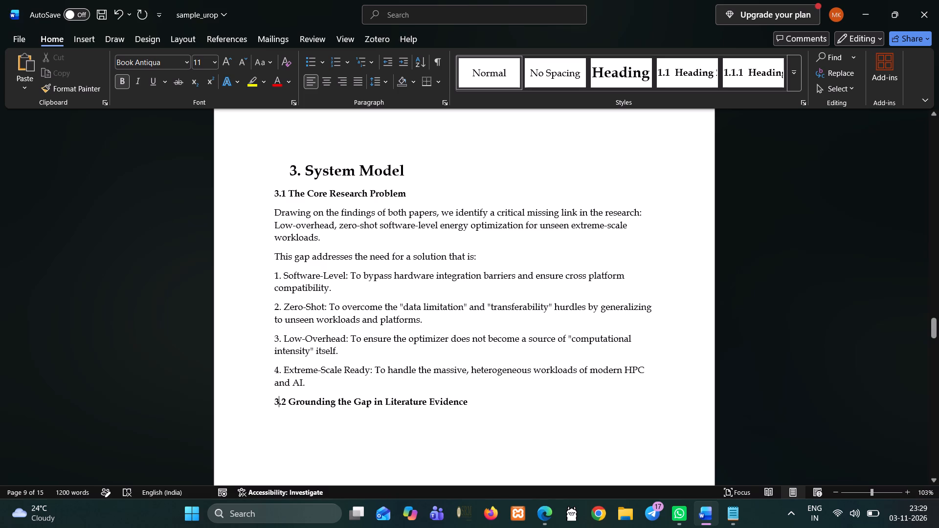
Copy the introduction and three bullet points under 4.2 from the PDF in Edge and paste them as non-bold text below the 3.2 heading in Word.
{"action": "left_click", "coordinate": [481, 399]}
{"action": "key", "text": "Return"}
{"action": "key", "text": "alt+Tab"}
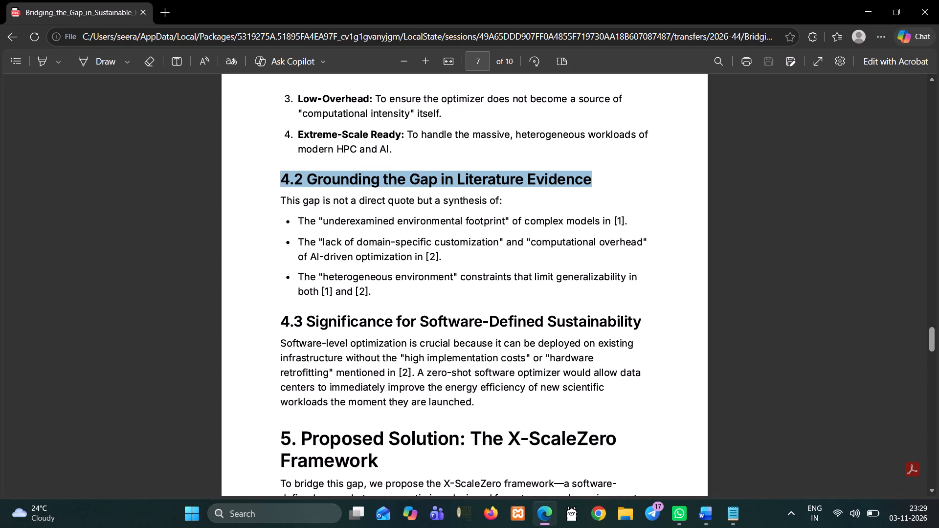
{"action": "scroll", "coordinate": [407, 290], "scroll_direction": "down", "scroll_amount": 1}
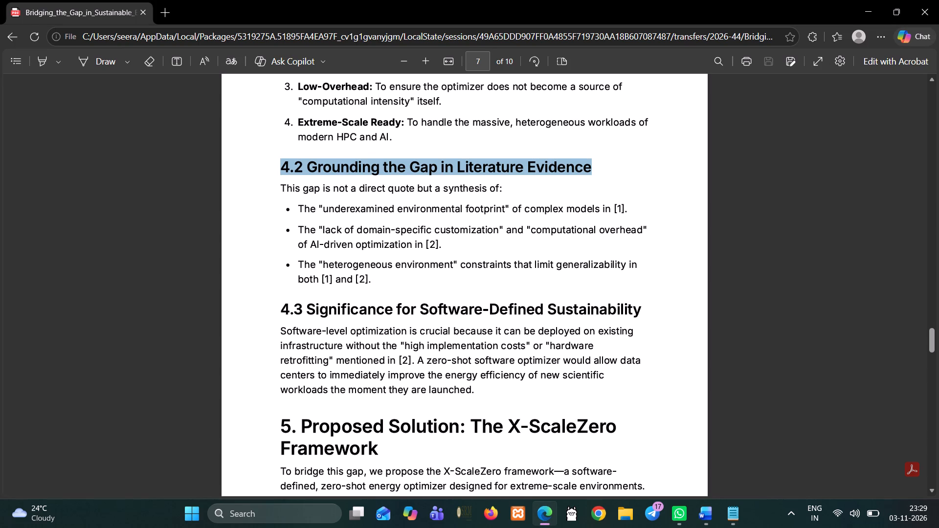
{"action": "left_click", "coordinate": [281, 180]}
{"action": "left_click_drag", "start_coordinate": [281, 182], "coordinate": [372, 275]}
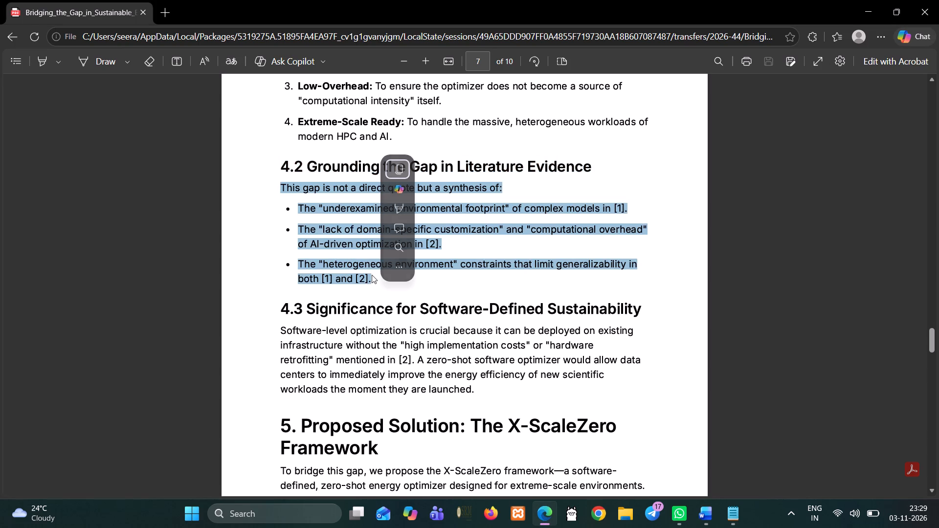
{"action": "key", "text": "ctrl+c"}
{"action": "left_click", "coordinate": [372, 275]}
{"action": "key", "text": "alt+Tab"}
{"action": "key", "text": "ctrl+v"}
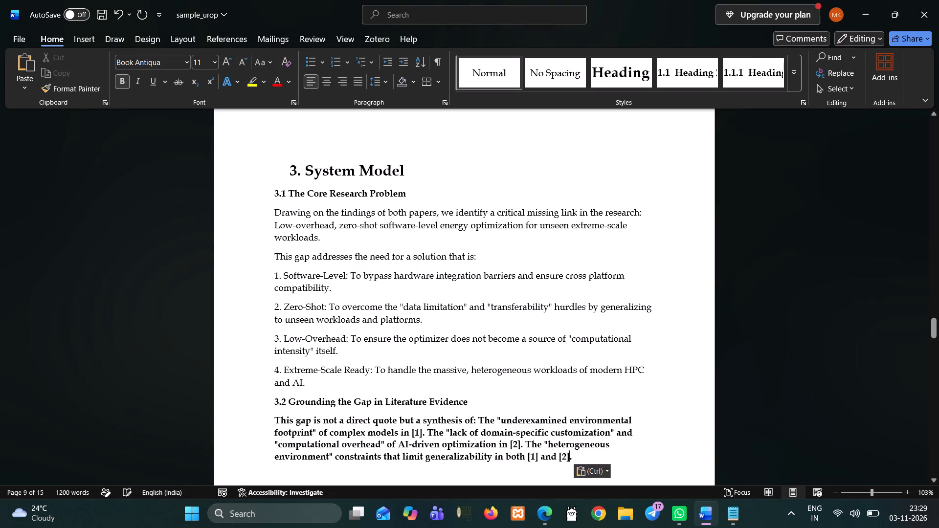
{"action": "scroll", "coordinate": [305, 403], "scroll_direction": "down", "scroll_amount": 1}
{"action": "key", "text": "ctrl+z"}
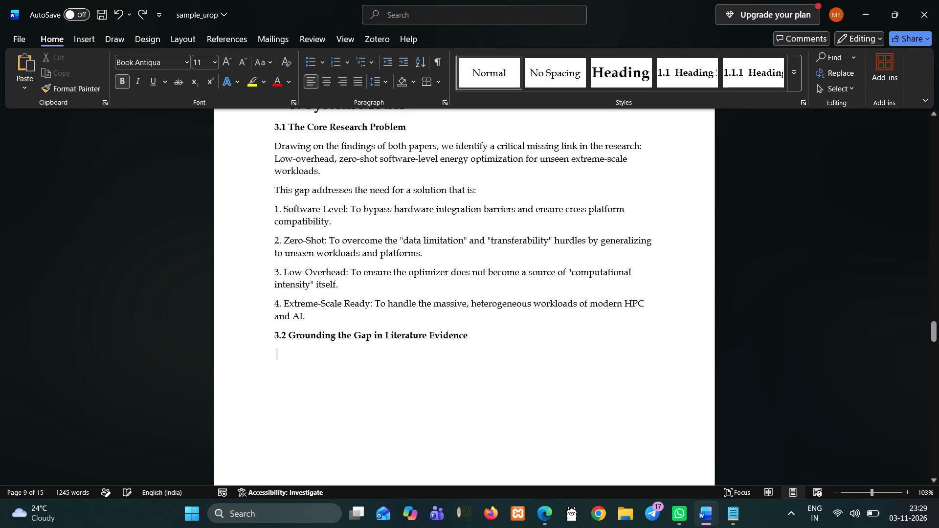
{"action": "left_click", "coordinate": [120, 77]}
{"action": "key", "text": "ctrl+v"}
Split the 3.2 text, following the PDF, so 'The "underexamined environmental footprint"' and 'The "lack of domain-specific customization"' each begin a new paragraph.
{"action": "key", "text": "alt+Tab"}
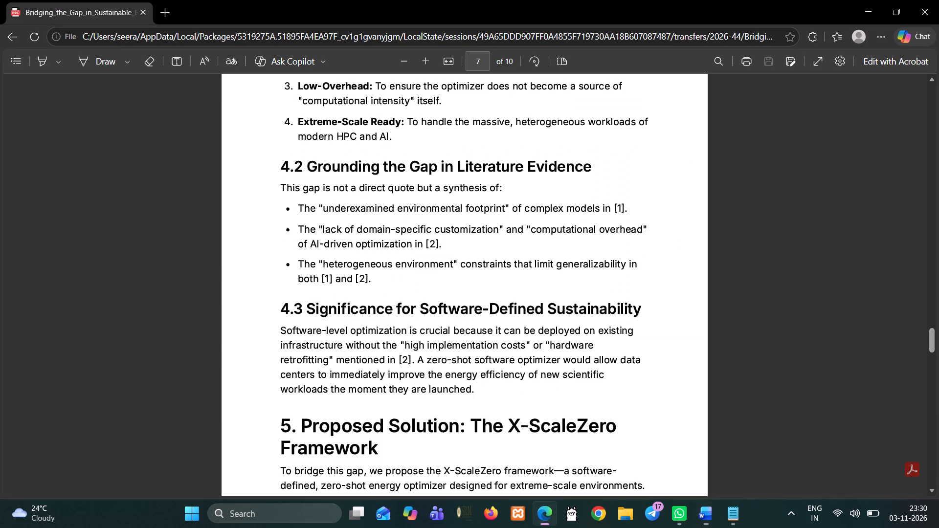
{"action": "key", "text": "alt+Tab"}
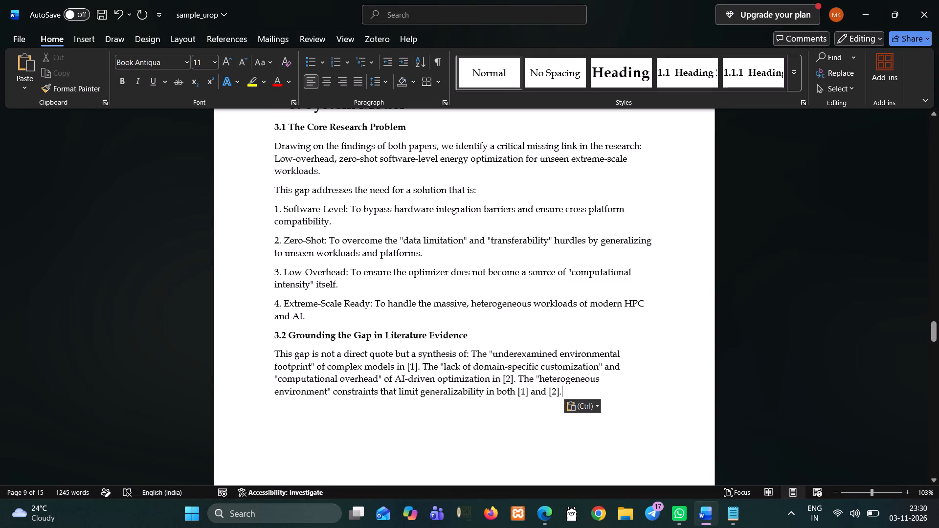
{"action": "left_click", "coordinate": [472, 354]}
{"action": "key", "text": "Return"}
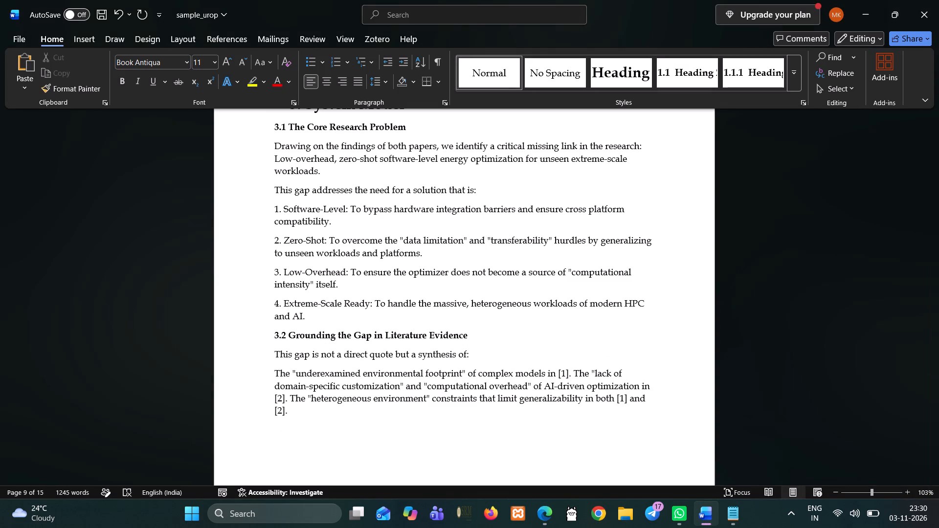
{"action": "key", "text": "alt+Tab"}
{"action": "key", "text": "alt+Tab"}
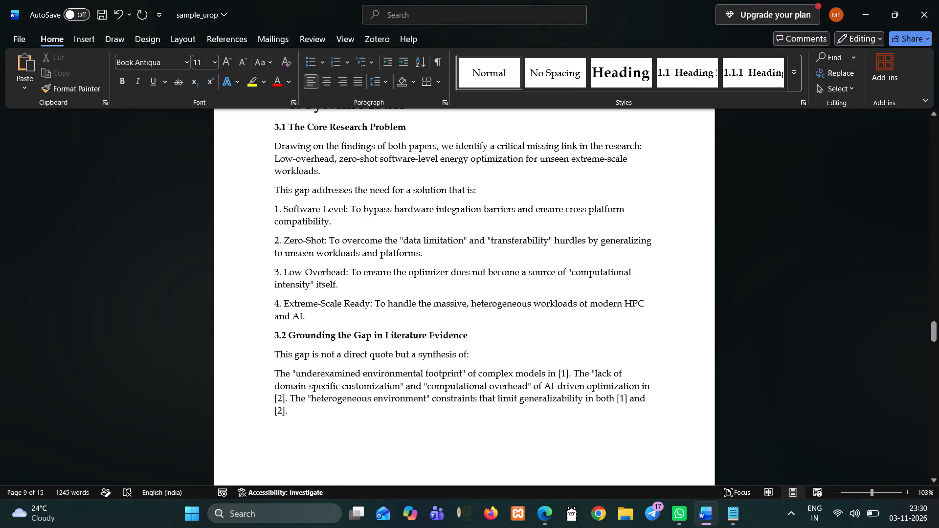
{"action": "left_click", "coordinate": [575, 373]}
{"action": "key", "text": "Return"}
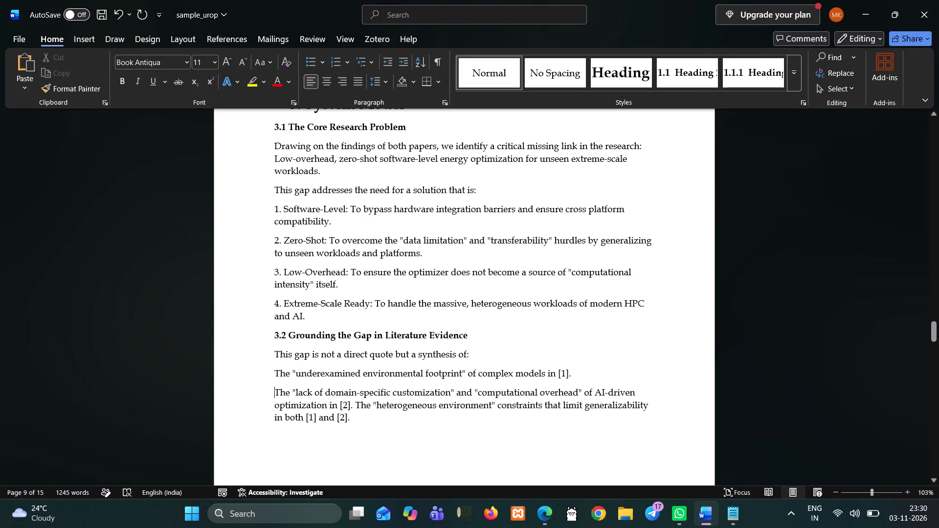
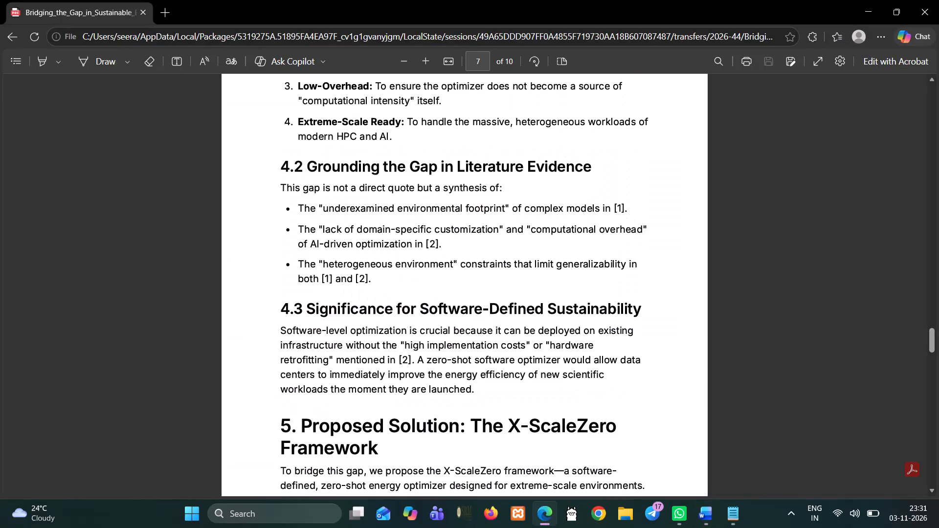
Start a new paragraph at 'The "heterogeneous environment" constraints' in section 3.2 in Word, following the bullets in the PDF.
{"action": "key", "text": "alt+Tab"}
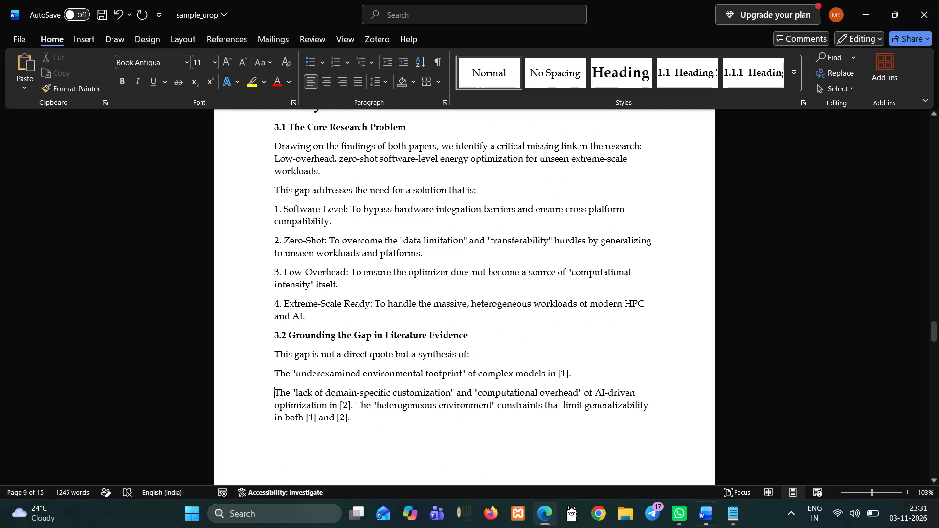
{"action": "key", "text": "alt+Tab"}
{"action": "key", "text": "alt+Tab"}
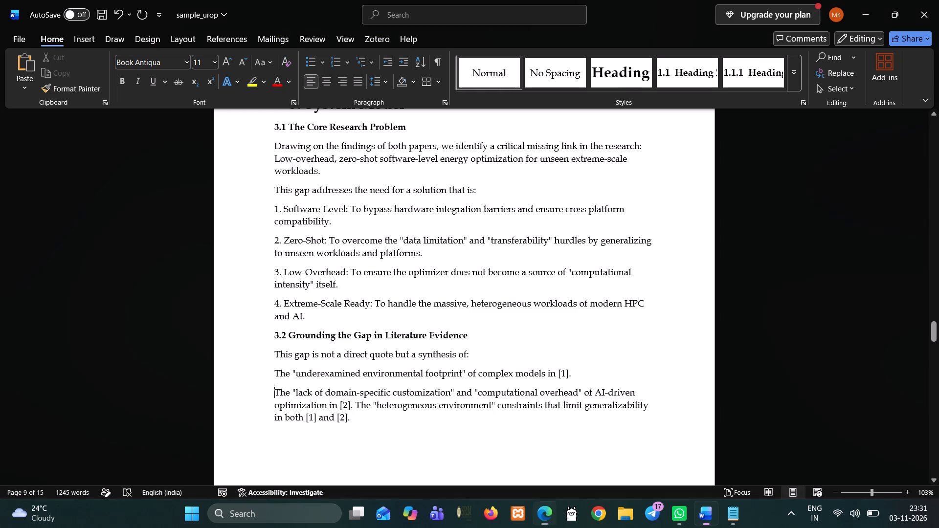
{"action": "left_click", "coordinate": [358, 404]}
{"action": "key", "text": "Return"}
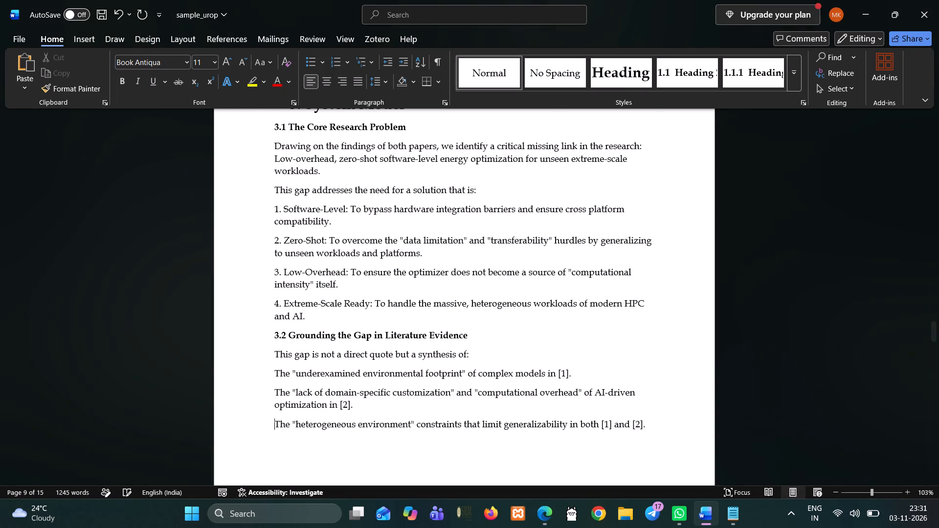
Compare the template sections after System Model in Word with the PDF content from 4.3 onward to find the next content to transfer.
{"action": "scroll", "coordinate": [358, 404], "scroll_direction": "down", "scroll_amount": 1}
{"action": "key", "text": "alt+Tab"}
{"action": "scroll", "coordinate": [358, 404], "scroll_direction": "down", "scroll_amount": 1}
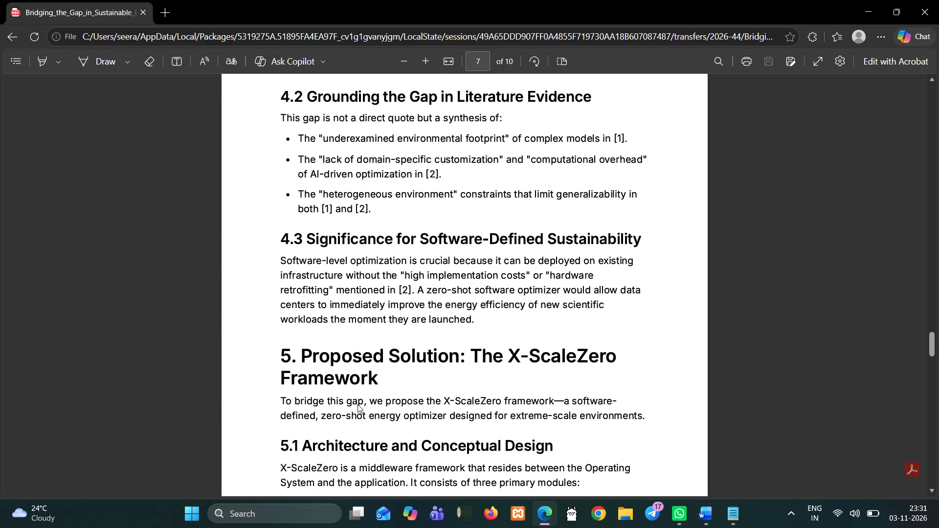
{"action": "scroll", "coordinate": [358, 404], "scroll_direction": "down", "scroll_amount": 1}
{"action": "key", "text": "alt+Tab"}
{"action": "scroll", "coordinate": [358, 404], "scroll_direction": "down", "scroll_amount": 2}
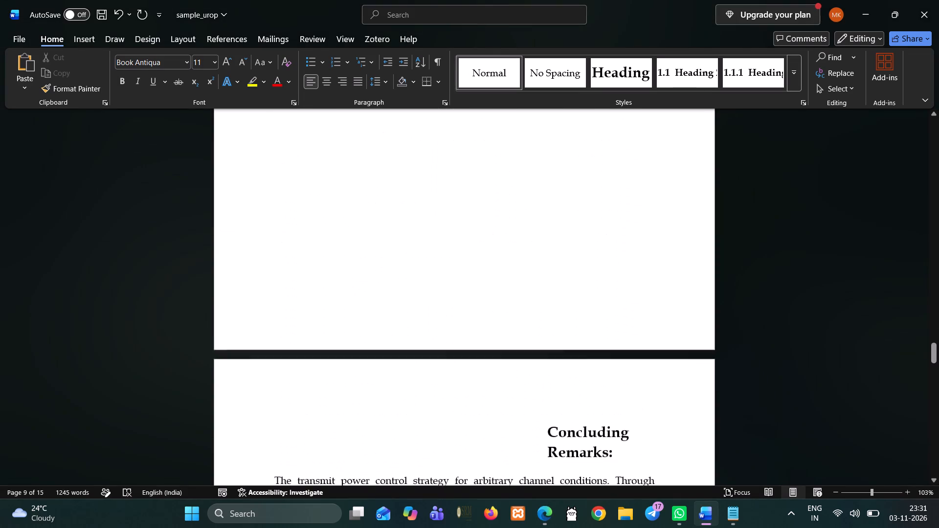
{"action": "scroll", "coordinate": [358, 404], "scroll_direction": "down", "scroll_amount": 3}
{"action": "key", "text": "alt+Tab"}
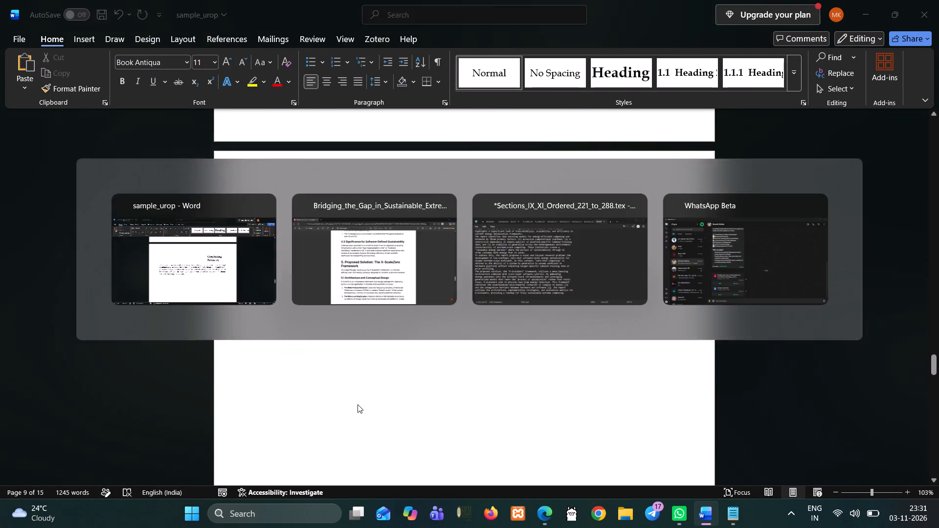
{"action": "key", "text": "alt+Tab"}
{"action": "scroll", "coordinate": [358, 404], "scroll_direction": "down", "scroll_amount": 7}
{"action": "scroll", "coordinate": [358, 404], "scroll_direction": "up", "scroll_amount": 2}
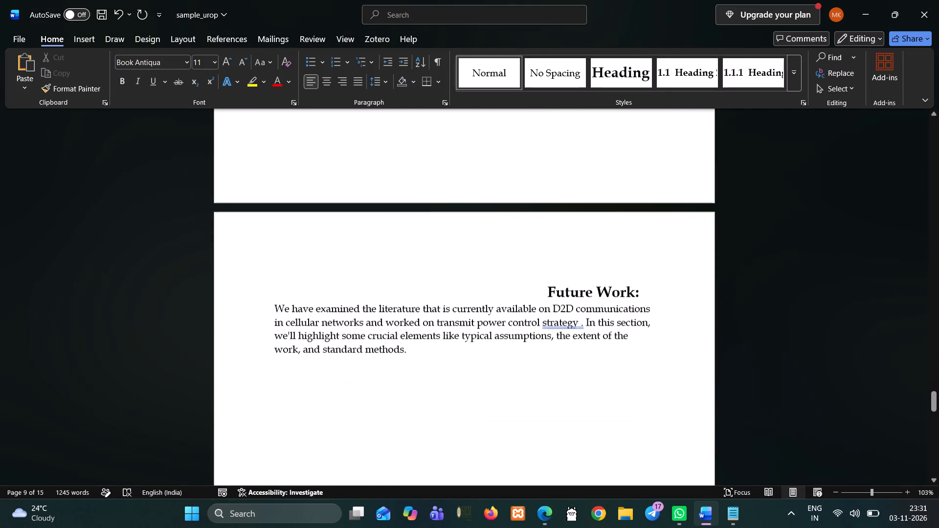
{"action": "scroll", "coordinate": [358, 404], "scroll_direction": "up", "scroll_amount": 5}
{"action": "key", "text": "alt+Tab"}
{"action": "scroll", "coordinate": [358, 404], "scroll_direction": "down", "scroll_amount": 3}
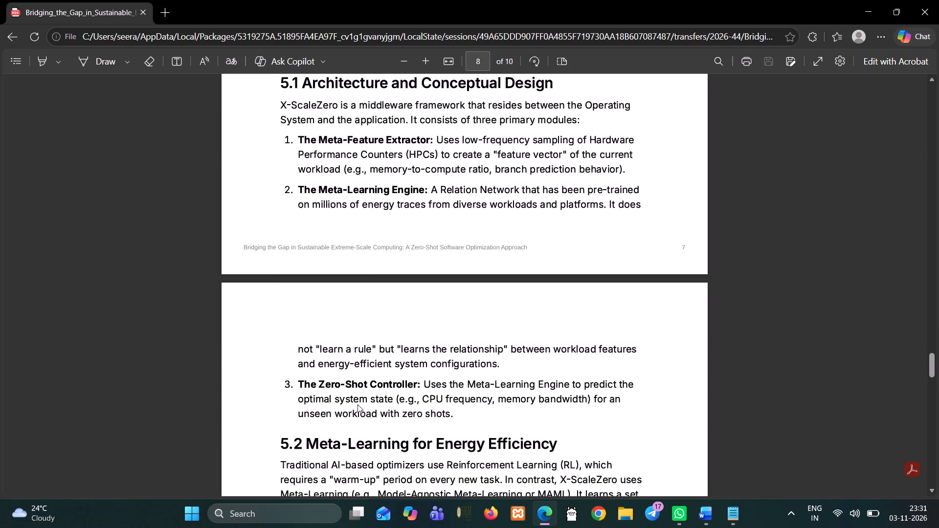
{"action": "scroll", "coordinate": [358, 404], "scroll_direction": "down", "scroll_amount": 4}
{"action": "scroll", "coordinate": [358, 404], "scroll_direction": "up", "scroll_amount": 5}
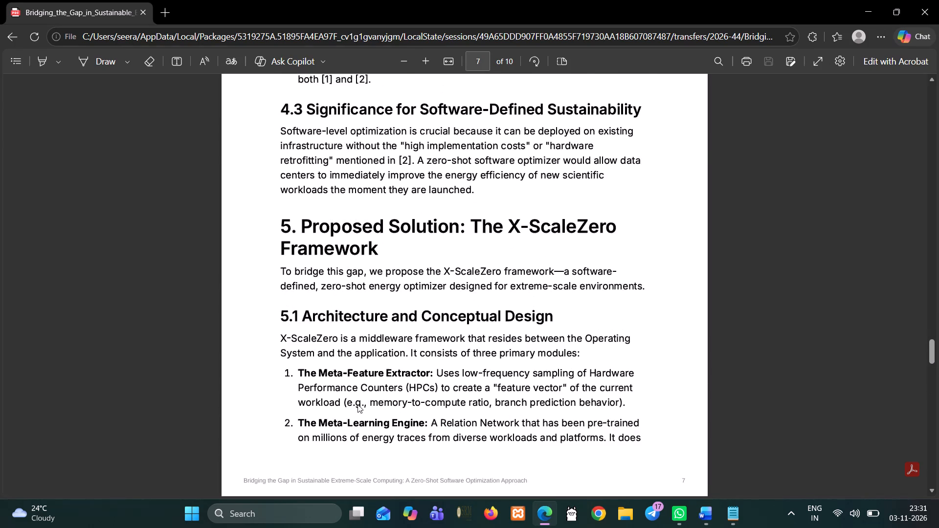
{"action": "scroll", "coordinate": [358, 404], "scroll_direction": "up", "scroll_amount": 2}
Copy the heading text "Proposed Solution: The X-ScaleZero Framework" from the PDF without its number 5.
{"action": "left_click_drag", "start_coordinate": [297, 288], "coordinate": [371, 312]}
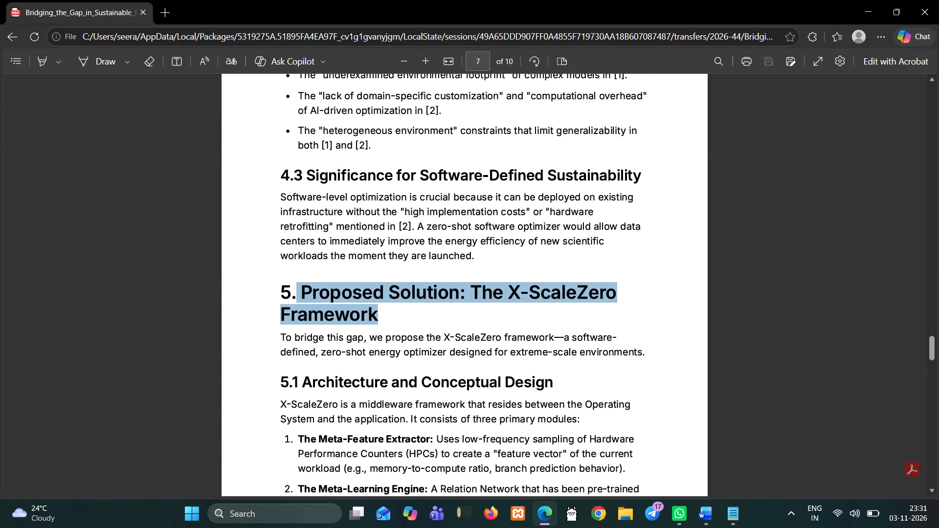
{"action": "left_click_drag", "start_coordinate": [371, 312], "coordinate": [386, 315]}
{"action": "key", "text": "ctrl+c"}
{"action": "key", "text": "alt+Tab"}
{"action": "key", "text": "alt+Tab"}
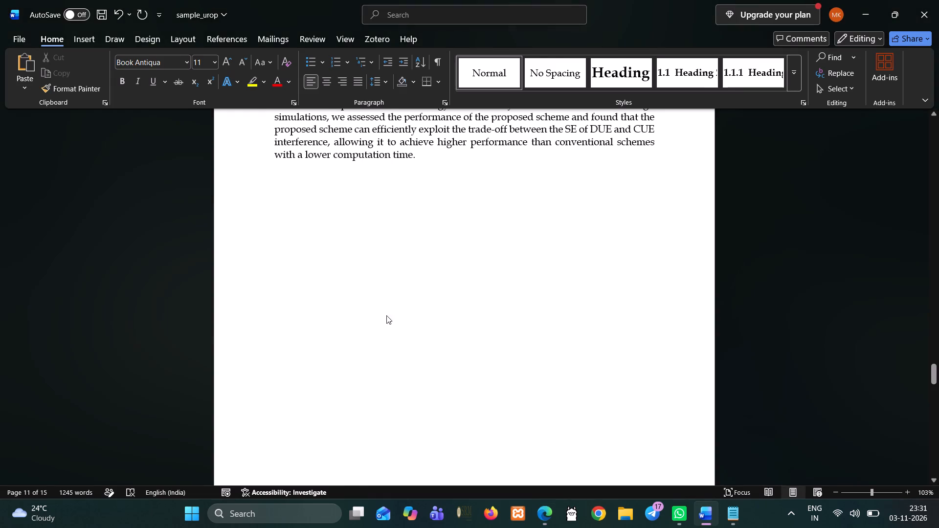
{"action": "key", "text": "shift+Right"}
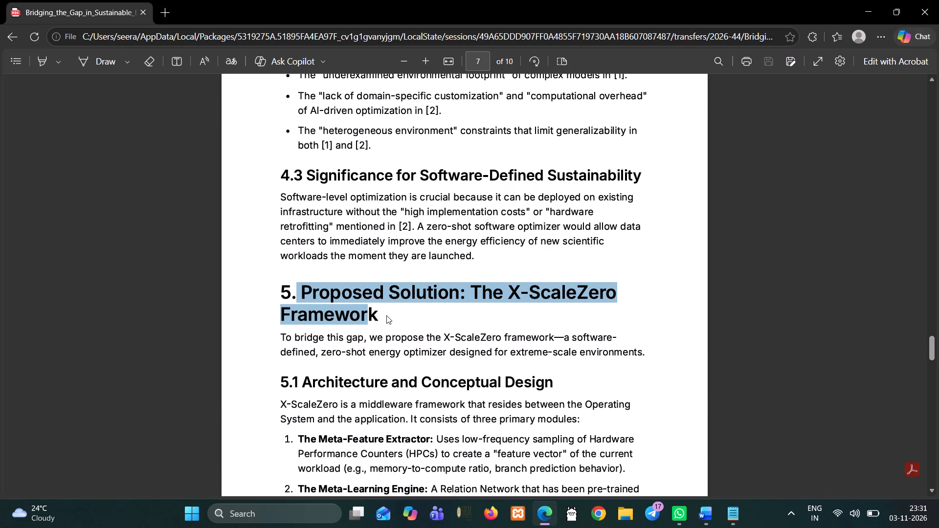
{"action": "left_click", "coordinate": [386, 315]}
{"action": "left_click_drag", "start_coordinate": [386, 315], "coordinate": [302, 291]}
{"action": "left_click_drag", "start_coordinate": [302, 291], "coordinate": [365, 308]}
{"action": "left_click_drag", "start_coordinate": [365, 308], "coordinate": [380, 315]}
{"action": "key", "text": "ctrl+c"}
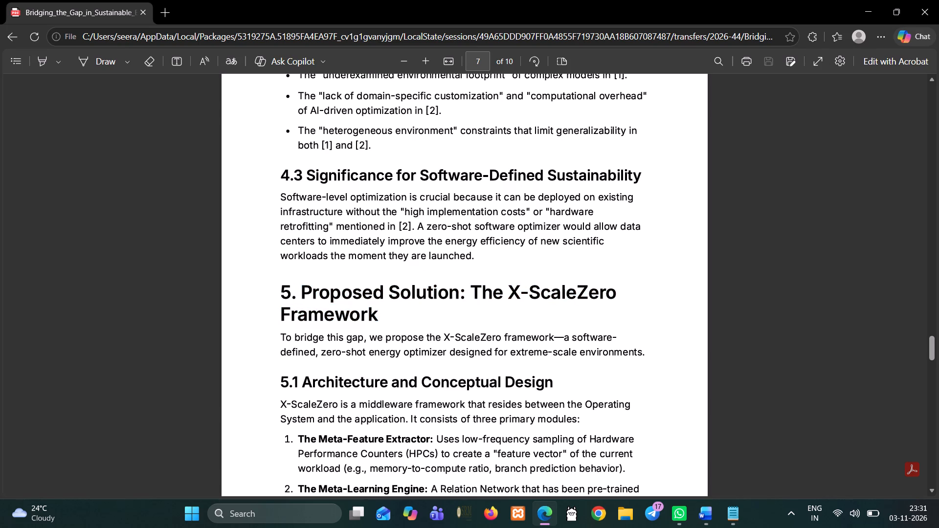
{"action": "left_click", "coordinate": [380, 315]}
In Word, remove the large indent from the "Concluding Remarks:" heading so it starts at the page's left margin.
{"action": "key", "text": "alt+Tab"}
{"action": "scroll", "coordinate": [380, 315], "scroll_direction": "up", "scroll_amount": 2}
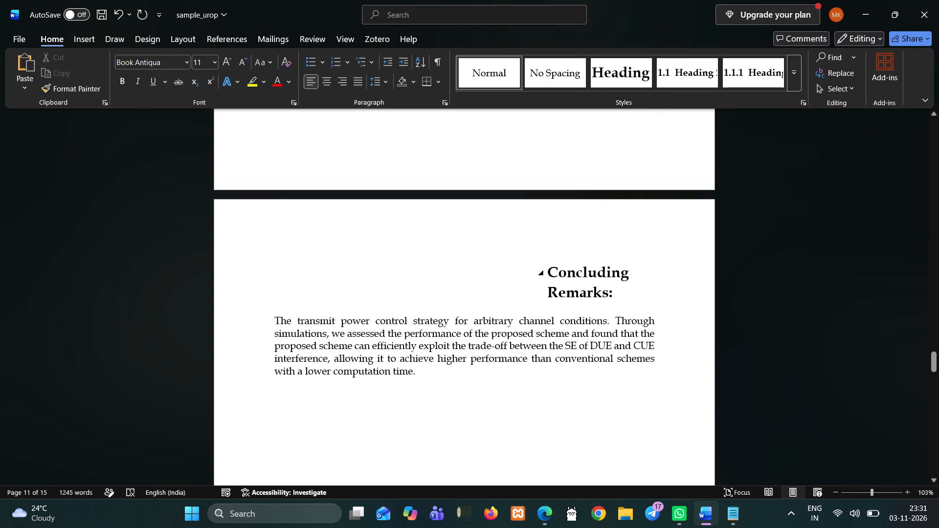
{"action": "left_click", "coordinate": [551, 278]}
{"action": "key", "text": "BackSpace"}
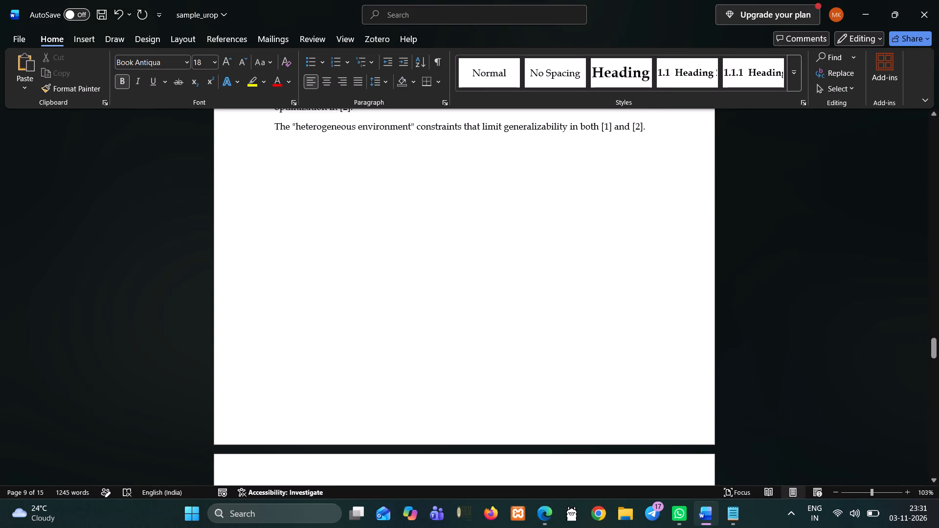
{"action": "scroll", "coordinate": [551, 278], "scroll_direction": "down", "scroll_amount": 4}
{"action": "left_click", "coordinate": [550, 185]}
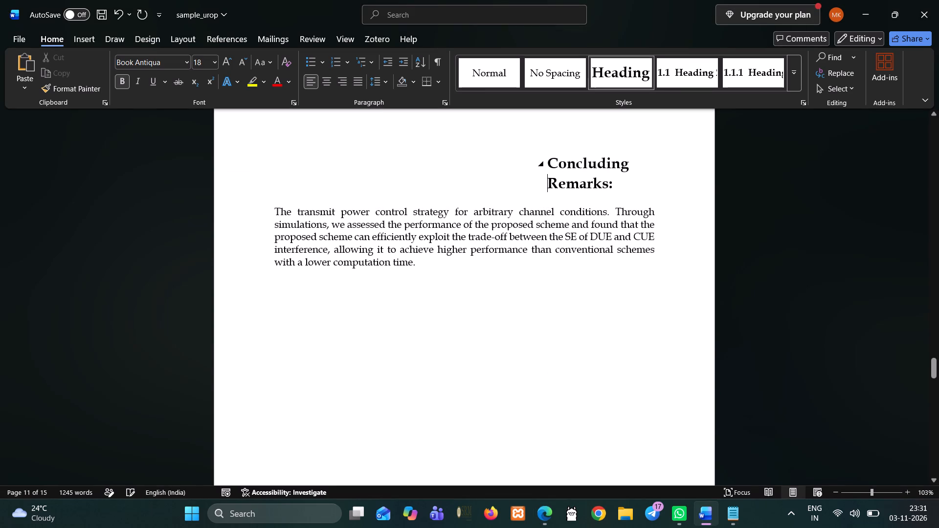
{"action": "key", "text": "BackSpace"}
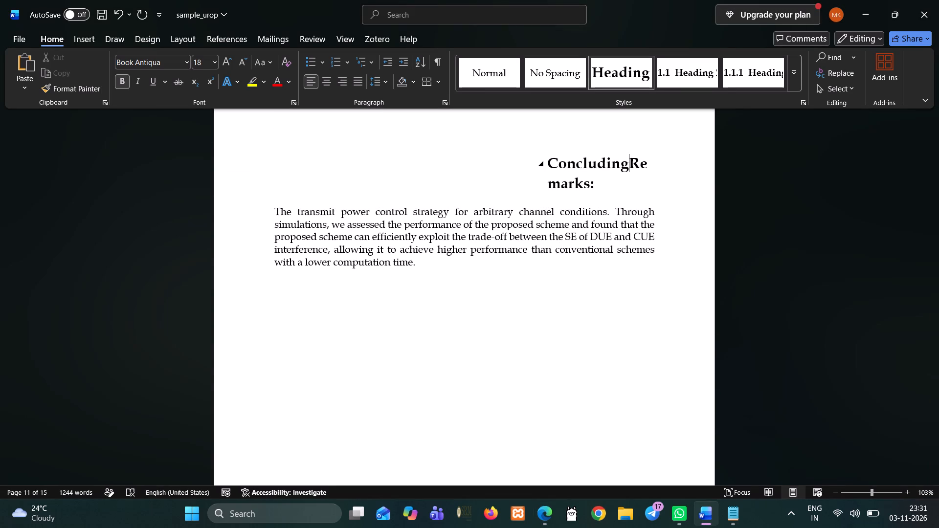
{"action": "key", "text": "ctrl+z"}
{"action": "key", "text": "Up"}
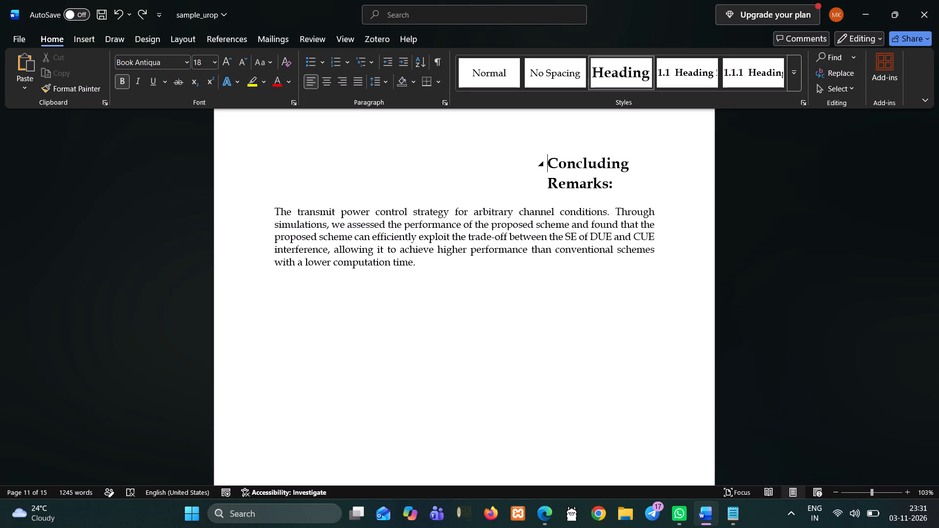
{"action": "key", "text": "BackSpace"}
{"action": "scroll", "coordinate": [550, 185], "scroll_direction": "up", "scroll_amount": 3}
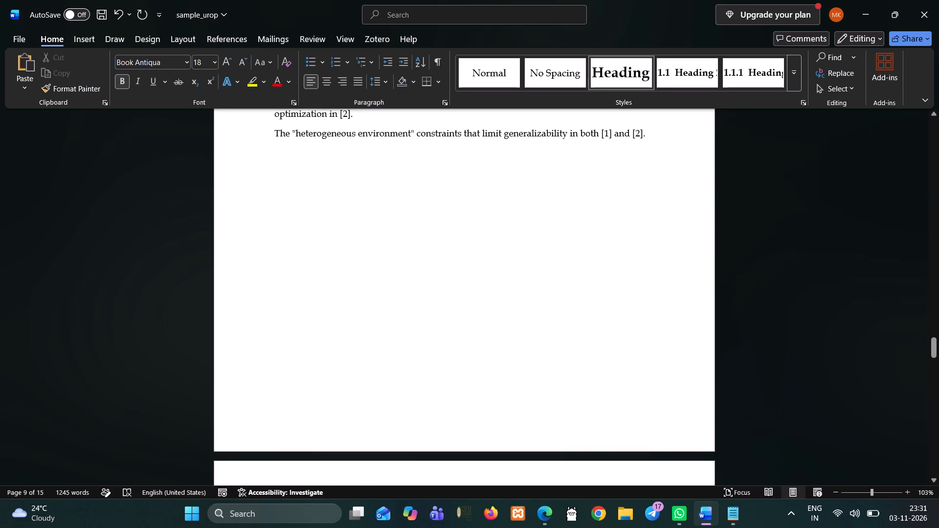
Review PDF sections 5 to 8 in Edge against the Concluding Remarks page in Word to decide what content belongs there.
{"action": "key", "text": "alt+Tab"}
{"action": "scroll", "coordinate": [550, 185], "scroll_direction": "down", "scroll_amount": 1}
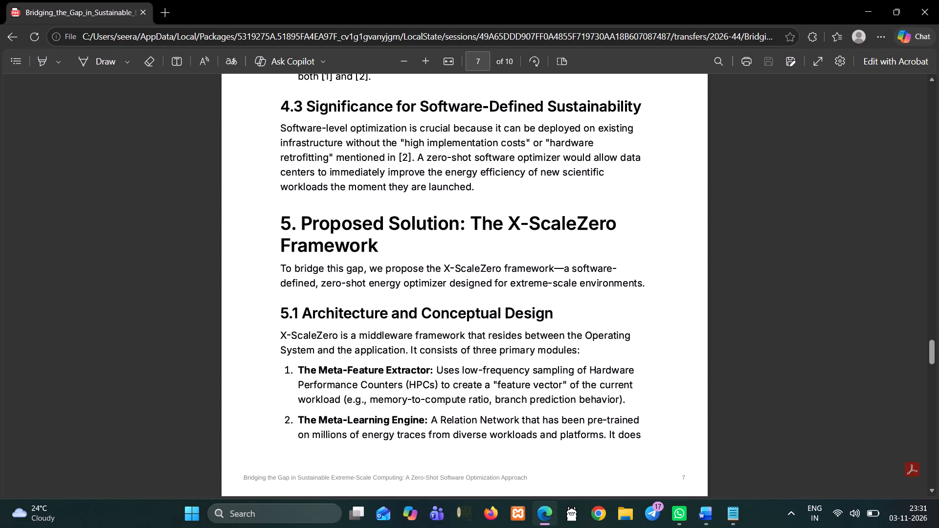
{"action": "key", "text": "alt+Tab"}
{"action": "scroll", "coordinate": [475, 260], "scroll_direction": "up", "scroll_amount": 1}
{"action": "scroll", "coordinate": [475, 260], "scroll_direction": "down", "scroll_amount": 4}
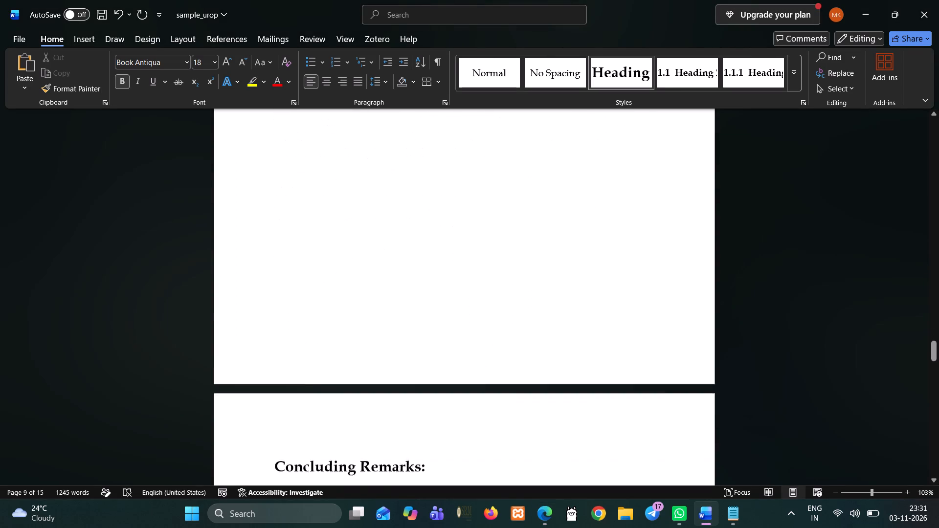
{"action": "scroll", "coordinate": [475, 260], "scroll_direction": "down", "scroll_amount": 5}
{"action": "key", "text": "alt+Tab"}
{"action": "scroll", "coordinate": [475, 260], "scroll_direction": "down", "scroll_amount": 6}
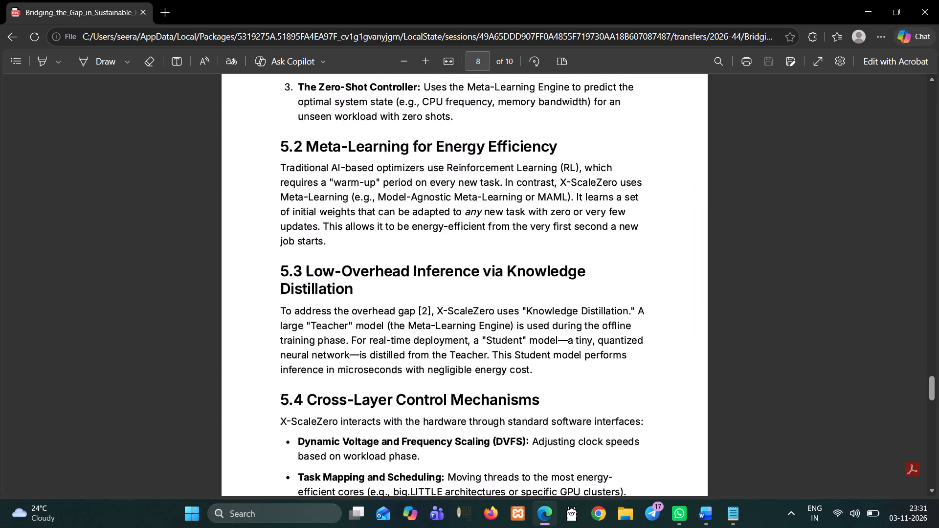
{"action": "scroll", "coordinate": [475, 260], "scroll_direction": "down", "scroll_amount": 8}
{"action": "scroll", "coordinate": [475, 260], "scroll_direction": "up", "scroll_amount": 5}
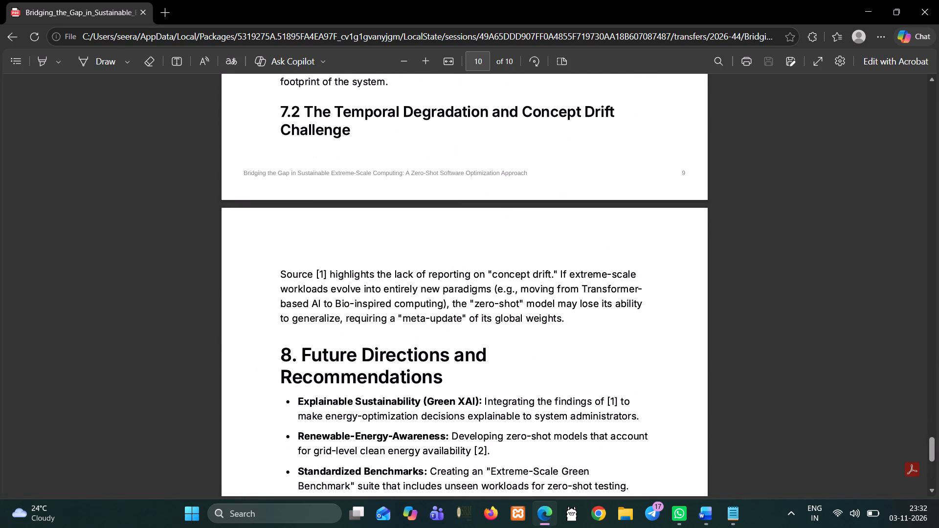
{"action": "scroll", "coordinate": [475, 260], "scroll_direction": "up", "scroll_amount": 1}
Delete the template paragraph about the transmit power control strategy below the Concluding Remarks heading in Word.
{"action": "key", "text": "alt+Tab"}
{"action": "scroll", "coordinate": [475, 260], "scroll_direction": "up", "scroll_amount": 2}
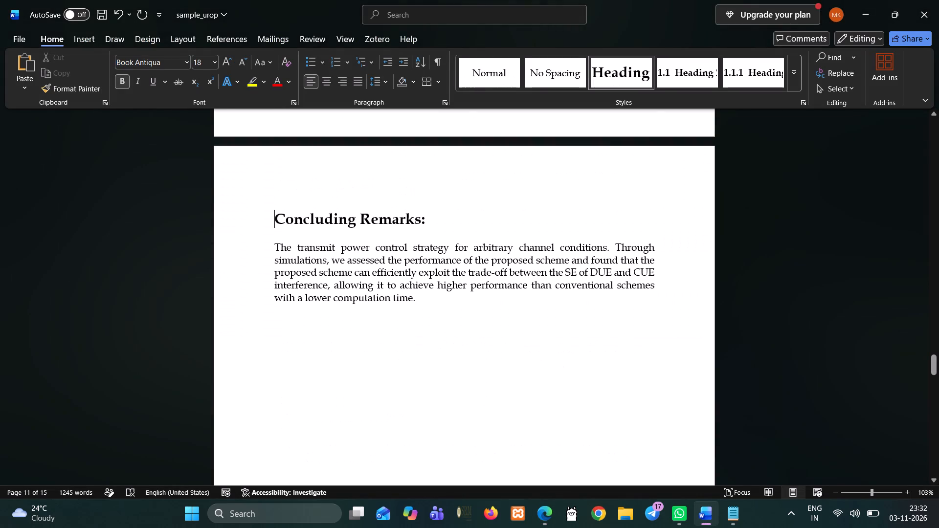
{"action": "left_click_drag", "start_coordinate": [429, 296], "coordinate": [270, 246]}
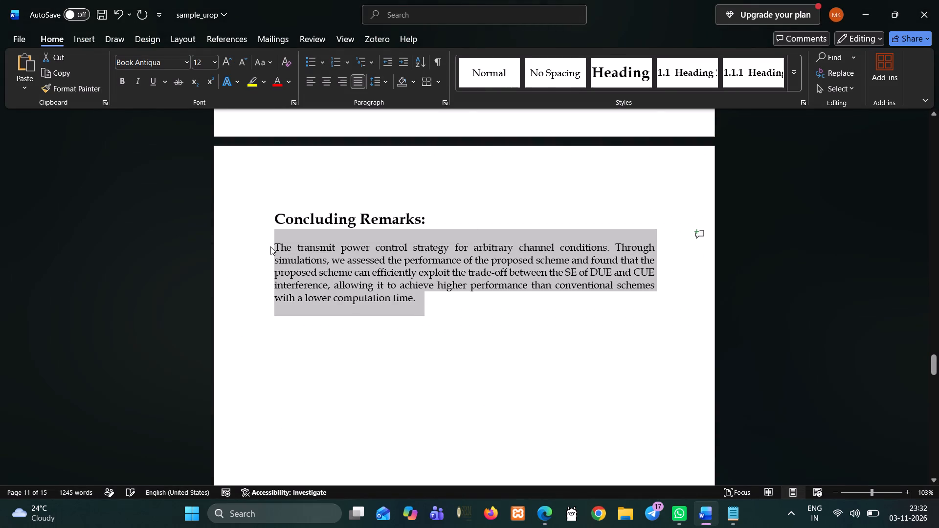
{"action": "key", "text": "BackSpace"}
Check section 5 in the PDF, and paste the copied "Proposed Solution: The X-ScaleZero Framework" heading below Concluding Remarks in Word.
{"action": "key", "text": "alt+Tab"}
{"action": "scroll", "coordinate": [270, 246], "scroll_direction": "up", "scroll_amount": 1}
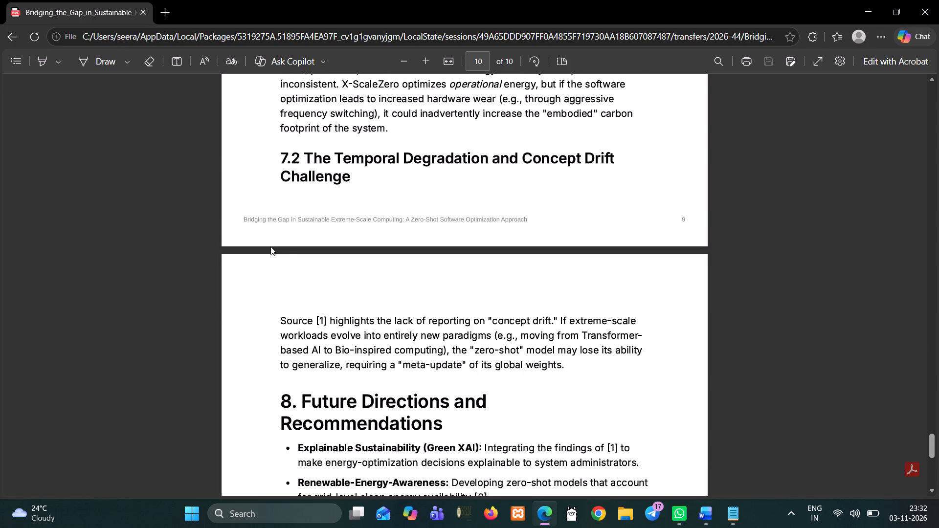
{"action": "scroll", "coordinate": [270, 246], "scroll_direction": "up", "scroll_amount": 5}
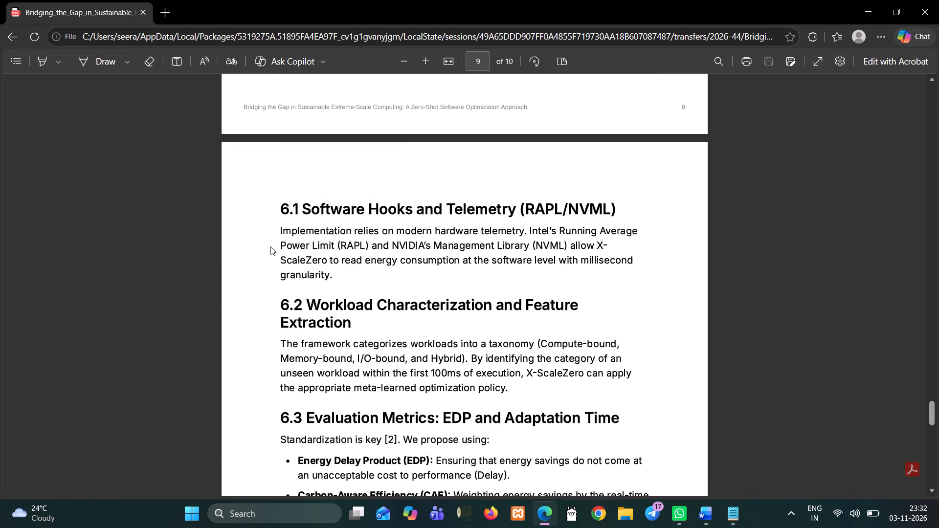
{"action": "scroll", "coordinate": [270, 246], "scroll_direction": "up", "scroll_amount": 6}
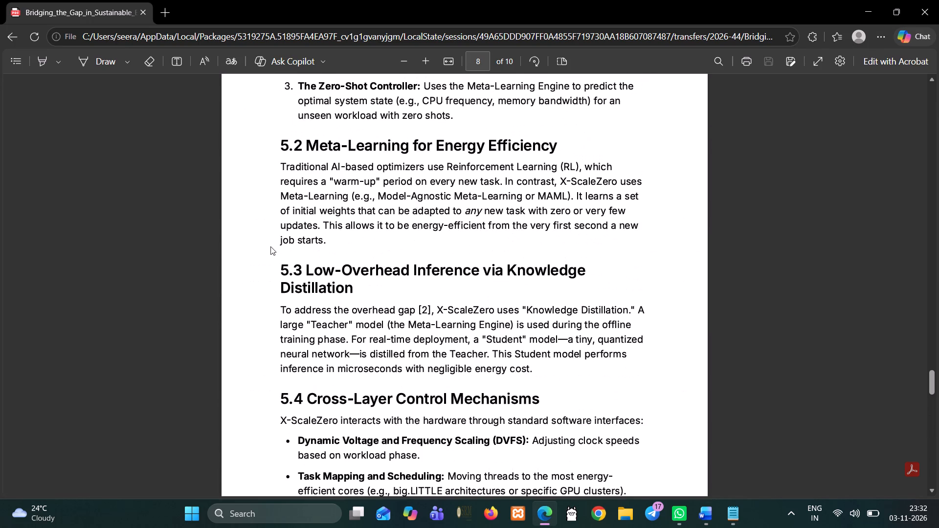
{"action": "scroll", "coordinate": [270, 246], "scroll_direction": "up", "scroll_amount": 5}
{"action": "scroll", "coordinate": [270, 246], "scroll_direction": "down", "scroll_amount": 1}
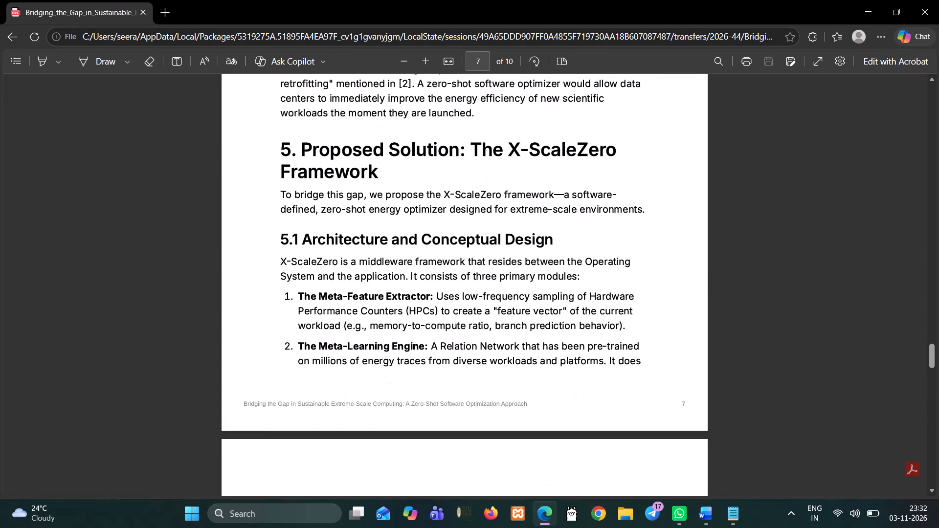
{"action": "key", "text": "alt+Tab"}
{"action": "key", "text": "ctrl+v"}
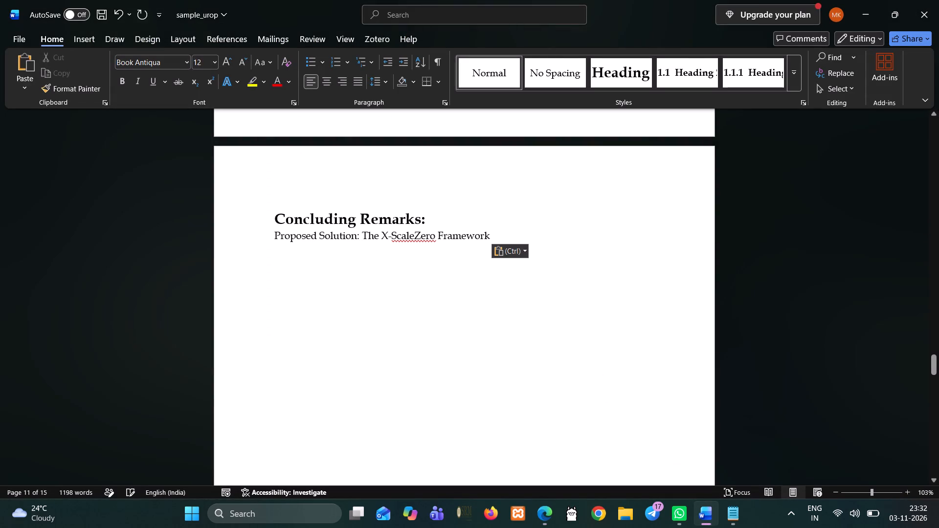
Make the pasted "Proposed Solution: The X-ScaleZero Framework" line bold.
{"action": "key", "text": "shift+Left"}
{"action": "key", "text": "shift+Left"}
{"action": "key", "text": "shift+Left"}
{"action": "key", "text": "shift+Left"}
{"action": "key", "text": "shift+Left"}
{"action": "key", "text": "shift+Left"}
{"action": "key", "text": "shift+Left"}
{"action": "key", "text": "shift+Left"}
{"action": "key", "text": "shift+Left"}
{"action": "key", "text": "shift+Left"}
{"action": "key", "text": "shift+Left"}
{"action": "key", "text": "shift+Left"}
{"action": "key", "text": "shift+Left"}
{"action": "key", "text": "shift+Left"}
{"action": "key", "text": "shift+Left"}
{"action": "key", "text": "shift+Left"}
{"action": "key", "text": "shift+Left"}
{"action": "key", "text": "shift+Left"}
{"action": "key", "text": "shift+Left"}
{"action": "key", "text": "shift+Left"}
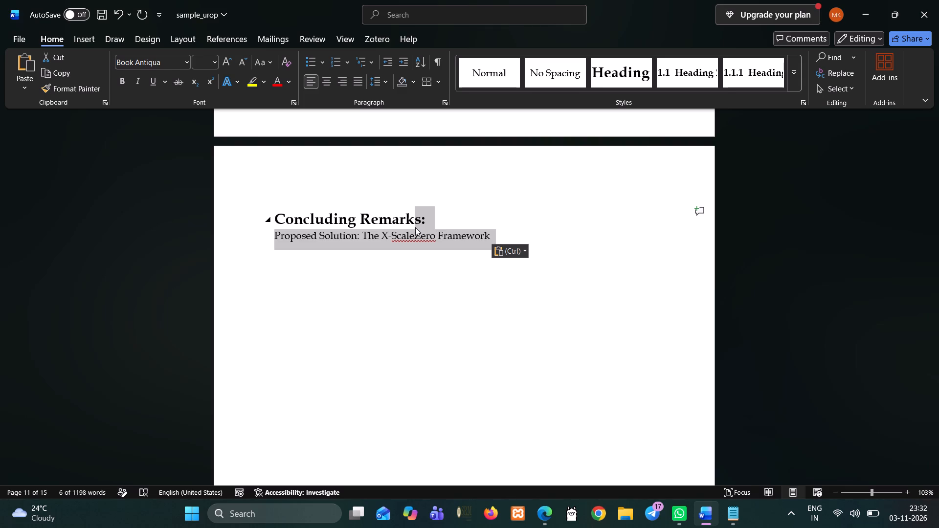
{"action": "key", "text": "shift+Right"}
{"action": "key", "text": "shift+Right"}
{"action": "key", "text": "shift+Right"}
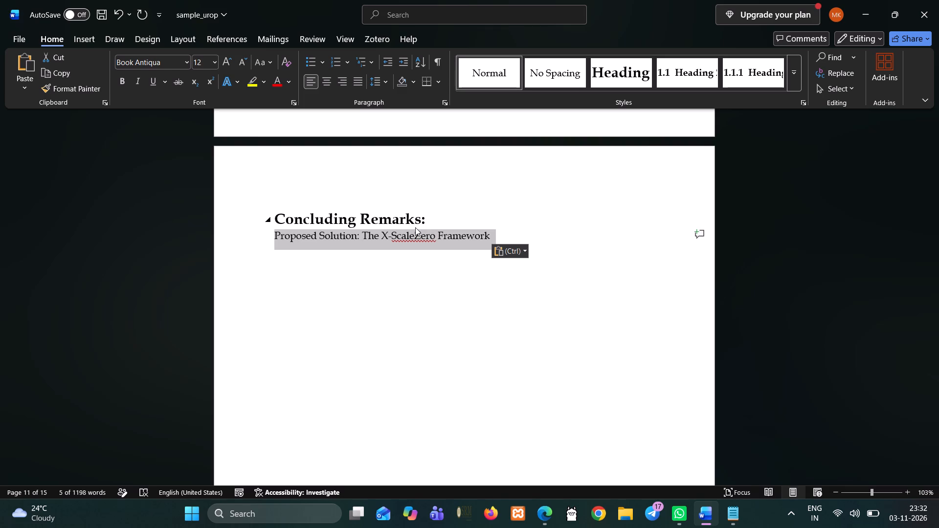
{"action": "key", "text": "shift+Right"}
{"action": "key", "text": "shift+Left"}
{"action": "left_click", "coordinate": [120, 72]}
{"action": "left_click", "coordinate": [121, 77]}
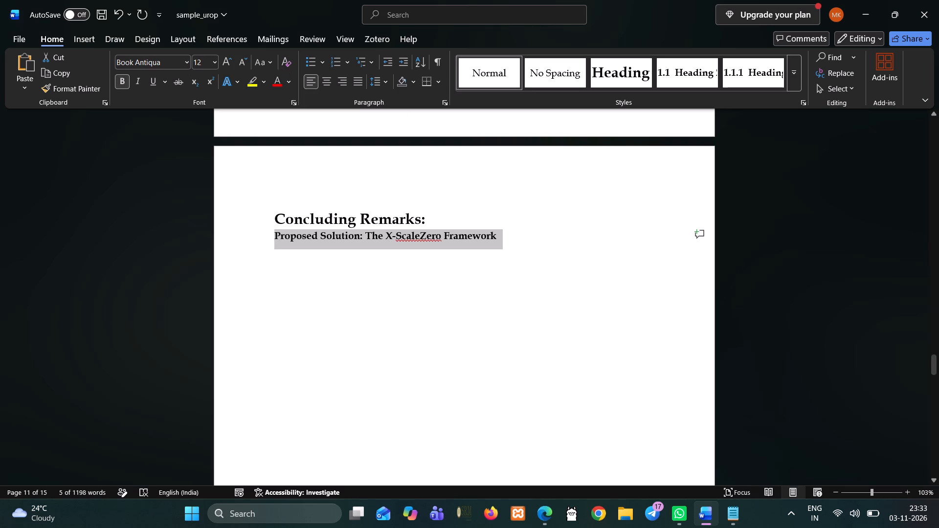
Start a new line below the bold "Proposed Solution: The X-ScaleZero Framework" heading and set its font size to 11.
{"action": "left_click", "coordinate": [515, 237]}
{"action": "key", "text": "Return"}
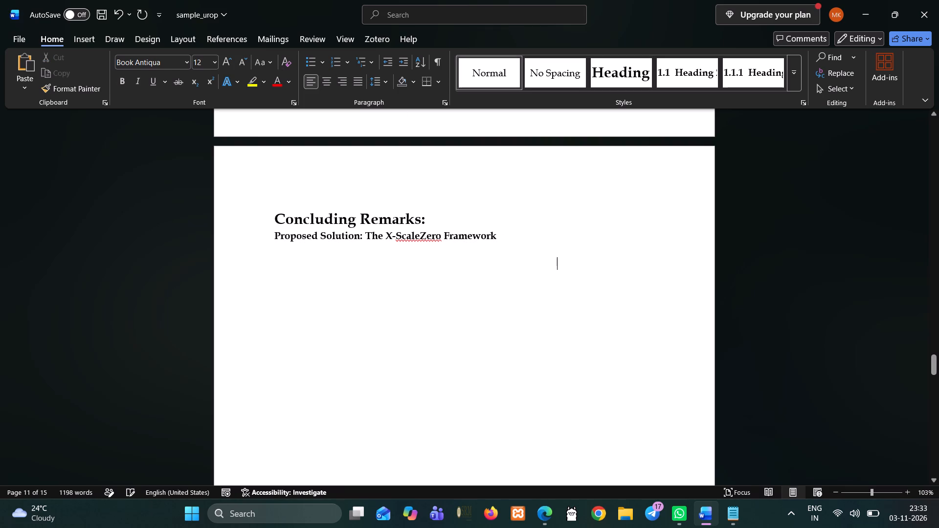
{"action": "key", "text": "BackSpace"}
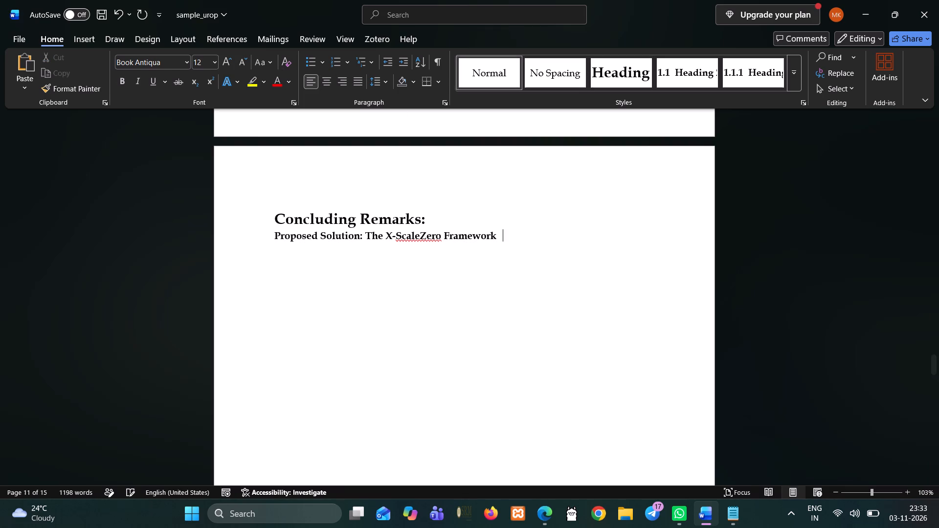
{"action": "key", "text": "Return"}
{"action": "left_click", "coordinate": [215, 66]}
{"action": "left_click", "coordinate": [211, 121]}
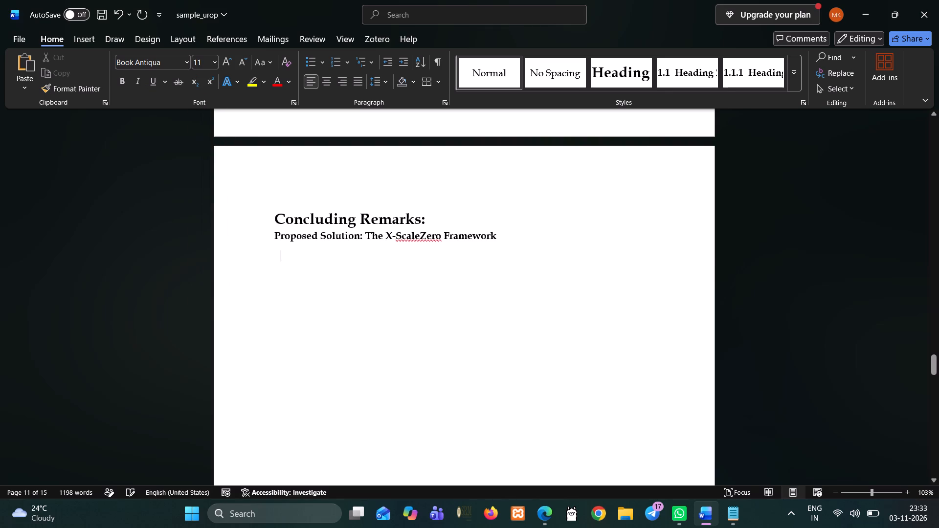
Copy the introductory "To bridge this gap" paragraph of section 5 from the PDF in Edge and paste it below the Proposed Solution heading in Word.
{"action": "scroll", "coordinate": [301, 197], "scroll_direction": "up", "scroll_amount": 5}
{"action": "scroll", "coordinate": [301, 197], "scroll_direction": "down", "scroll_amount": 3}
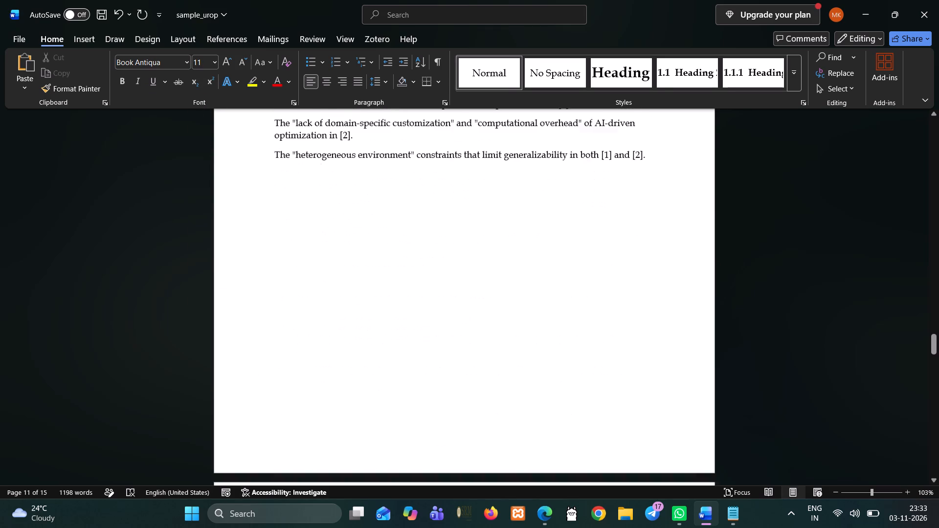
{"action": "scroll", "coordinate": [301, 197], "scroll_direction": "down", "scroll_amount": 3}
{"action": "scroll", "coordinate": [301, 197], "scroll_direction": "up", "scroll_amount": 2}
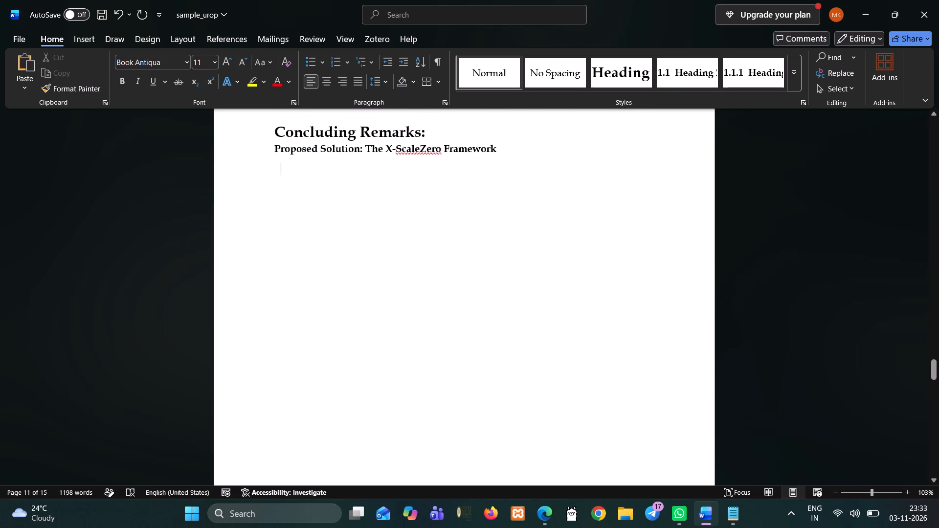
{"action": "key", "text": "alt+Tab"}
{"action": "scroll", "coordinate": [330, 266], "scroll_direction": "down", "scroll_amount": 1}
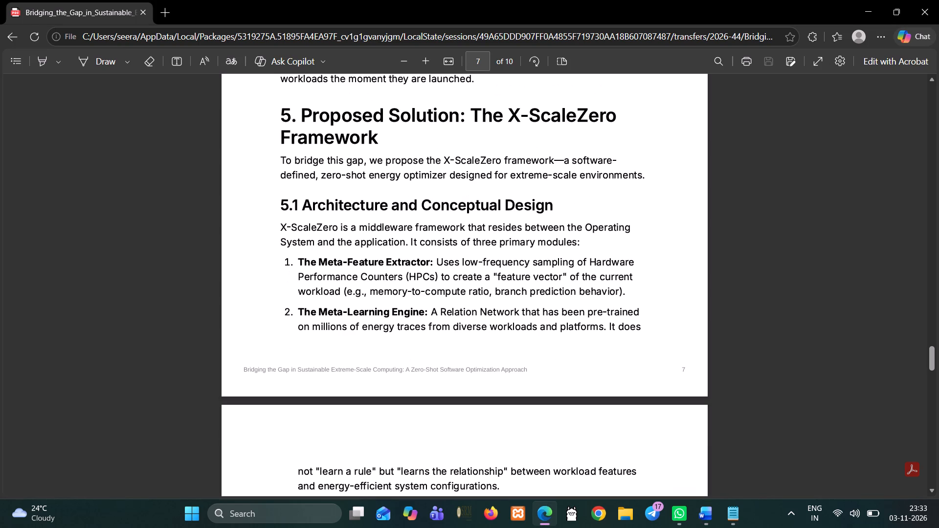
{"action": "left_click_drag", "start_coordinate": [280, 159], "coordinate": [674, 175]}
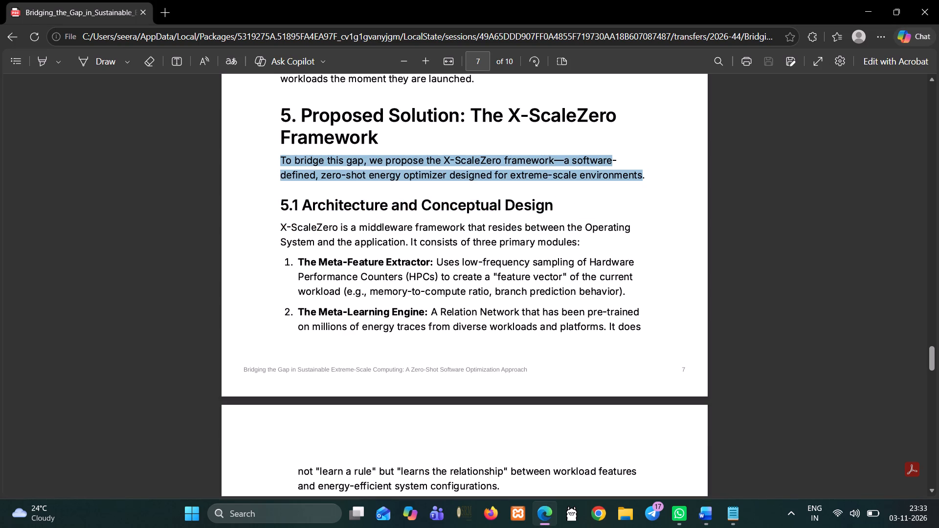
{"action": "left_click_drag", "start_coordinate": [674, 175], "coordinate": [646, 178]}
{"action": "key", "text": "ctrl+c"}
{"action": "key", "text": "alt+Tab"}
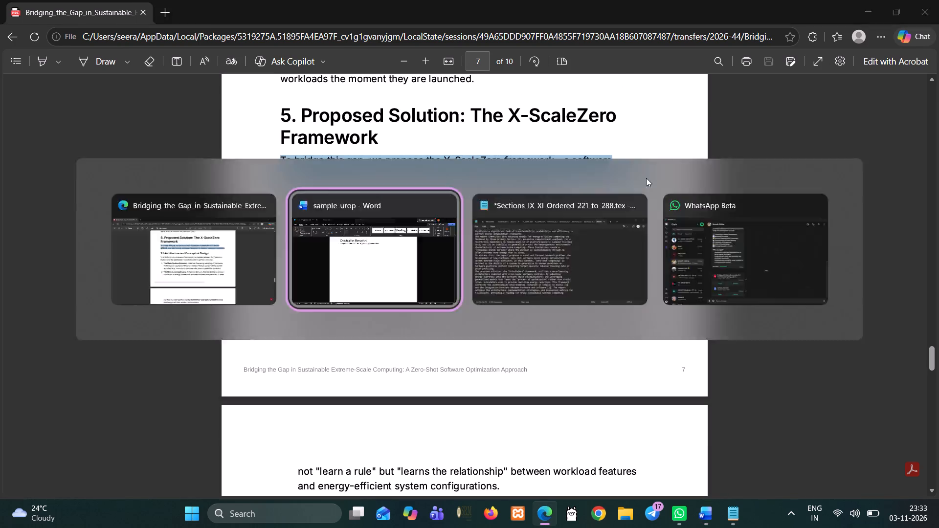
{"action": "key", "text": "ctrl+v"}
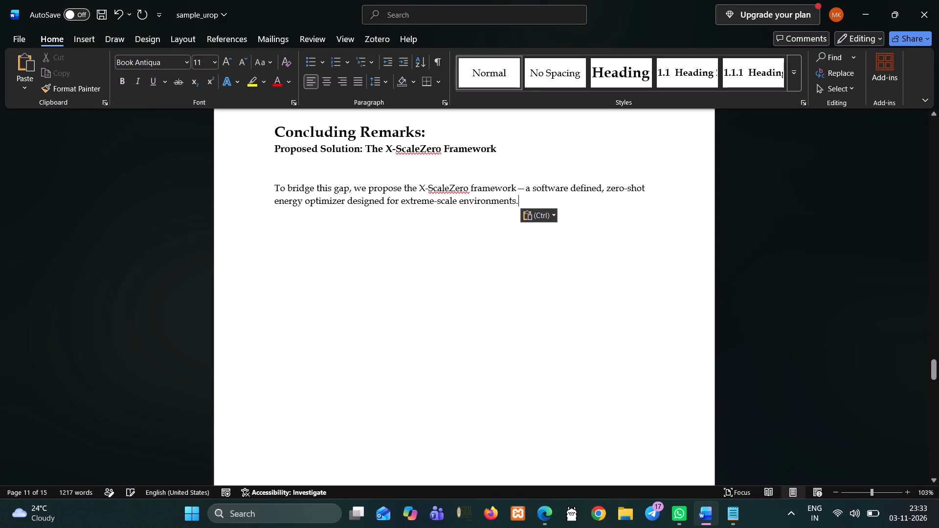
Remove the blank line between the Proposed Solution heading and the pasted paragraph.
{"action": "left_click", "coordinate": [287, 174]}
{"action": "key", "text": "BackSpace"}
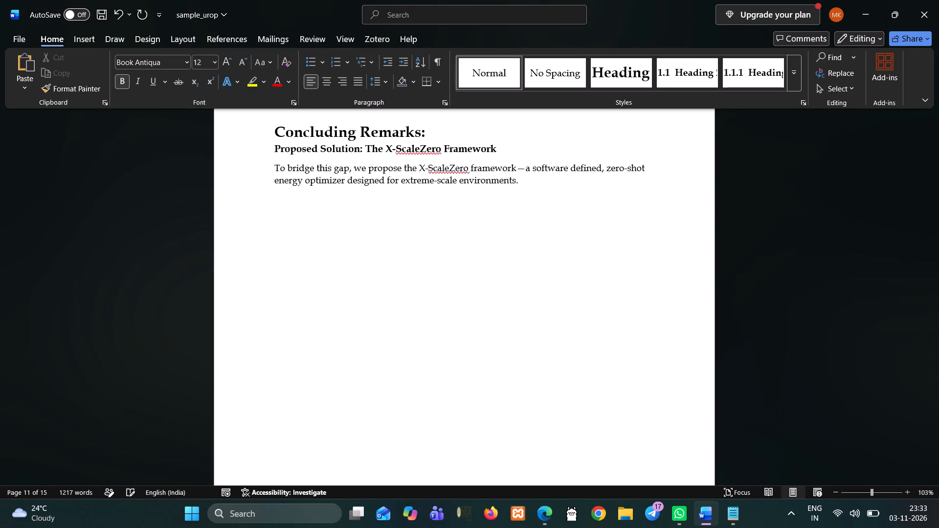
Start a new line after the pasted paragraph ending in "extreme-scale environments.".
{"action": "key", "text": "Down"}
{"action": "key", "text": "Down"}
{"action": "key", "text": "Down"}
{"action": "key", "text": "Up"}
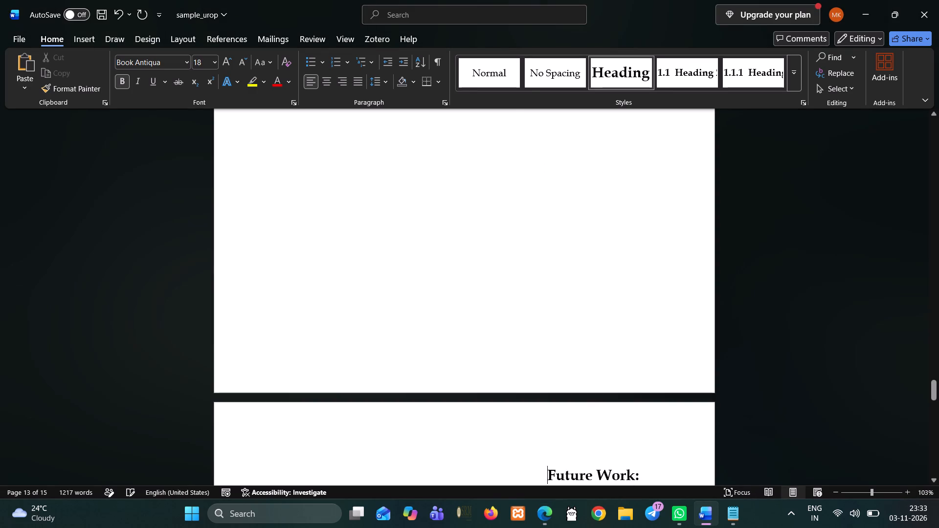
{"action": "key", "text": "Right"}
{"action": "key", "text": "Right"}
{"action": "key", "text": "Right"}
{"action": "key", "text": "Right"}
{"action": "key", "text": "Right"}
{"action": "key", "text": "Return"}
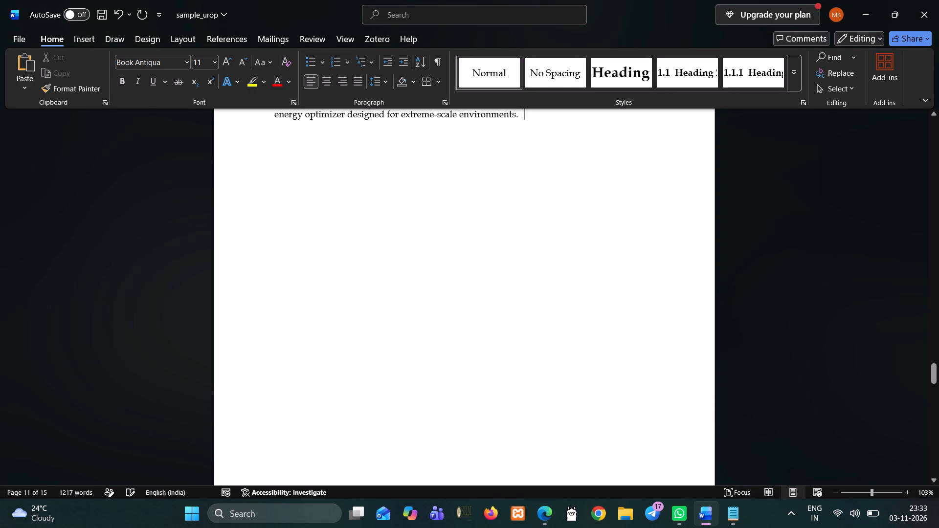
{"action": "key", "text": "Return"}
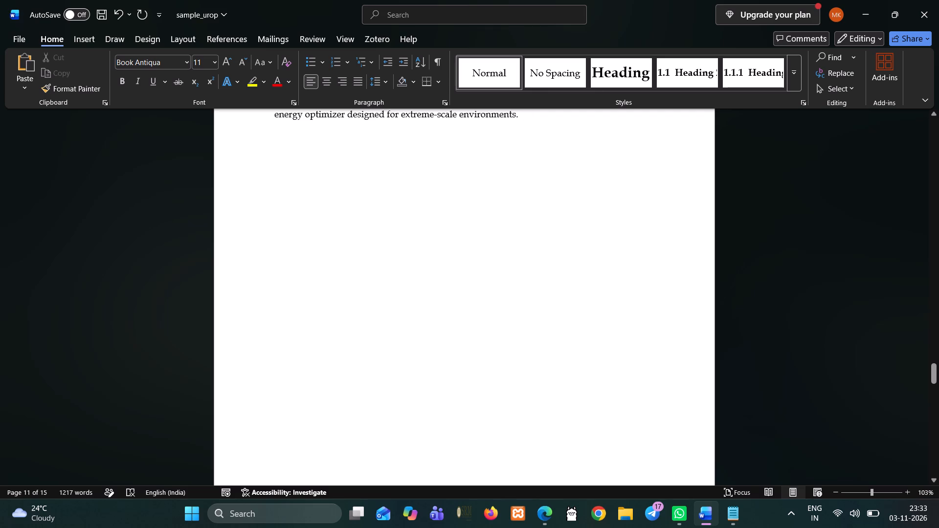
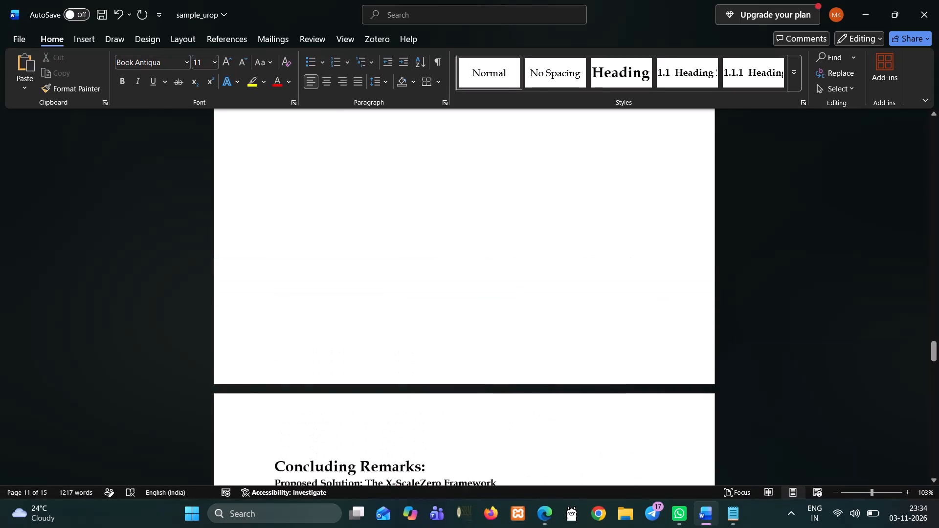
Copy the section 5.1 text on PDF page 7 through "It does", paste it below the introductory paragraph in Word, and remove the blank line between them.
{"action": "scroll", "coordinate": [279, 270], "scroll_direction": "down", "scroll_amount": 2}
{"action": "key", "text": "alt+Tab"}
{"action": "scroll", "coordinate": [382, 278], "scroll_direction": "down", "scroll_amount": 1}
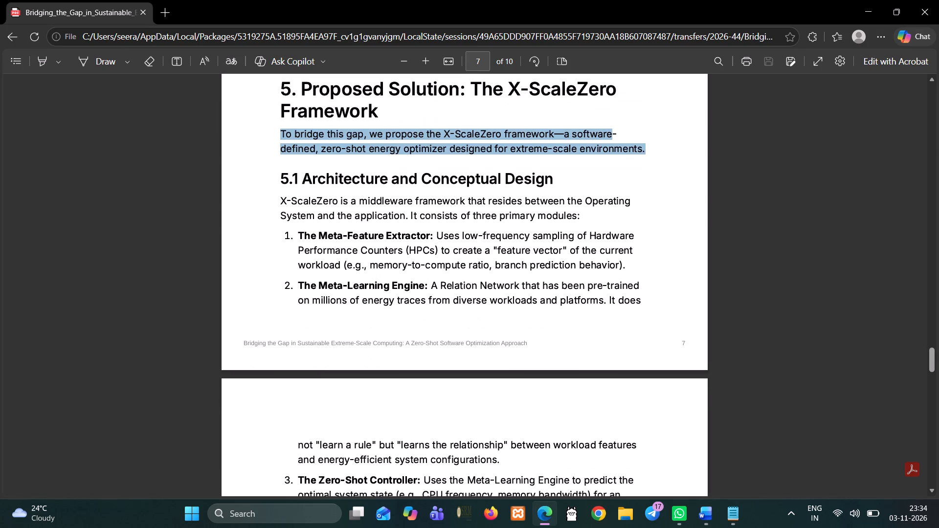
{"action": "left_click_drag", "start_coordinate": [279, 200], "coordinate": [589, 295]}
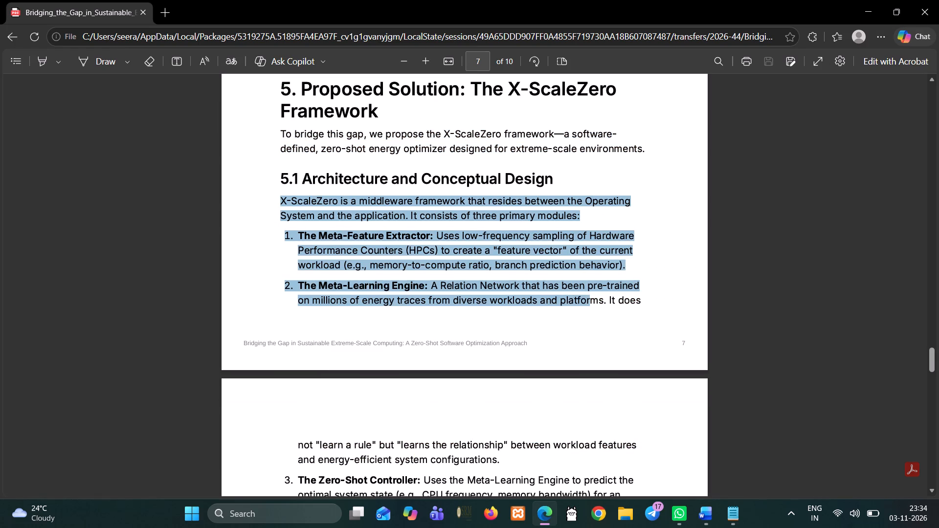
{"action": "left_click_drag", "start_coordinate": [589, 295], "coordinate": [651, 302]}
{"action": "left_click_drag", "start_coordinate": [651, 302], "coordinate": [644, 302]}
{"action": "key", "text": "ctrl+c"}
{"action": "key", "text": "alt+Tab"}
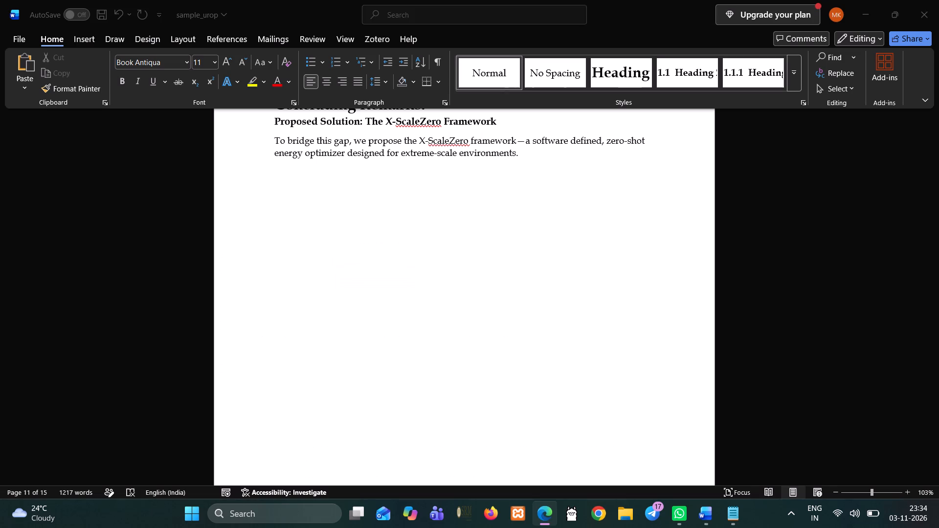
{"action": "key", "text": "ctrl+v"}
{"action": "scroll", "coordinate": [424, 296], "scroll_direction": "up", "scroll_amount": 2}
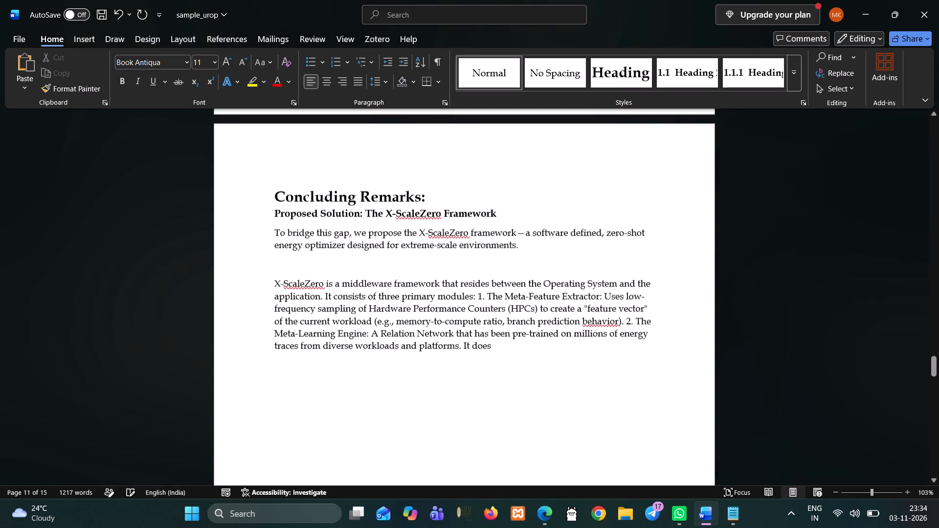
{"action": "left_click", "coordinate": [280, 271]}
{"action": "key", "text": "BackSpace"}
Break the pasted text so that module 1, Meta-Feature Extractor, and module 2, Meta-Learning Engine, each start on their own line.
{"action": "key", "text": "alt+Tab"}
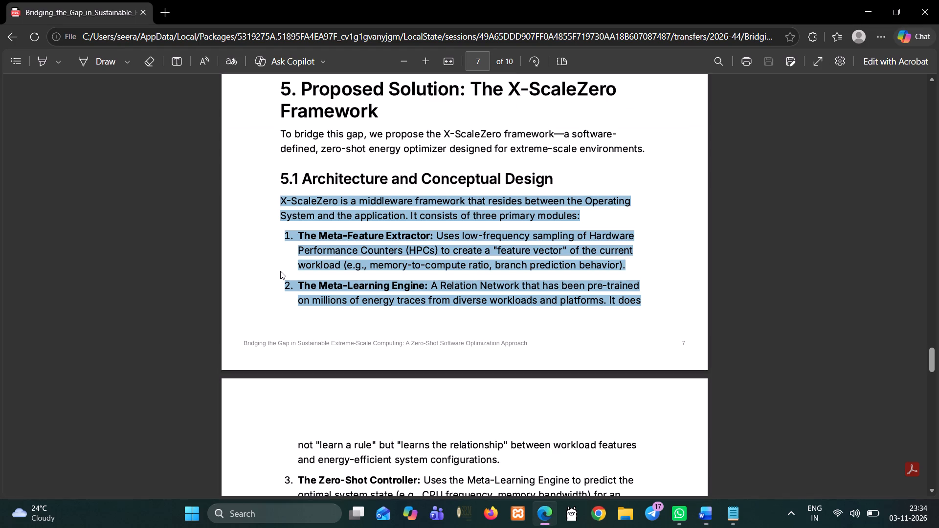
{"action": "key", "text": "alt+Tab"}
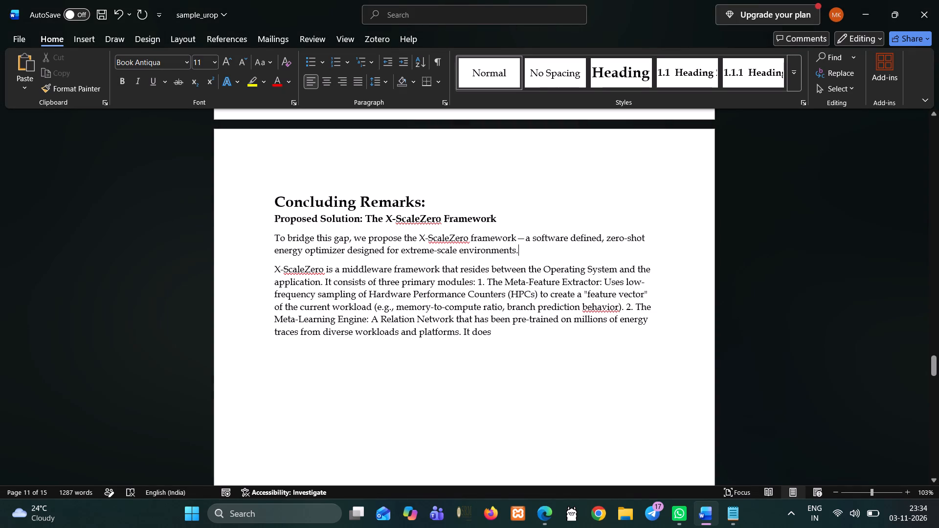
{"action": "left_click", "coordinate": [479, 281]}
{"action": "key", "text": "Return"}
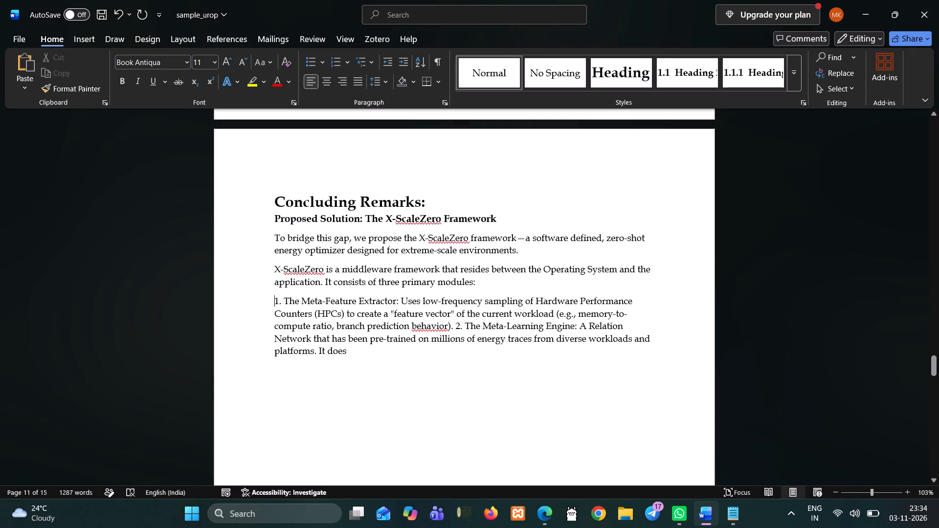
{"action": "left_click", "coordinate": [454, 327]}
{"action": "key", "text": "Return"}
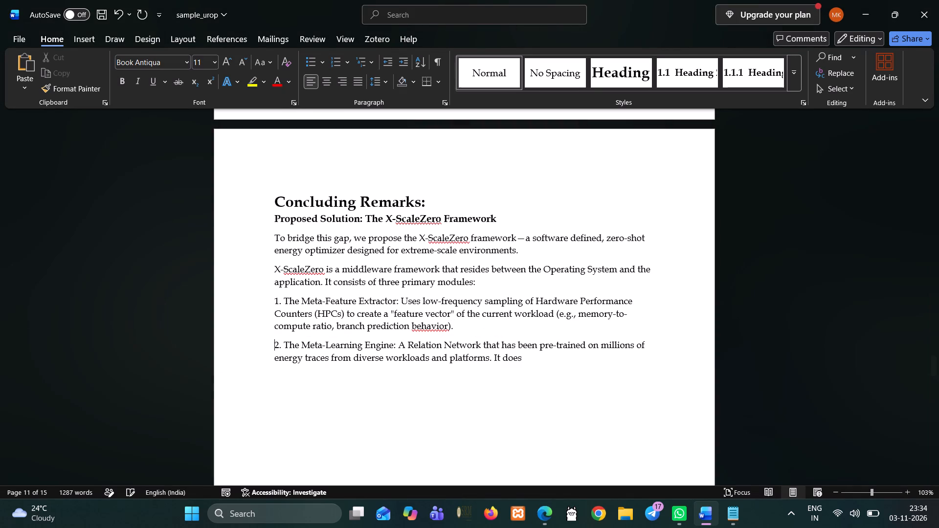
Copy the rest of the Meta-Learning Engine item from PDF page 8 and append it after "It does" in Word.
{"action": "key", "text": "alt+Tab"}
{"action": "scroll", "coordinate": [526, 320], "scroll_direction": "down", "scroll_amount": 1}
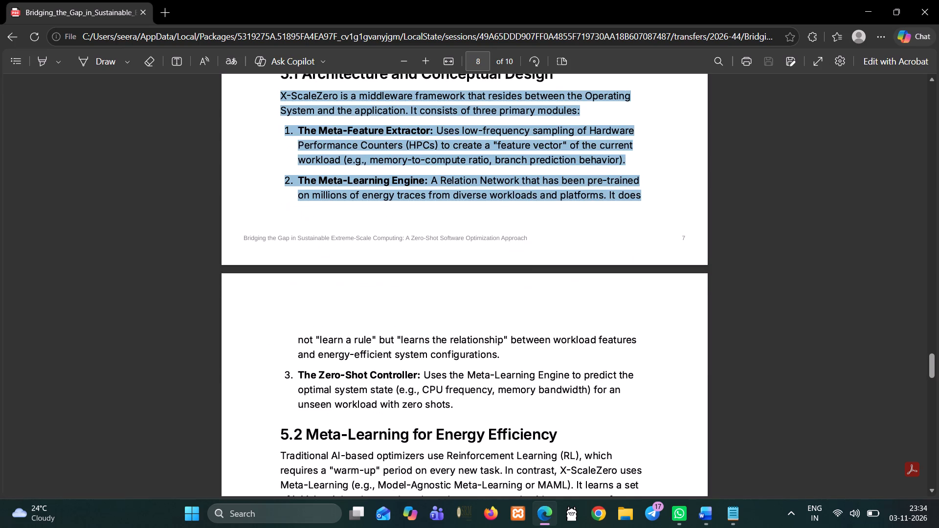
{"action": "left_click_drag", "start_coordinate": [297, 336], "coordinate": [501, 353]}
{"action": "key", "text": "ctrl+c"}
{"action": "key", "text": "alt+Tab"}
{"action": "left_click", "coordinate": [523, 356]}
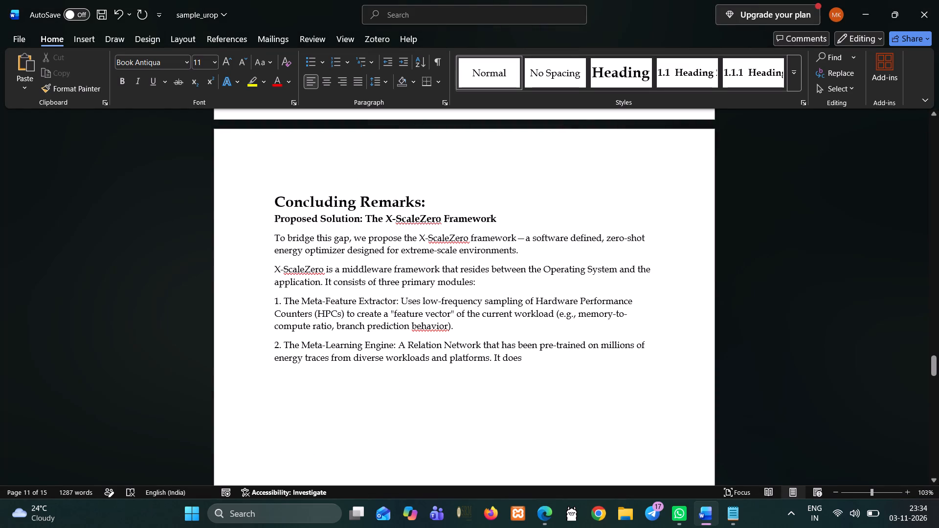
{"action": "key", "text": "space"}
{"action": "key", "text": "ctrl+v"}
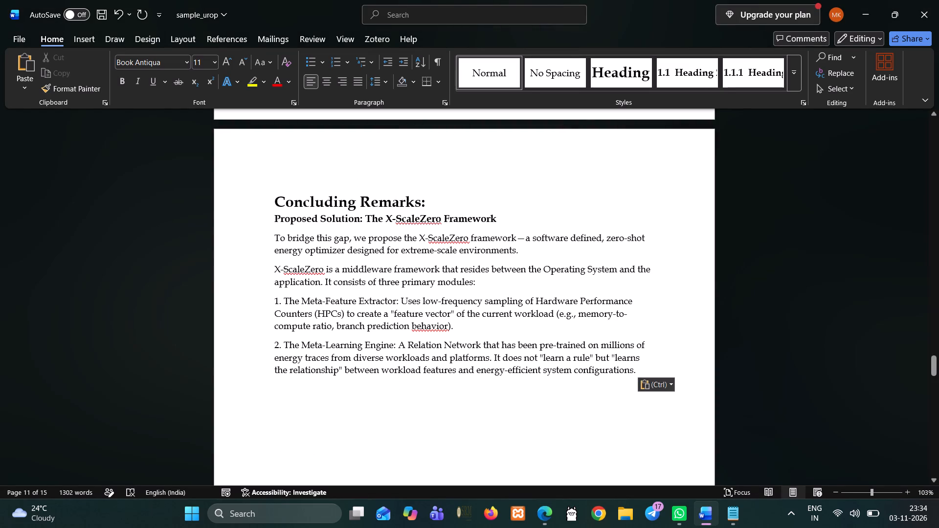
Copy item 3, The Zero-Shot Controller, from the PDF, paste it below item 2 in Word, and remove the blank line between them.
{"action": "key", "text": "Return"}
{"action": "key", "text": "Return"}
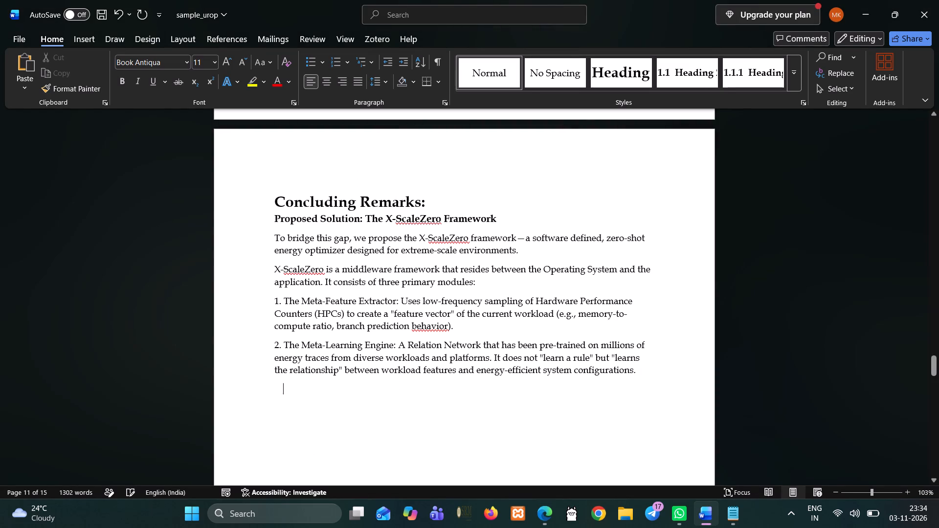
{"action": "key", "text": "alt+Tab"}
{"action": "scroll", "coordinate": [523, 381], "scroll_direction": "down", "scroll_amount": 1}
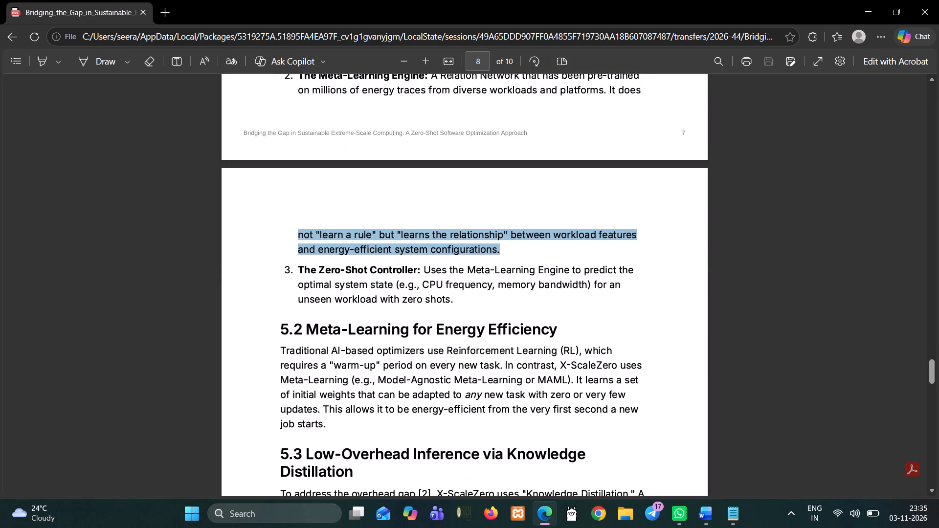
{"action": "left_click_drag", "start_coordinate": [283, 265], "coordinate": [461, 304]}
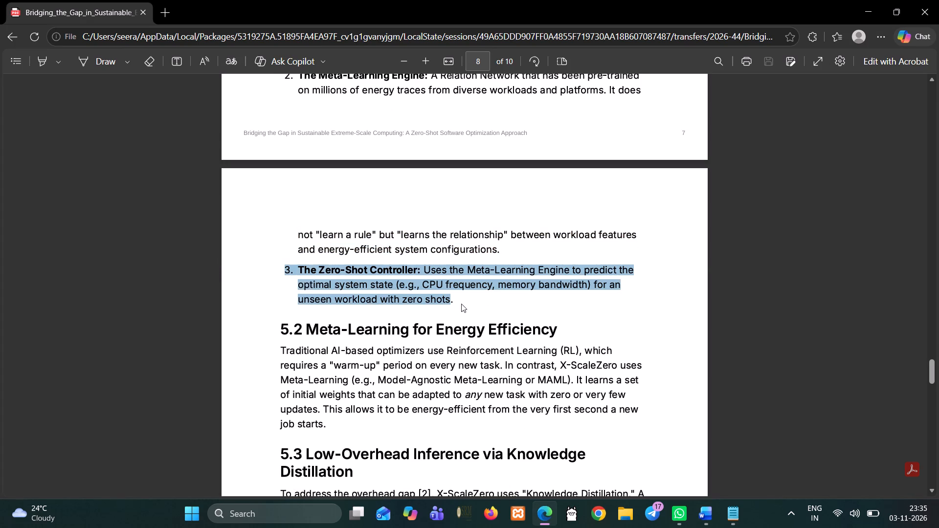
{"action": "key", "text": "ctrl+c"}
{"action": "key", "text": "alt+Tab"}
{"action": "key", "text": "BackSpace"}
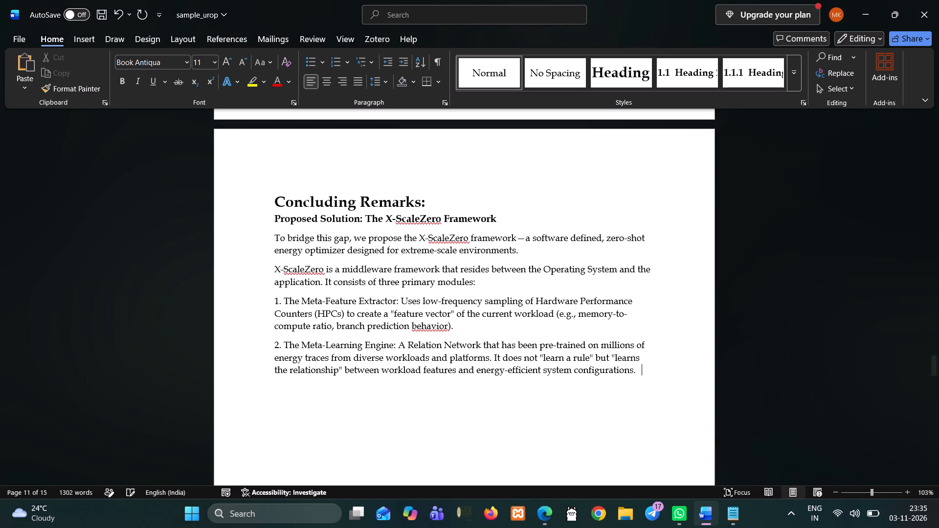
{"action": "key", "text": "Return"}
{"action": "key", "text": "ctrl+v"}
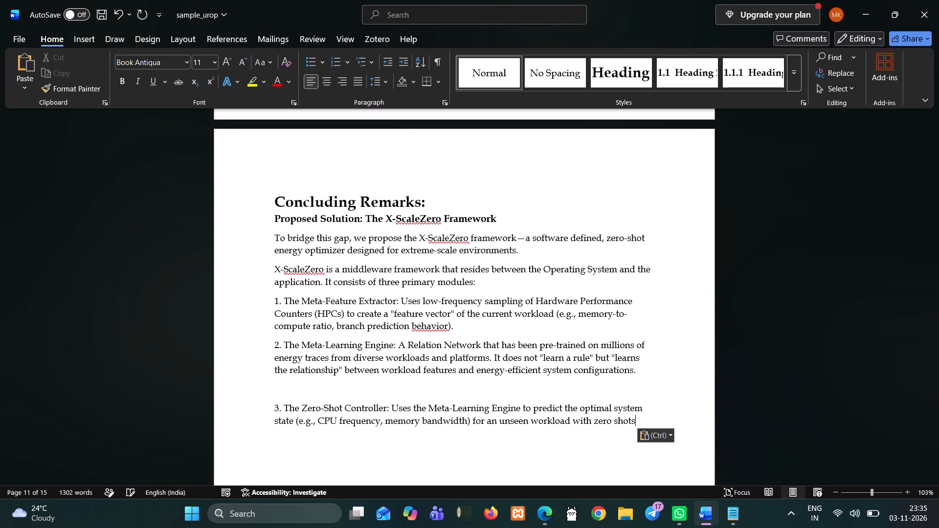
{"action": "left_click", "coordinate": [281, 391]}
{"action": "key", "text": "BackSpace"}
Copy the section 5.2 Meta-Learning for Energy Efficiency paragraph from the PDF and return to the Word report.
{"action": "scroll", "coordinate": [281, 391], "scroll_direction": "down", "scroll_amount": 1}
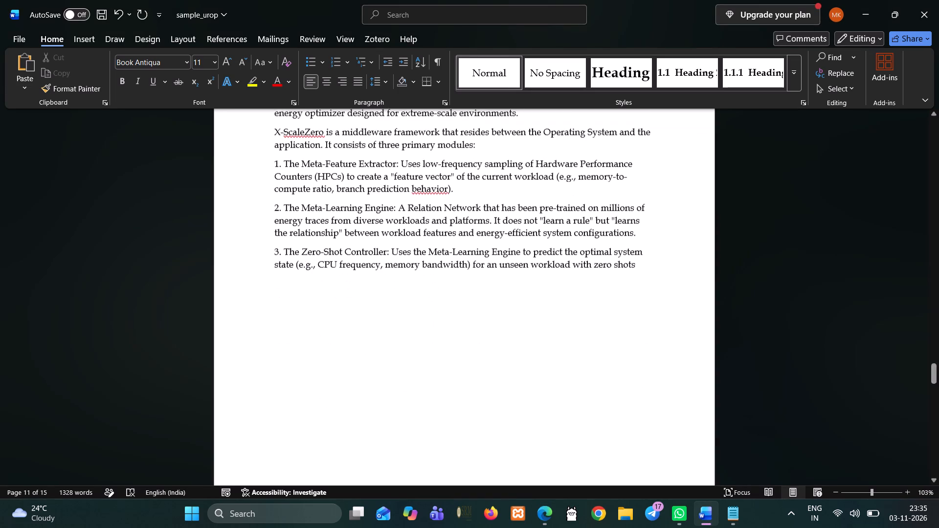
{"action": "scroll", "coordinate": [281, 391], "scroll_direction": "down", "scroll_amount": 1}
{"action": "key", "text": "alt+Tab"}
{"action": "scroll", "coordinate": [395, 393], "scroll_direction": "down", "scroll_amount": 1}
{"action": "scroll", "coordinate": [291, 320], "scroll_direction": "down", "scroll_amount": 1}
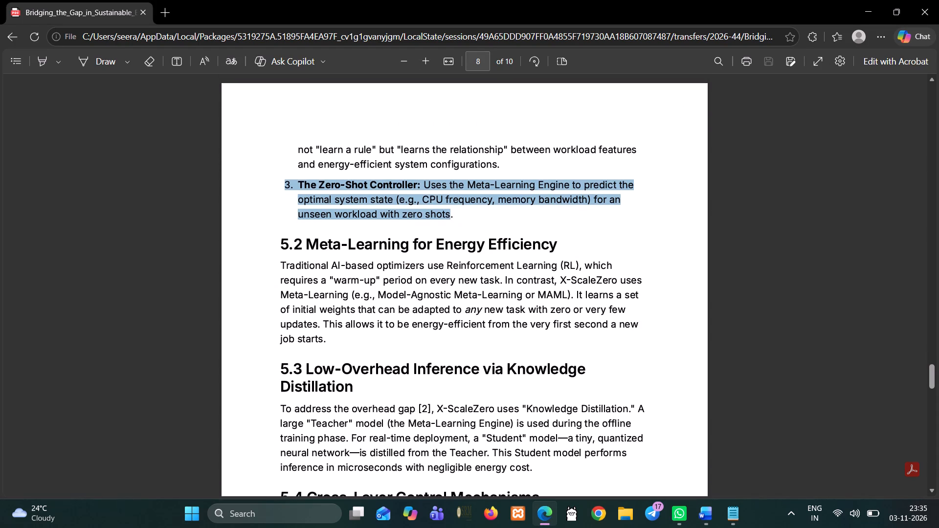
{"action": "left_click_drag", "start_coordinate": [331, 334], "coordinate": [276, 266]}
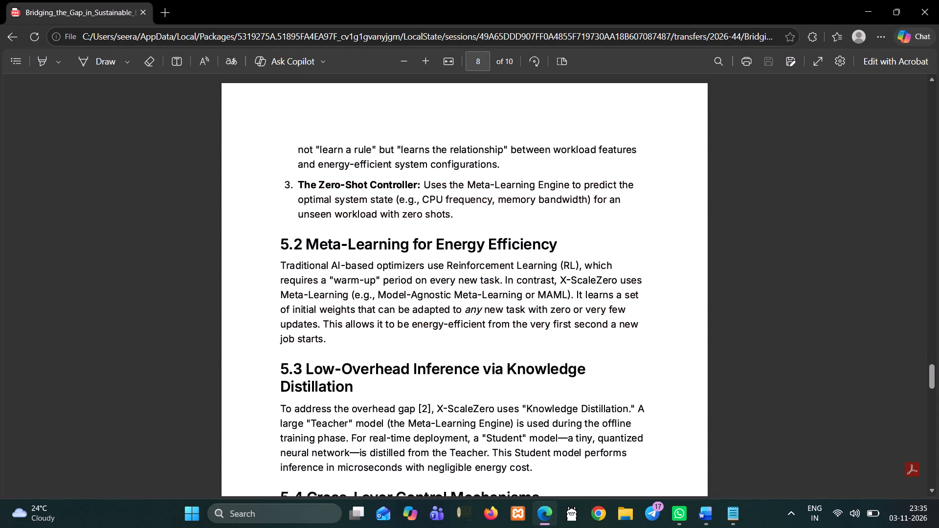
{"action": "left_click", "coordinate": [276, 266]}
{"action": "left_click_drag", "start_coordinate": [277, 262], "coordinate": [326, 339]}
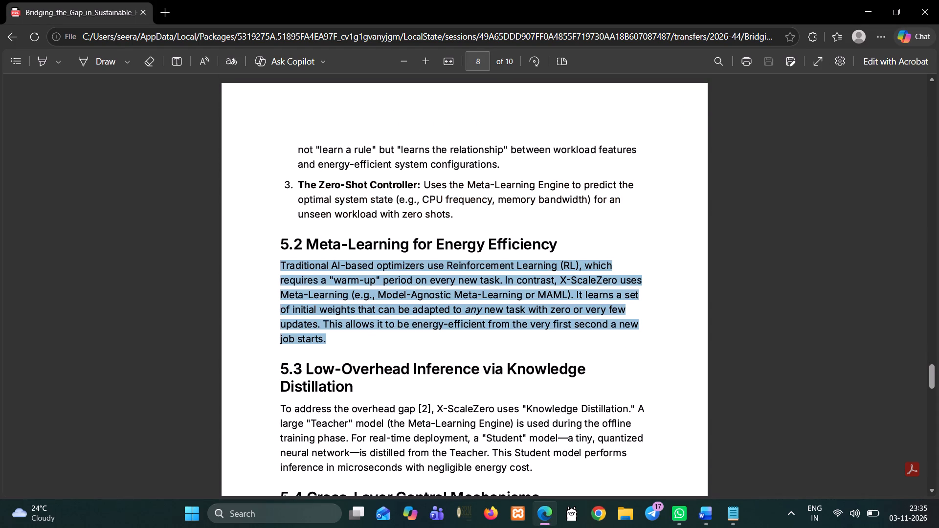
{"action": "left_click_drag", "start_coordinate": [326, 339], "coordinate": [327, 339]}
{"action": "key", "text": "ctrl+c"}
{"action": "key", "text": "alt+Tab"}
Add the missing period after "zero shots" at the end of the Zero-Shot Controller item.
{"action": "left_click", "coordinate": [306, 308]}
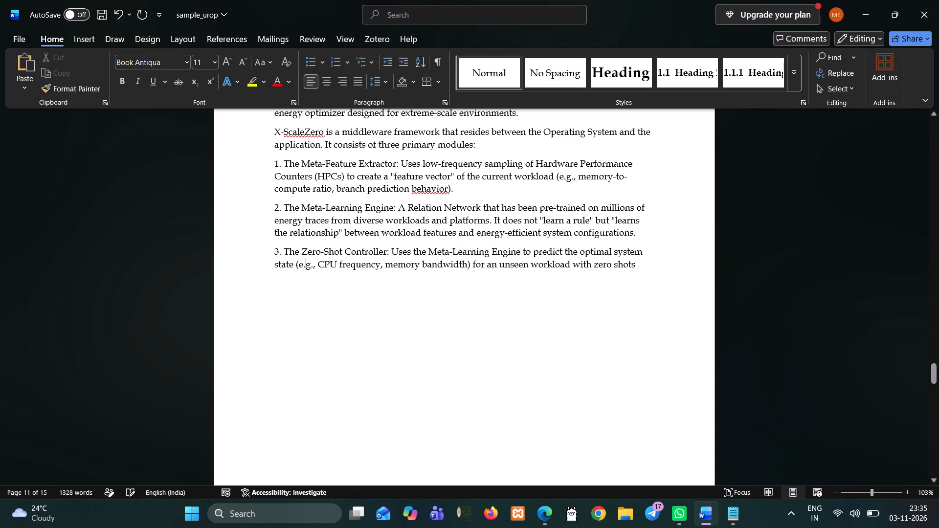
{"action": "left_click", "coordinate": [641, 271]}
{"action": "key", "text": "period"}
Paste the copied "Traditional AI-based optimizers" paragraph below the Zero-Shot Controller item and remove the blank line above it.
{"action": "key", "text": "Return"}
{"action": "key", "text": "Return"}
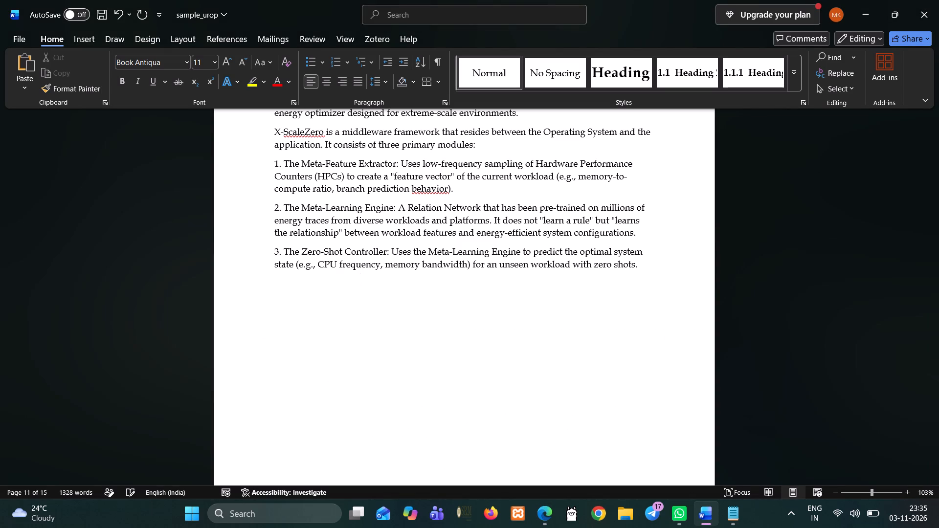
{"action": "key", "text": "ctrl+v"}
{"action": "key", "text": "Up"}
{"action": "key", "text": "Up"}
{"action": "key", "text": "Up"}
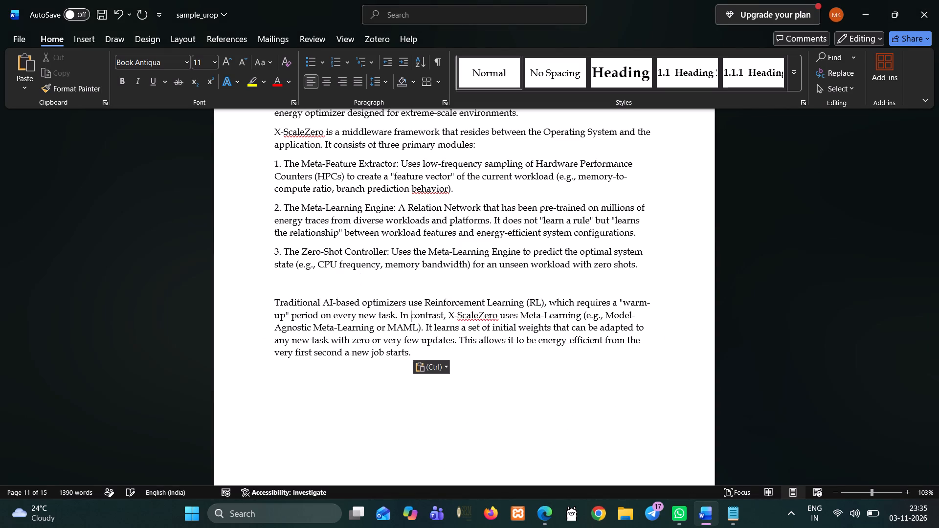
{"action": "key", "text": "Up"}
{"action": "key", "text": "Up"}
{"action": "key", "text": "BackSpace"}
Copy the section 5.3 "To address the overhead gap" paragraph from the PDF and paste it below the Traditional AI-based optimizers paragraph in Word.
{"action": "key", "text": "alt+Tab"}
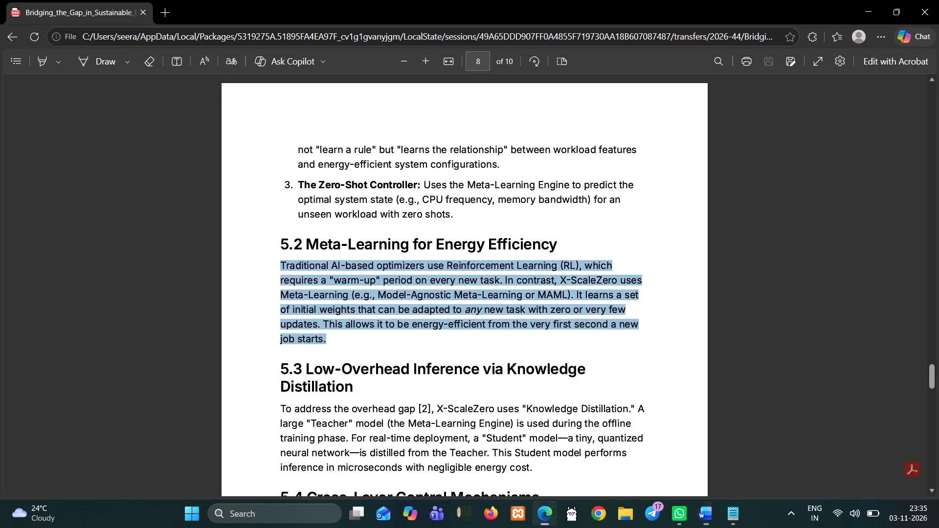
{"action": "scroll", "coordinate": [665, 267], "scroll_direction": "down", "scroll_amount": 2}
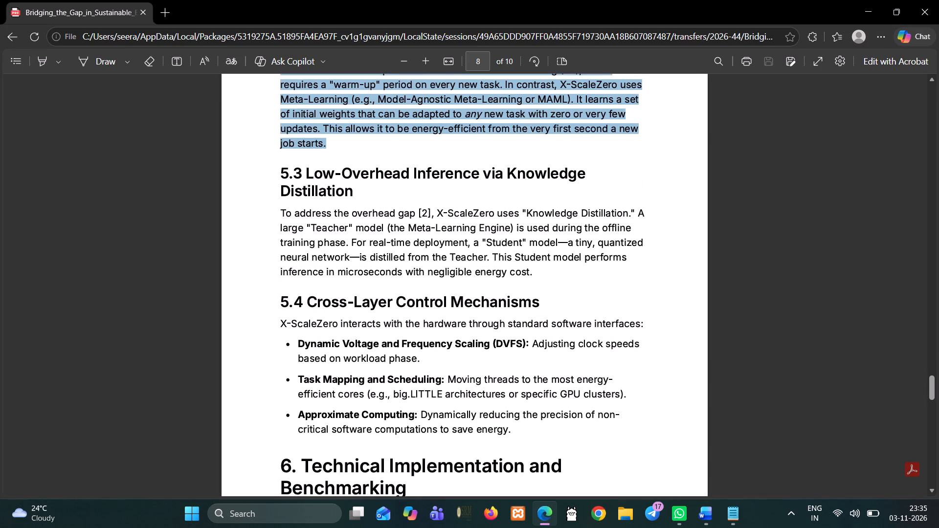
{"action": "left_click_drag", "start_coordinate": [279, 212], "coordinate": [538, 277]}
{"action": "key", "text": "ctrl+c"}
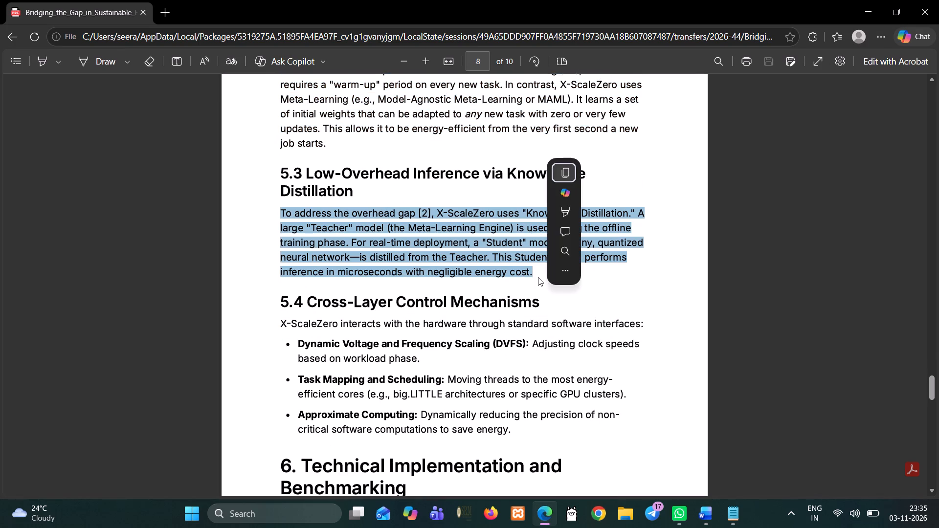
{"action": "key", "text": "Tab"}
{"action": "key", "text": "alt+Tab"}
{"action": "left_click", "coordinate": [303, 368]}
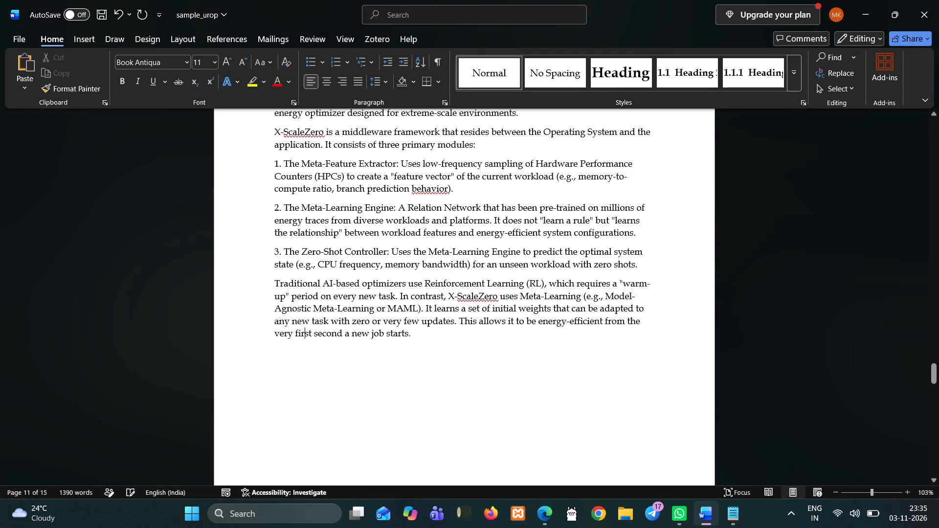
{"action": "left_click", "coordinate": [412, 332]}
{"action": "key", "text": "Return"}
{"action": "key", "text": "Return"}
{"action": "key", "text": "ctrl+v"}
Remove the blank line above the pasted "To address the overhead gap" paragraph.
{"action": "key", "text": "Down"}
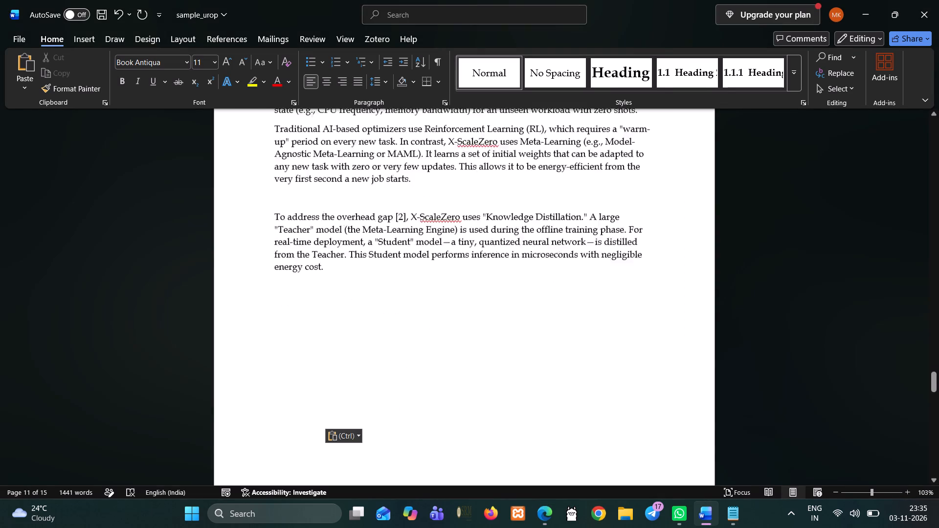
{"action": "key", "text": "Up"}
{"action": "key", "text": "Up"}
{"action": "key", "text": "Up"}
{"action": "key", "text": "Up"}
{"action": "key", "text": "Up"}
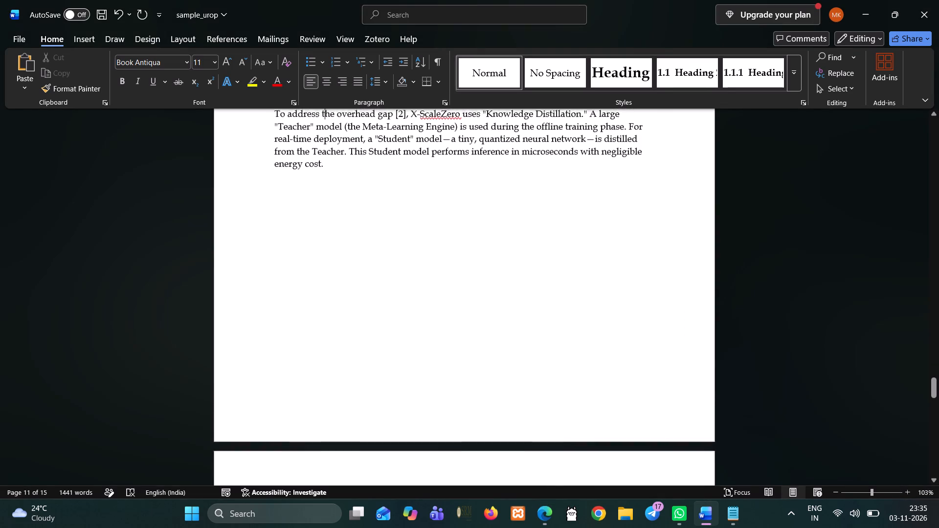
{"action": "scroll", "coordinate": [412, 332], "scroll_direction": "up", "scroll_amount": 1}
{"action": "key", "text": "Up"}
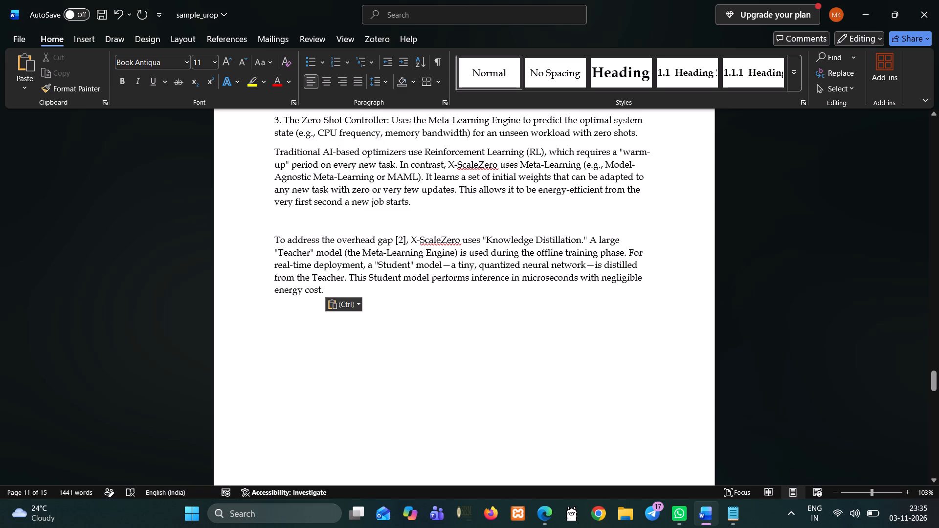
{"action": "key", "text": "BackSpace"}
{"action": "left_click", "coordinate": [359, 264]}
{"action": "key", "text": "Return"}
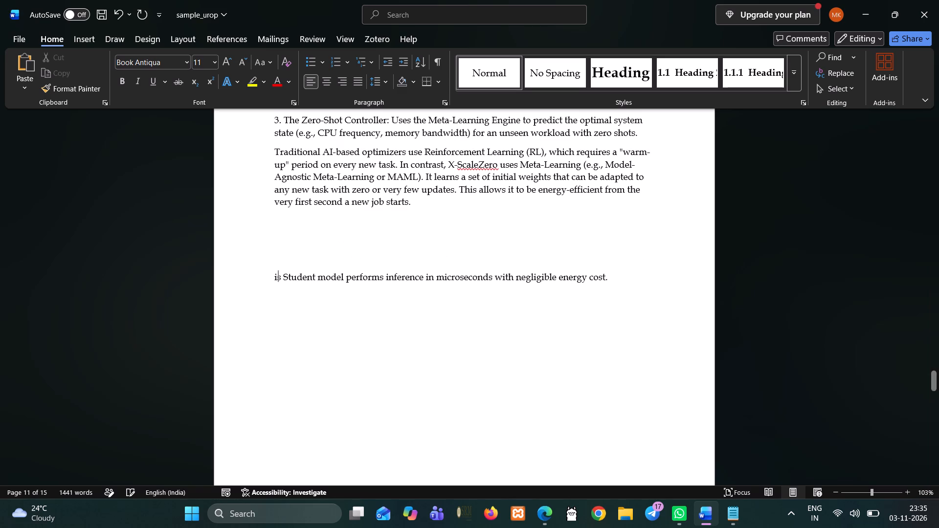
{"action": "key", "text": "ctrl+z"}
Add two new lines after the "To address the overhead gap" paragraph in Word.
{"action": "key", "text": "Down"}
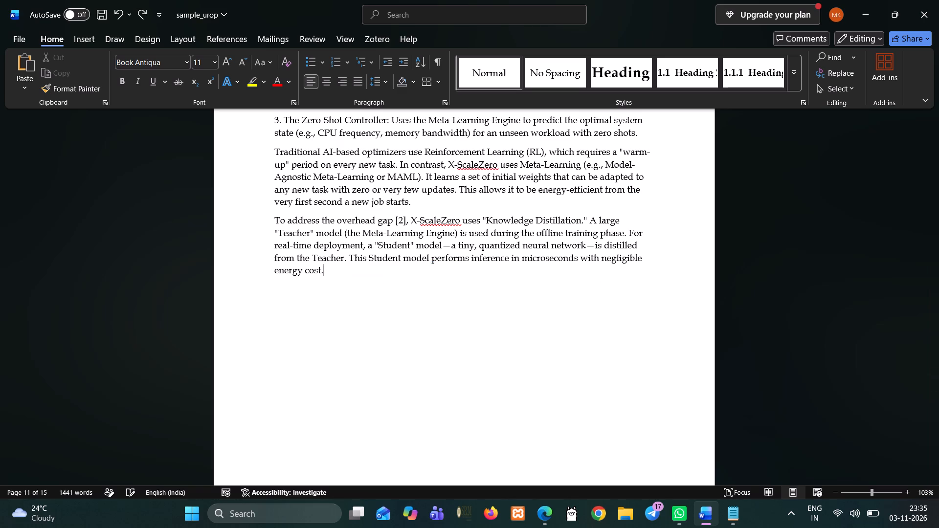
{"action": "key", "text": "Return"}
{"action": "key", "text": "Return"}
Look through the PDF from section 5.4 to section 7 for the content that follows.
{"action": "key", "text": "alt+Tab"}
{"action": "scroll", "coordinate": [359, 264], "scroll_direction": "down", "scroll_amount": 1}
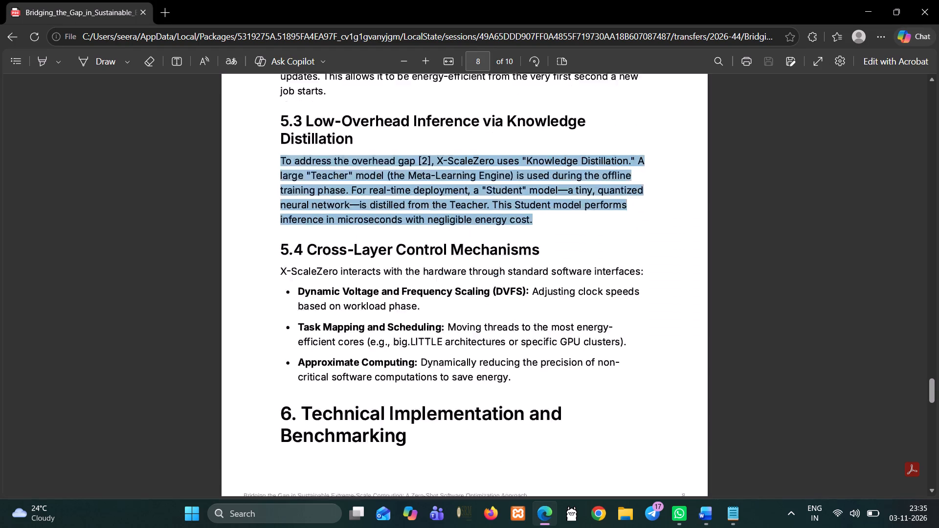
{"action": "scroll", "coordinate": [359, 264], "scroll_direction": "down", "scroll_amount": 2}
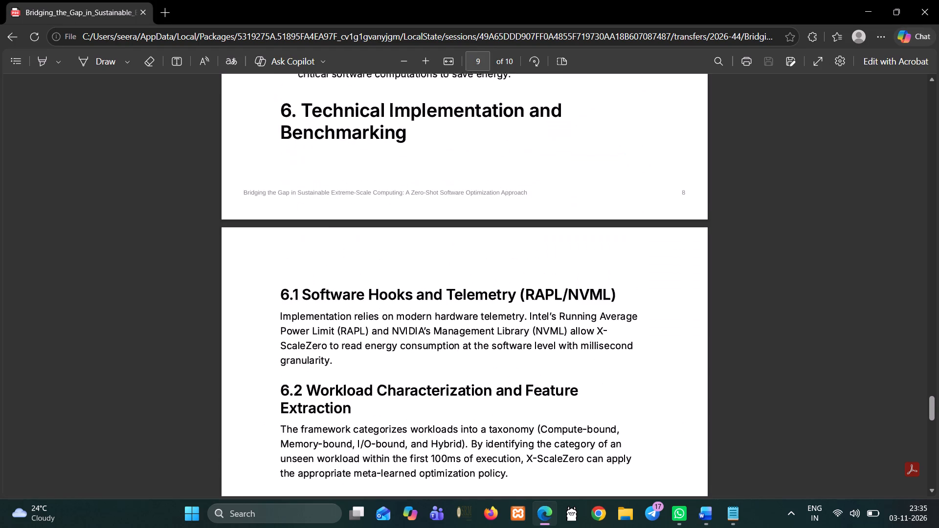
{"action": "scroll", "coordinate": [359, 264], "scroll_direction": "down", "scroll_amount": 4}
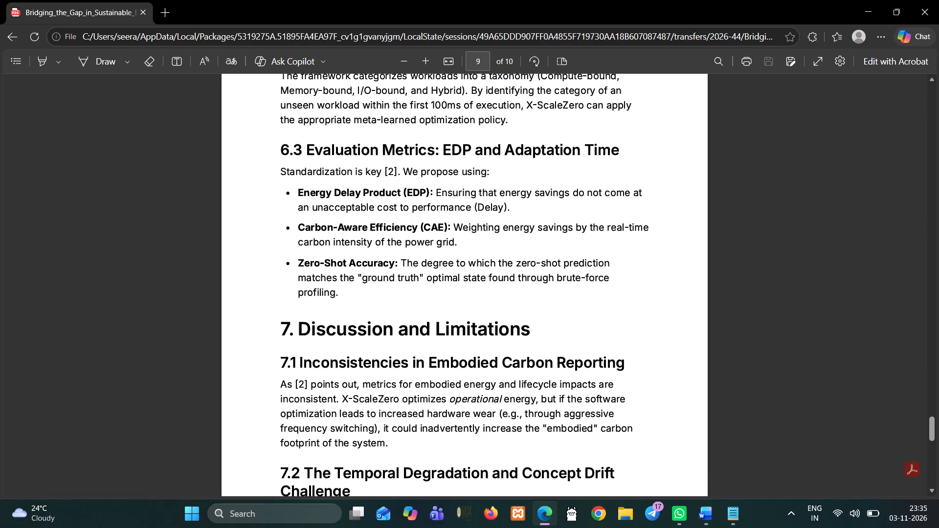
{"action": "scroll", "coordinate": [359, 264], "scroll_direction": "down", "scroll_amount": 3}
Remove the indent before the "Future Work:" heading in Word so it starts at the page's left margin.
{"action": "key", "text": "alt+Tab"}
{"action": "scroll", "coordinate": [359, 264], "scroll_direction": "down", "scroll_amount": 5}
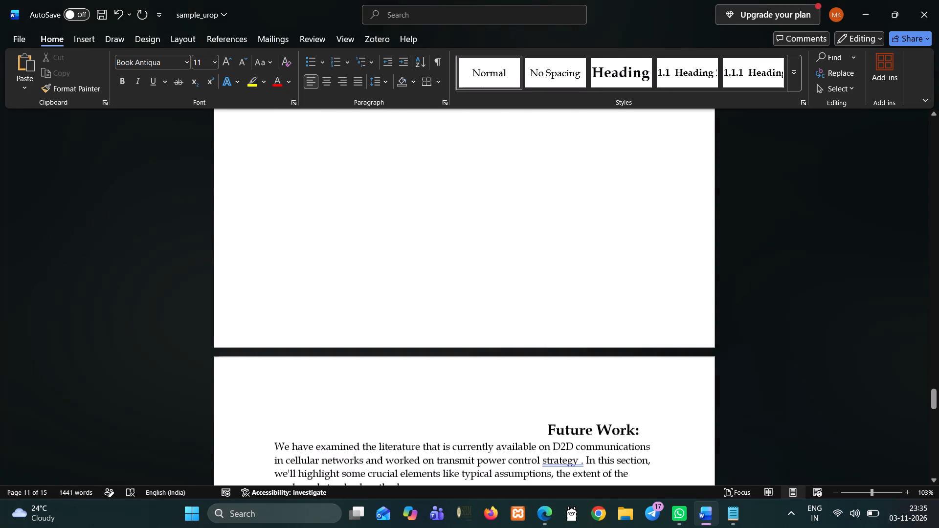
{"action": "scroll", "coordinate": [359, 264], "scroll_direction": "down", "scroll_amount": 1}
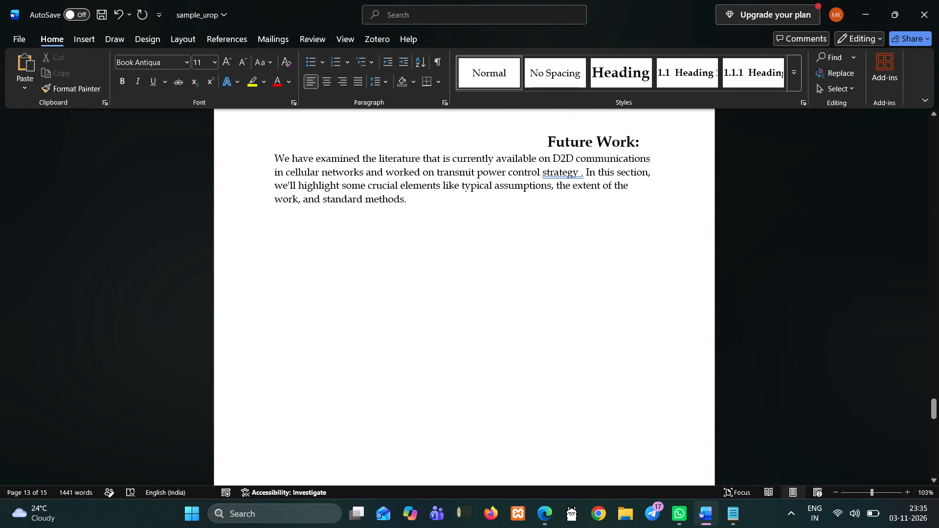
{"action": "left_click", "coordinate": [548, 138]}
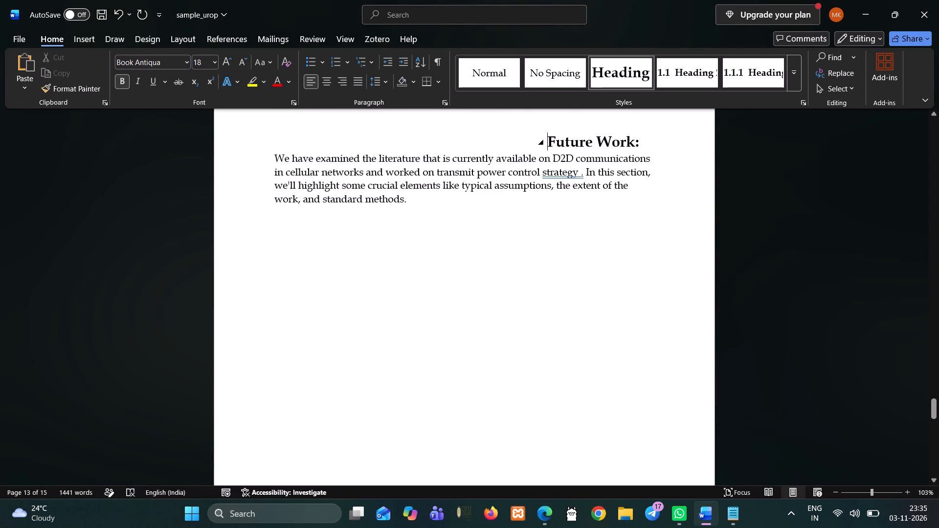
{"action": "key", "text": "BackSpace"}
Replace the D2D paragraph under Future Work with the three bullet items copied from the PDF's section 8, Future Directions and Recommendations.
{"action": "key", "text": "alt+Tab"}
{"action": "scroll", "coordinate": [548, 138], "scroll_direction": "down", "scroll_amount": 2}
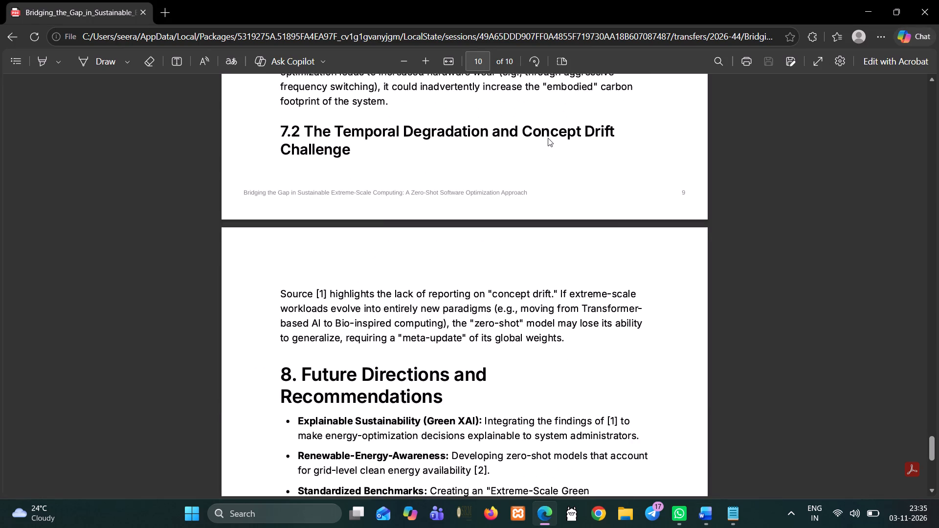
{"action": "scroll", "coordinate": [470, 313], "scroll_direction": "down", "scroll_amount": 2}
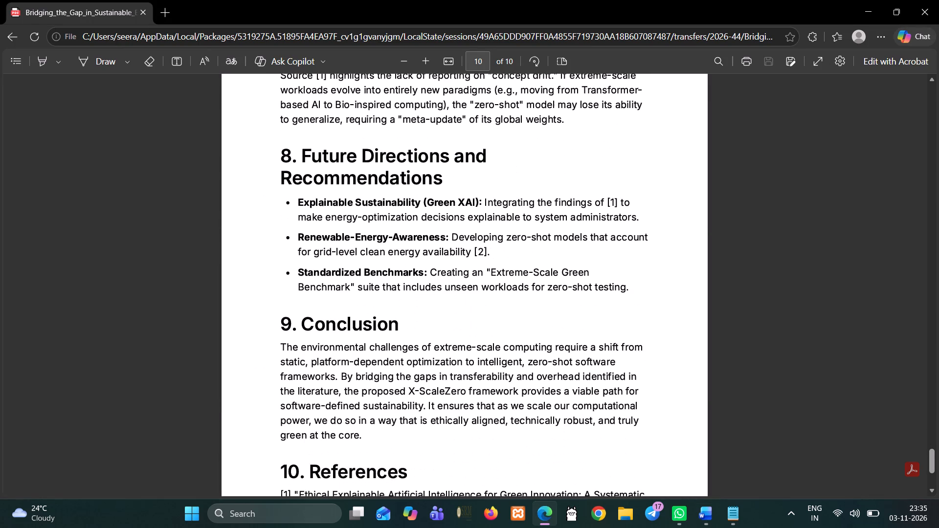
{"action": "scroll", "coordinate": [470, 313], "scroll_direction": "down", "scroll_amount": 1}
{"action": "left_click_drag", "start_coordinate": [630, 284], "coordinate": [301, 213]}
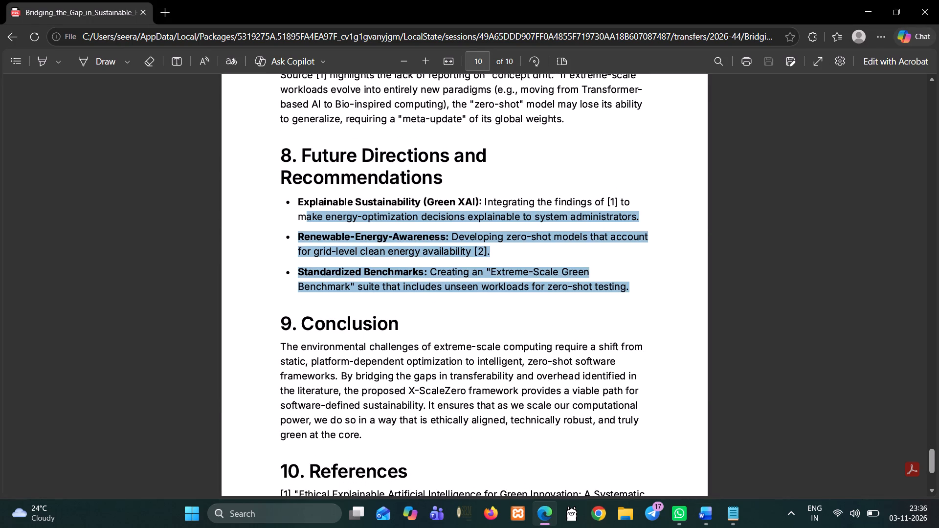
{"action": "left_click_drag", "start_coordinate": [301, 213], "coordinate": [289, 201]}
{"action": "key", "text": "ctrl+c"}
{"action": "key", "text": "alt+Tab"}
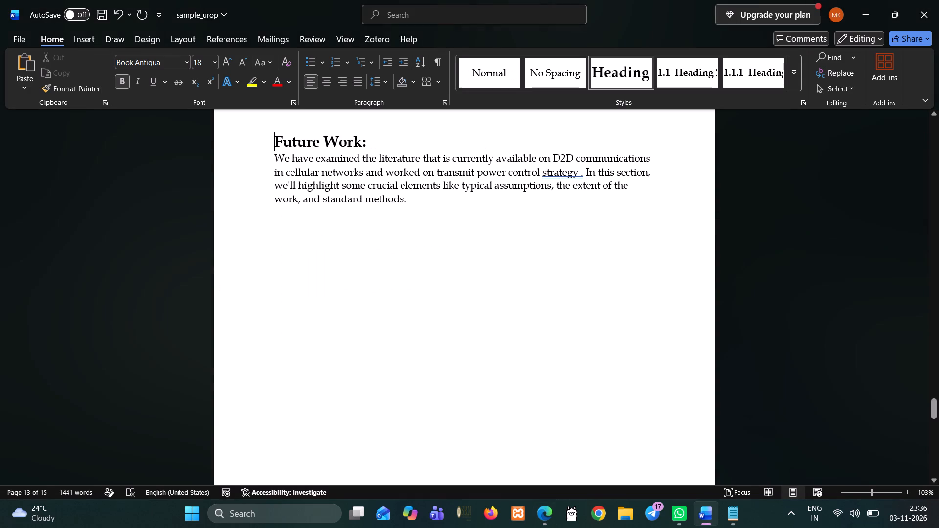
{"action": "left_click", "coordinate": [293, 226]}
{"action": "left_click_drag", "start_coordinate": [412, 199], "coordinate": [278, 162]}
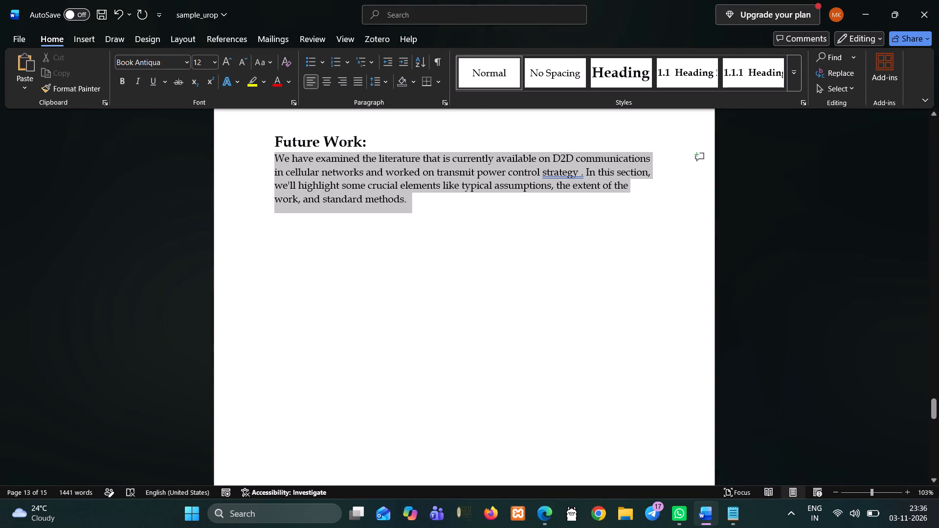
{"action": "left_click_drag", "start_coordinate": [278, 162], "coordinate": [275, 159]}
{"action": "key", "text": "BackSpace"}
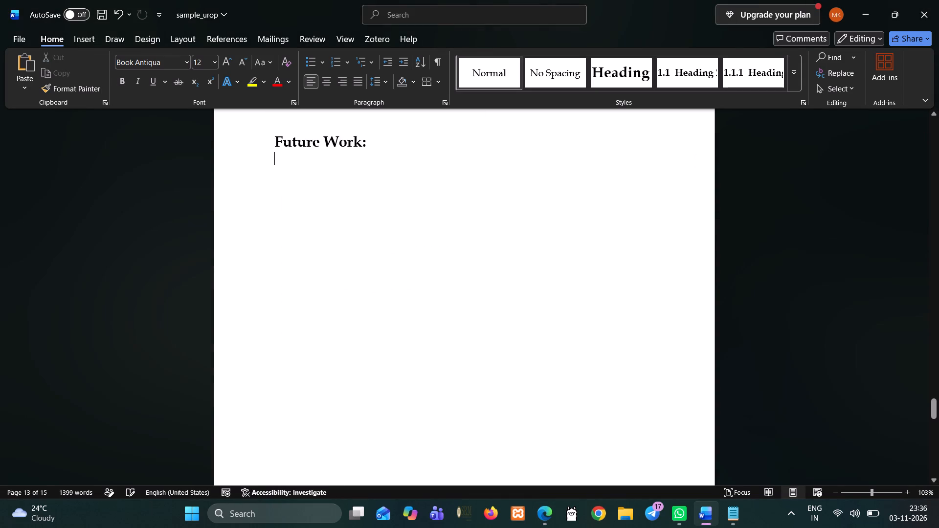
{"action": "key", "text": "ctrl+v"}
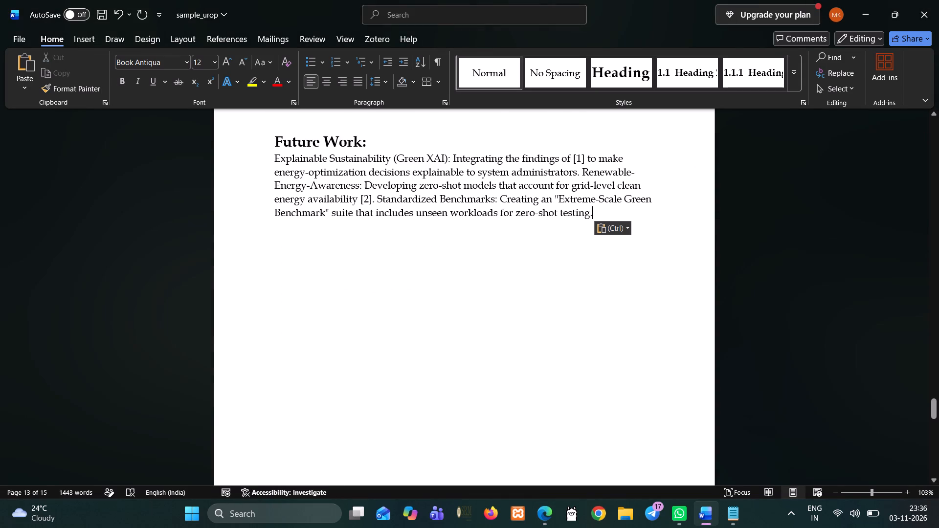
Split the pasted Future Work text into separate paragraphs starting at "Renewable-Energy-Awareness" and "Standardized Benchmarks".
{"action": "key", "text": "alt+Tab"}
{"action": "key", "text": "alt+Tab"}
{"action": "key", "text": "alt+Tab"}
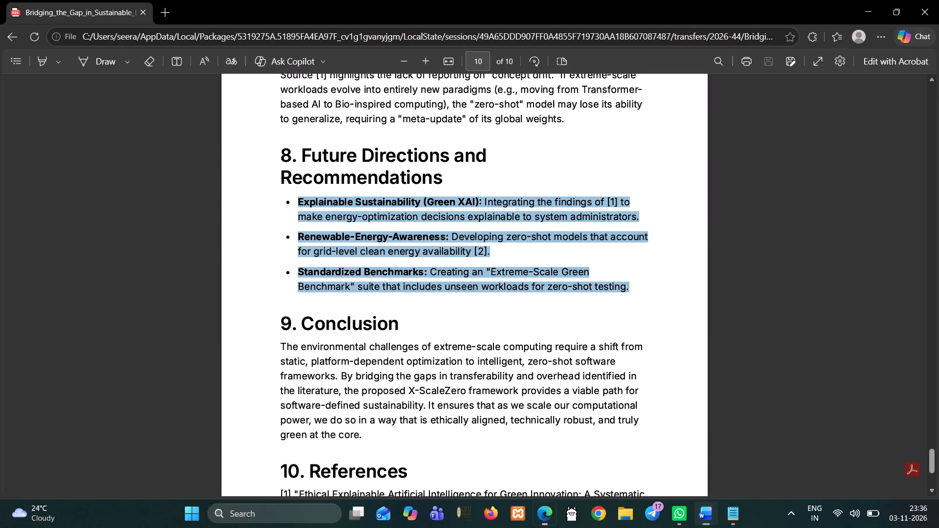
{"action": "key", "text": "alt+Tab"}
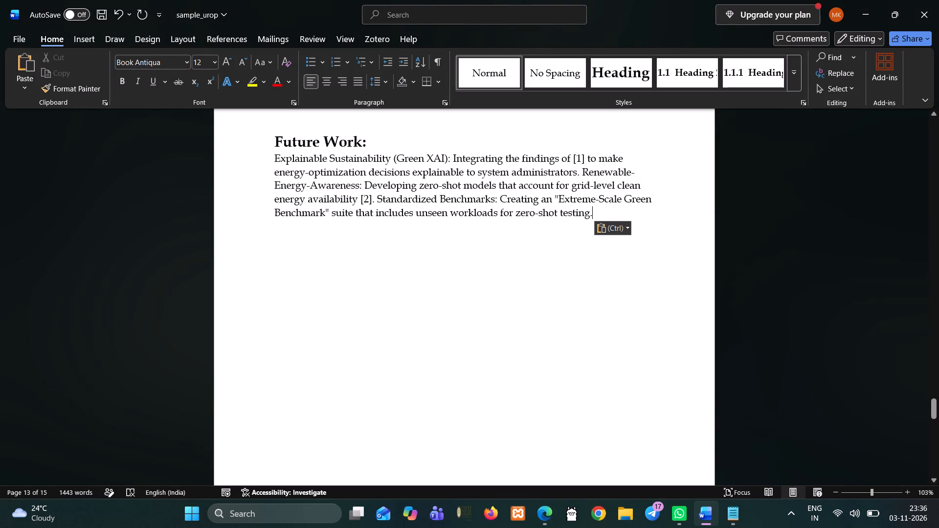
{"action": "left_click", "coordinate": [577, 172]}
{"action": "key", "text": "Right"}
{"action": "key", "text": "Right"}
{"action": "key", "text": "Return"}
{"action": "key", "text": "alt+Tab"}
{"action": "key", "text": "alt+Tab"}
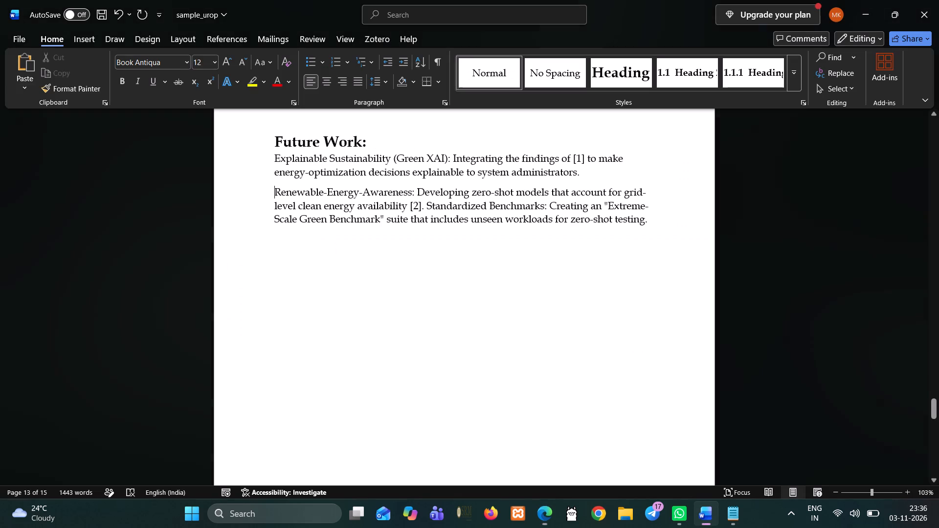
{"action": "left_click", "coordinate": [427, 204]}
{"action": "key", "text": "Return"}
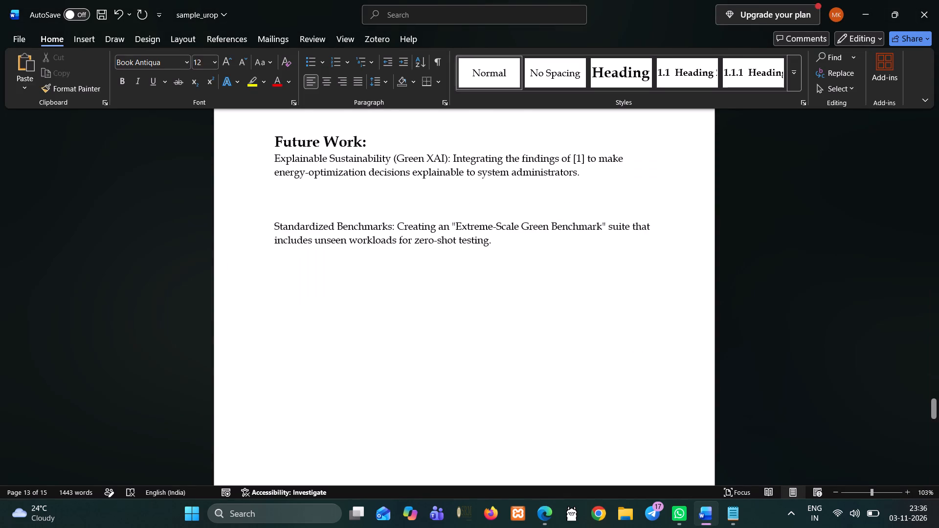
Copy the section 9 Conclusion paragraph, from "The environmental challenges" to "green at the core", from the PDF.
{"action": "key", "text": "alt+Tab"}
{"action": "scroll", "coordinate": [471, 278], "scroll_direction": "down", "scroll_amount": 1}
{"action": "key", "text": "alt+Tab"}
{"action": "scroll", "coordinate": [471, 278], "scroll_direction": "up", "scroll_amount": 3}
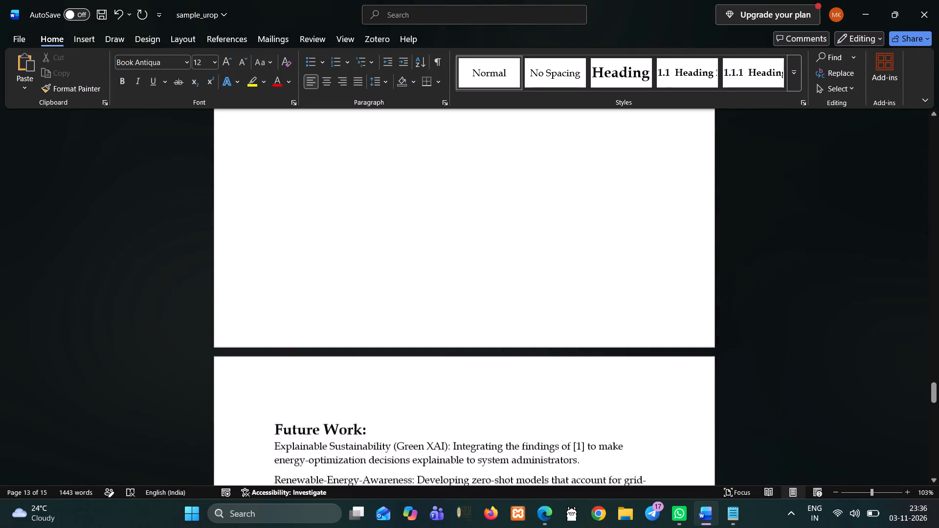
{"action": "scroll", "coordinate": [471, 278], "scroll_direction": "up", "scroll_amount": 3}
{"action": "scroll", "coordinate": [471, 278], "scroll_direction": "down", "scroll_amount": 3}
{"action": "key", "text": "alt+Tab"}
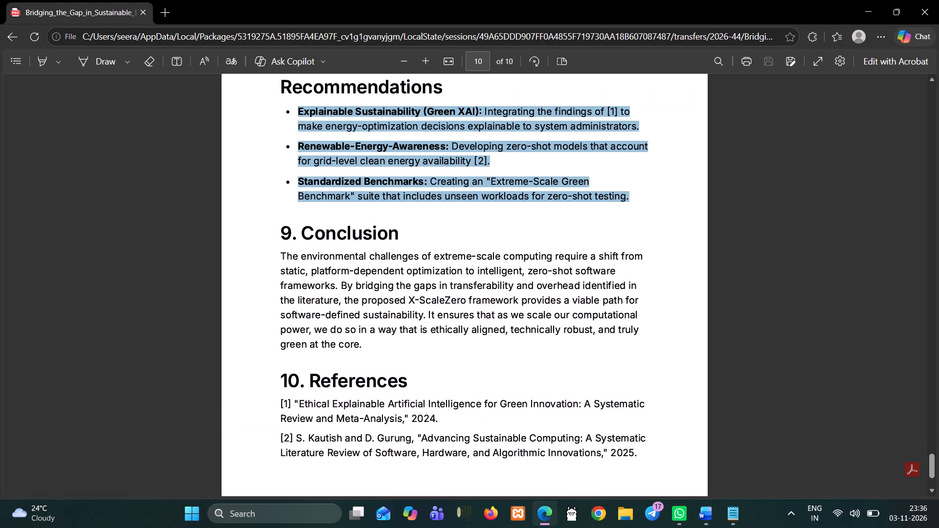
{"action": "left_click_drag", "start_coordinate": [368, 344], "coordinate": [279, 259]}
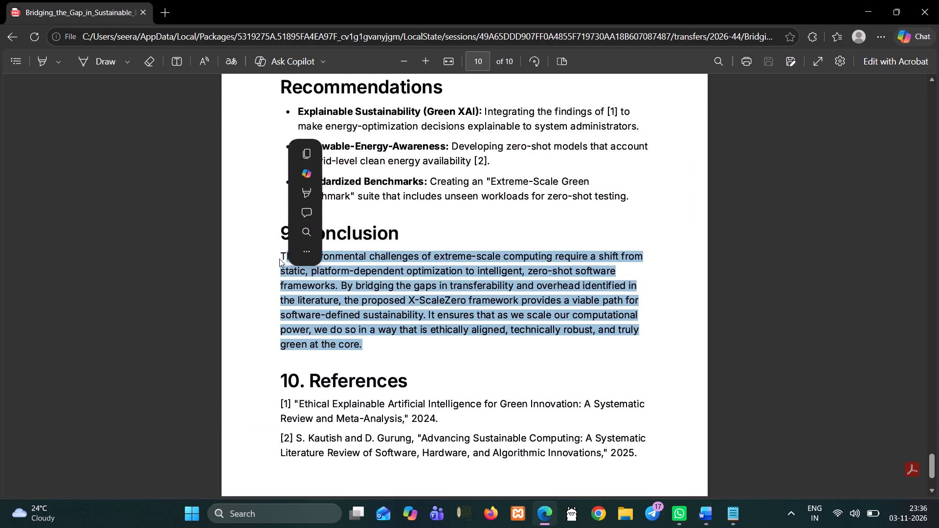
{"action": "left_click", "coordinate": [279, 259]}
{"action": "left_click_drag", "start_coordinate": [279, 255], "coordinate": [377, 346]}
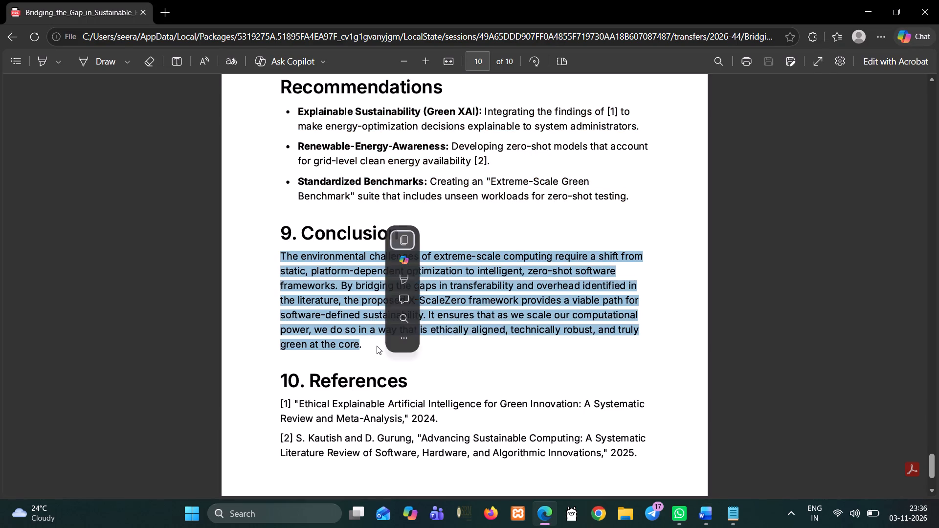
{"action": "key", "text": "ctrl+c"}
Paste the copied Conclusion paragraph below the "To address the overhead gap" paragraph in Word and remove the blank line above it.
{"action": "key", "text": "alt+Tab"}
{"action": "scroll", "coordinate": [338, 277], "scroll_direction": "up", "scroll_amount": 6}
{"action": "scroll", "coordinate": [313, 363], "scroll_direction": "up", "scroll_amount": 2}
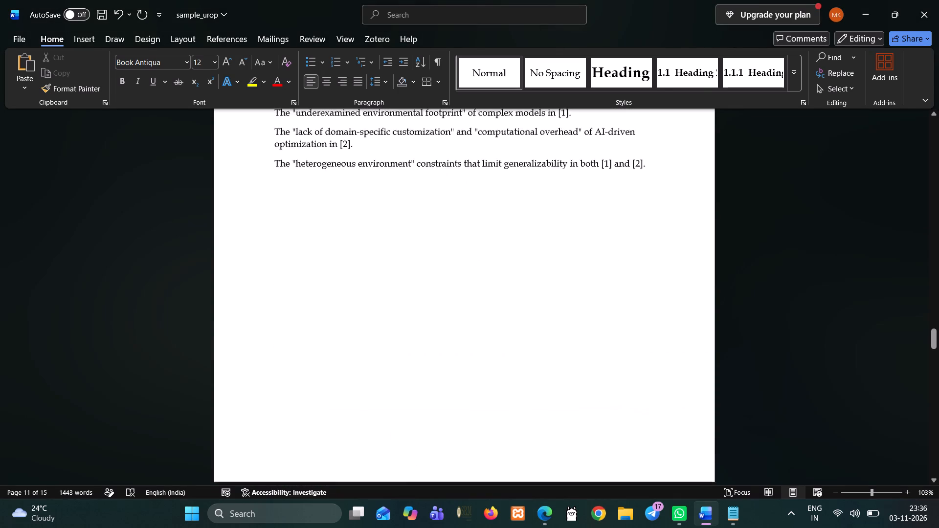
{"action": "scroll", "coordinate": [313, 363], "scroll_direction": "up", "scroll_amount": 1}
{"action": "scroll", "coordinate": [313, 363], "scroll_direction": "down", "scroll_amount": 5}
{"action": "left_click", "coordinate": [335, 340]}
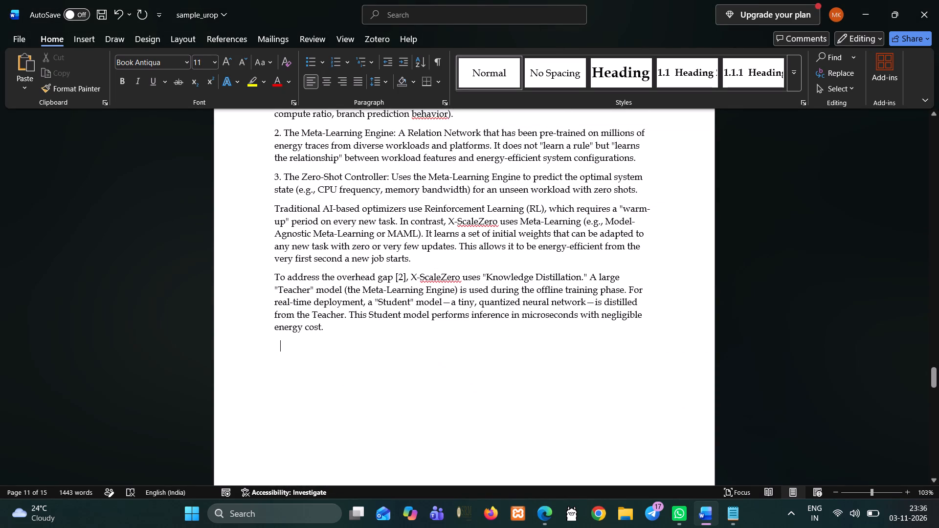
{"action": "key", "text": "ctrl+v"}
{"action": "left_click", "coordinate": [324, 343]}
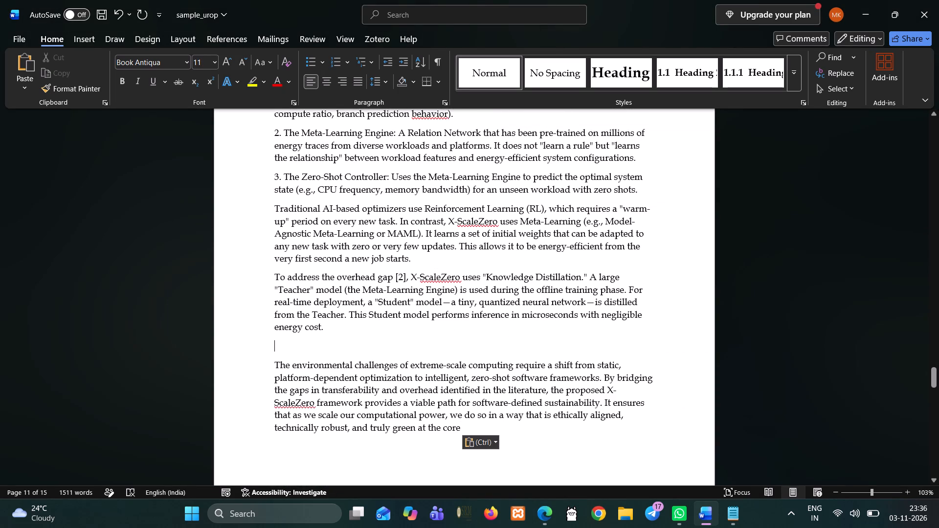
{"action": "key", "text": "BackSpace"}
Delete the template's numbered D2D reference entries under the References heading in Word, including the leftover list number.
{"action": "key", "text": "alt+Tab"}
{"action": "scroll", "coordinate": [385, 348], "scroll_direction": "down", "scroll_amount": 1}
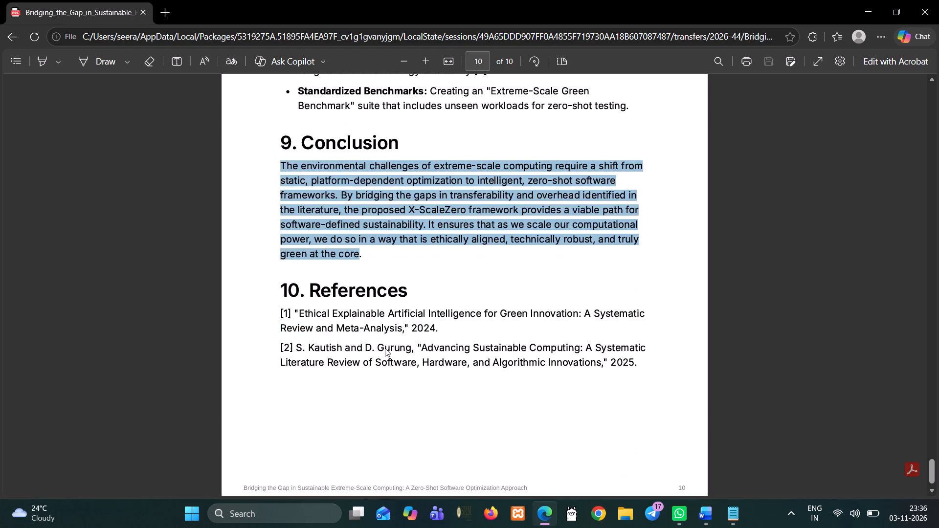
{"action": "key", "text": "alt+Tab"}
{"action": "scroll", "coordinate": [385, 348], "scroll_direction": "down", "scroll_amount": 13}
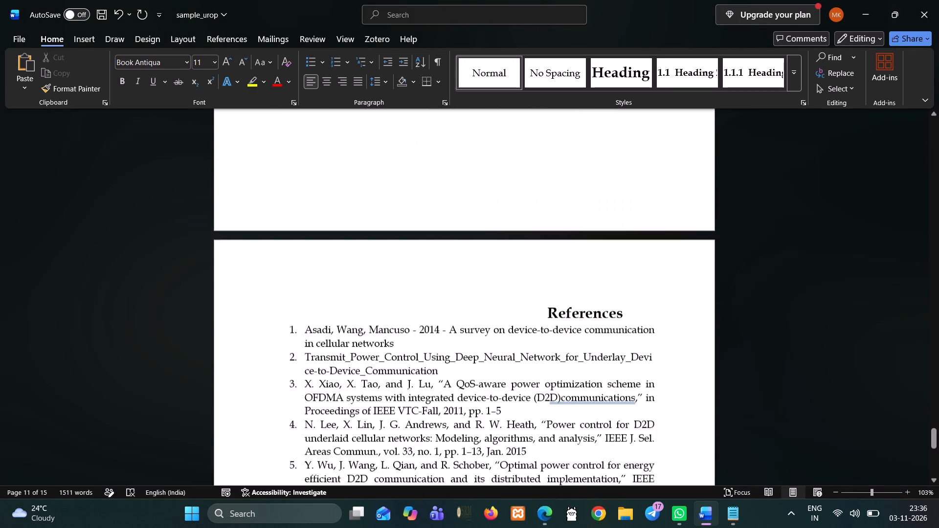
{"action": "scroll", "coordinate": [385, 348], "scroll_direction": "down", "scroll_amount": 1}
{"action": "scroll", "coordinate": [385, 348], "scroll_direction": "up", "scroll_amount": 2}
{"action": "left_click_drag", "start_coordinate": [547, 429], "coordinate": [289, 260]}
{"action": "key", "text": "BackSpace"}
{"action": "key", "text": "BackSpace"}
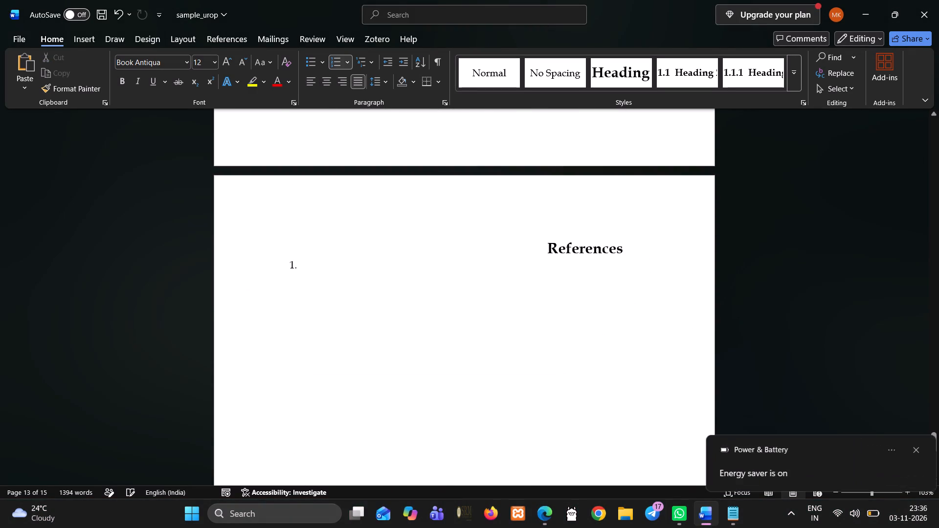
{"action": "key", "text": "BackSpace"}
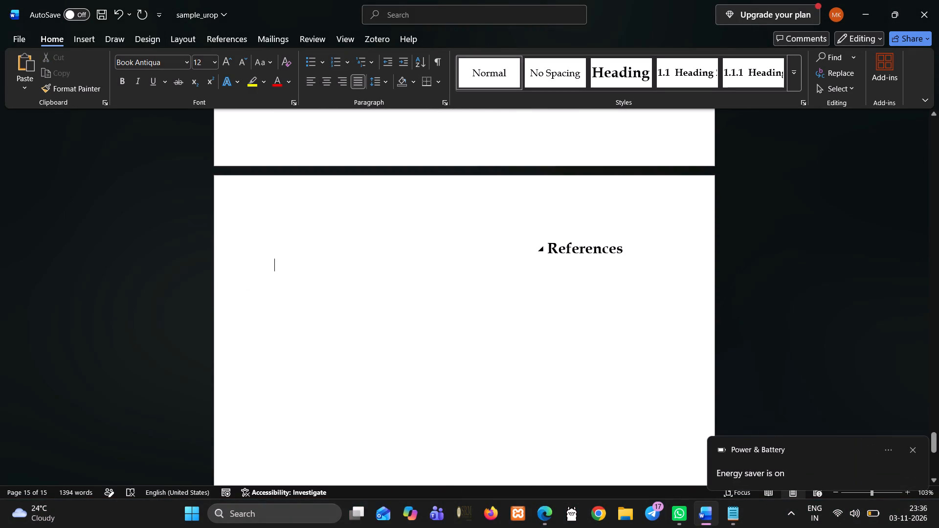
Remove the indent before the References heading so it starts at the page's left margin.
{"action": "left_click", "coordinate": [548, 250]}
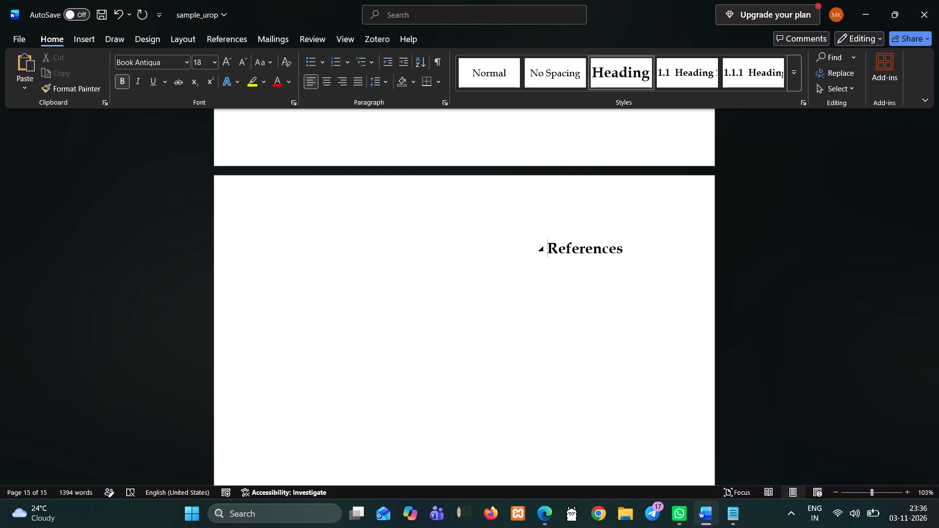
{"action": "key", "text": "BackSpace"}
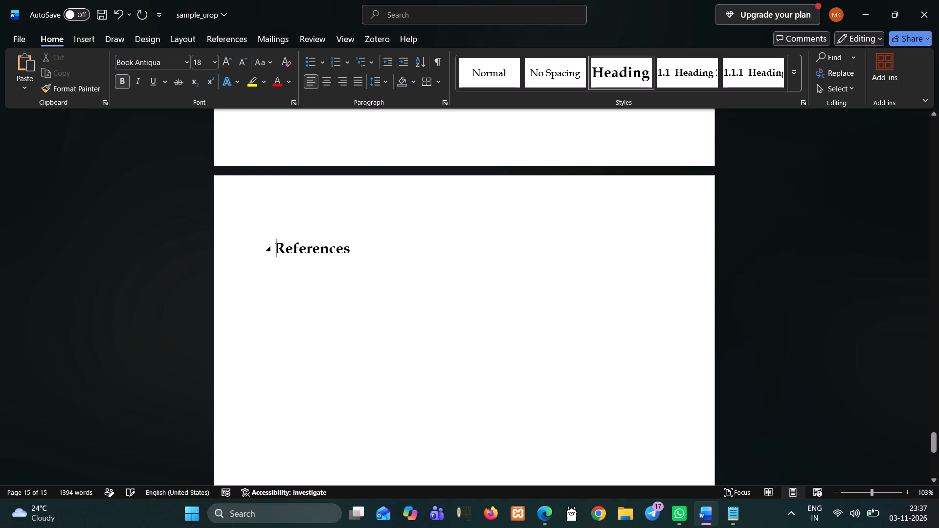
Copy references [1] and [2] from the PDF's section 10 and paste them under the References heading in Word.
{"action": "key", "text": "alt+Tab"}
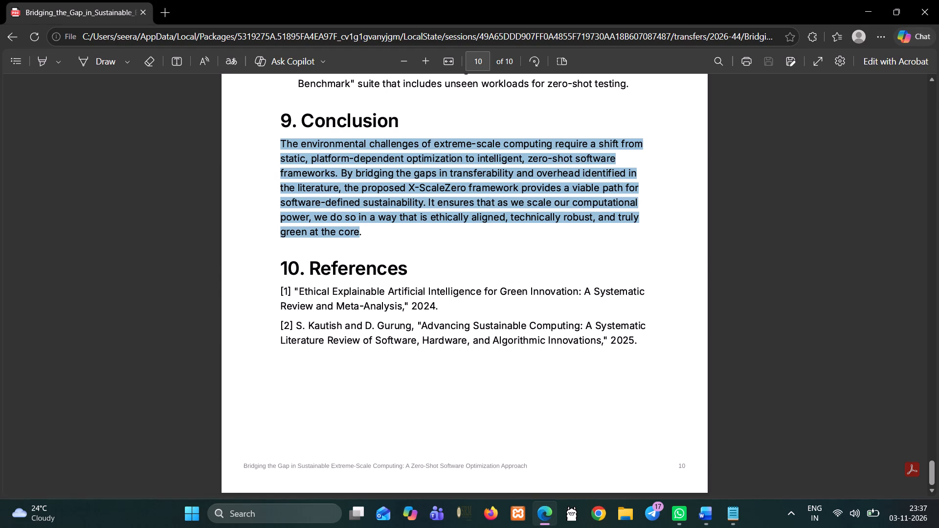
{"action": "left_click_drag", "start_coordinate": [647, 348], "coordinate": [270, 304]}
{"action": "left_click_drag", "start_coordinate": [280, 286], "coordinate": [650, 346]}
{"action": "key", "text": "ctrl+c"}
{"action": "key", "text": "alt+Tab"}
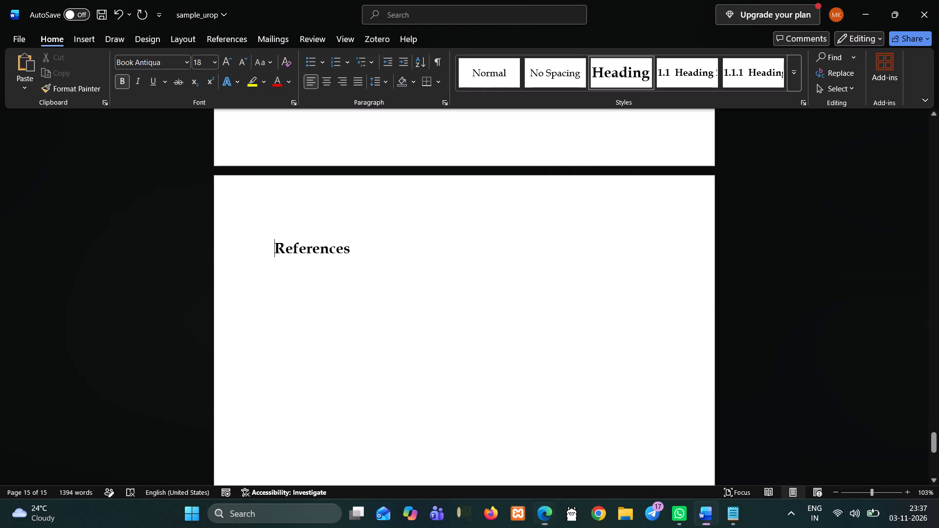
{"action": "left_click", "coordinate": [313, 281]}
{"action": "key", "text": "ctrl+v"}
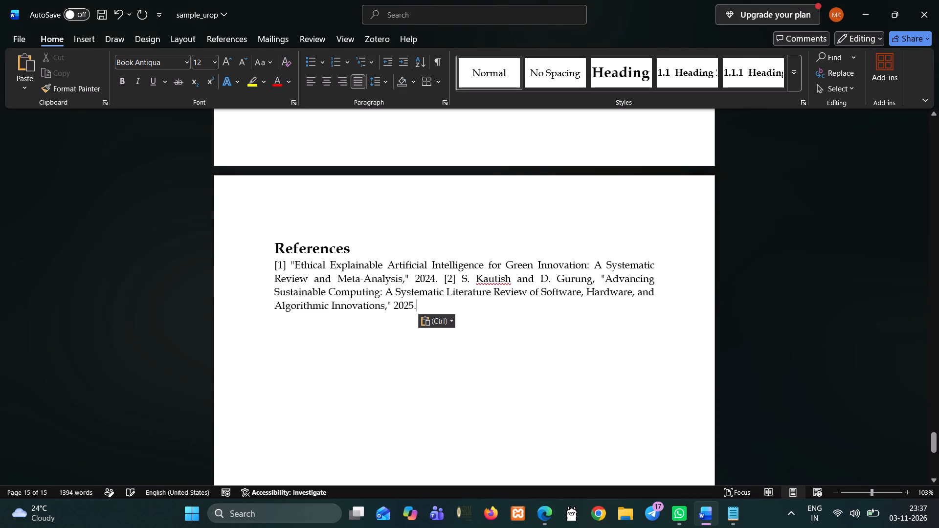
Move reference [2] by Kautish and Gurung onto its own line below reference [1] in the References section.
{"action": "left_click", "coordinate": [441, 279]}
{"action": "key", "text": "Right"}
{"action": "key", "text": "Return"}
{"action": "left_click", "coordinate": [440, 360]}
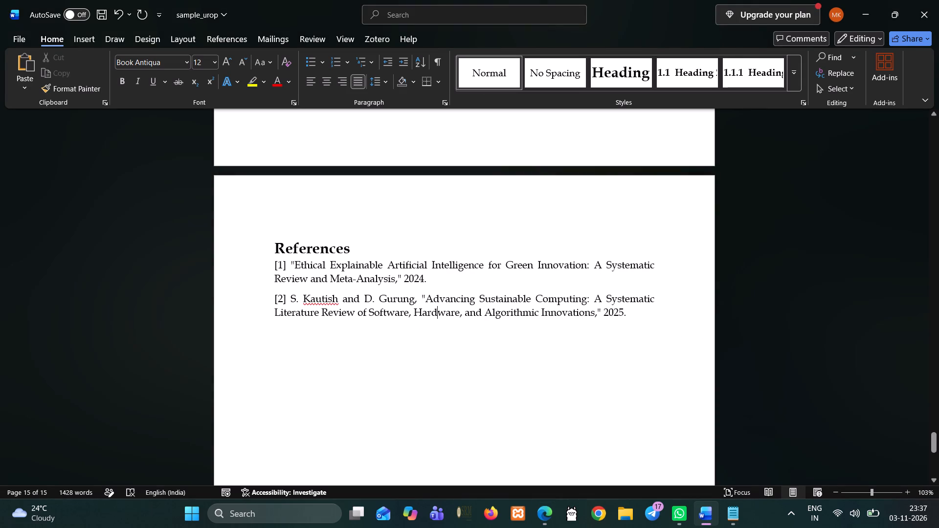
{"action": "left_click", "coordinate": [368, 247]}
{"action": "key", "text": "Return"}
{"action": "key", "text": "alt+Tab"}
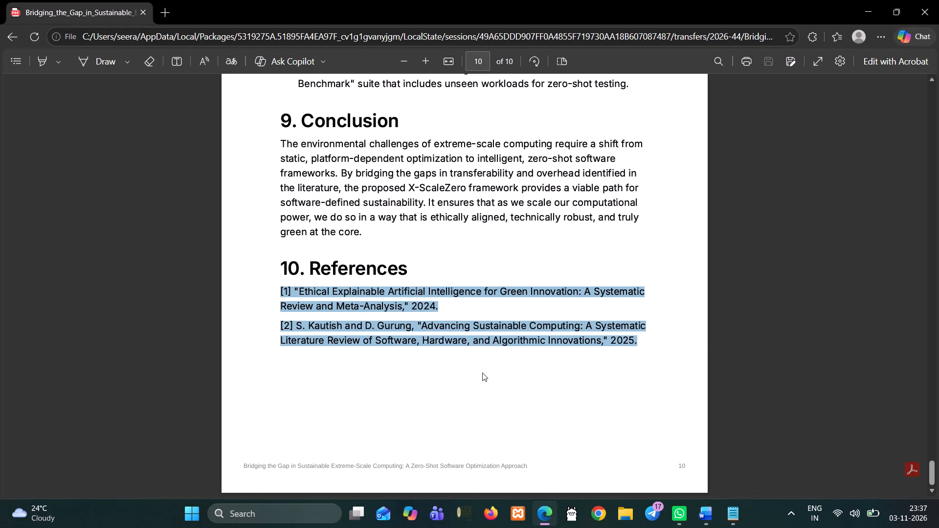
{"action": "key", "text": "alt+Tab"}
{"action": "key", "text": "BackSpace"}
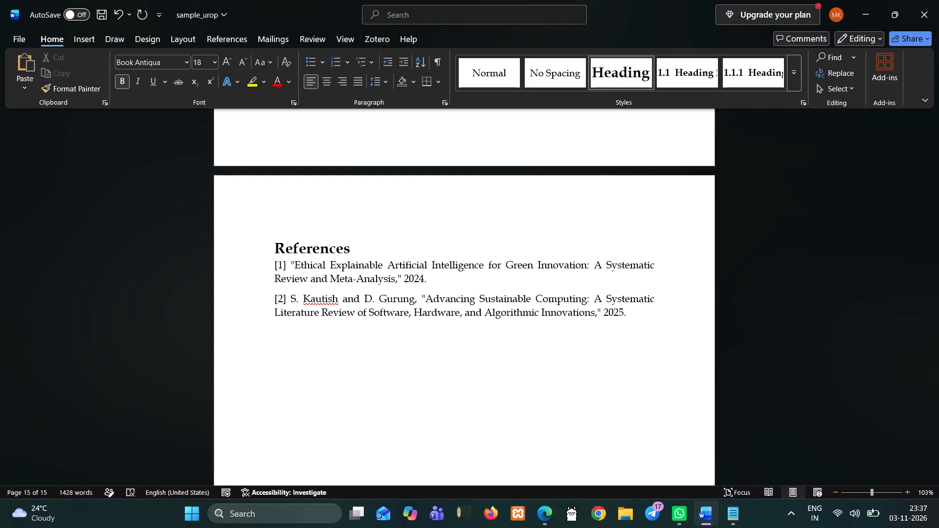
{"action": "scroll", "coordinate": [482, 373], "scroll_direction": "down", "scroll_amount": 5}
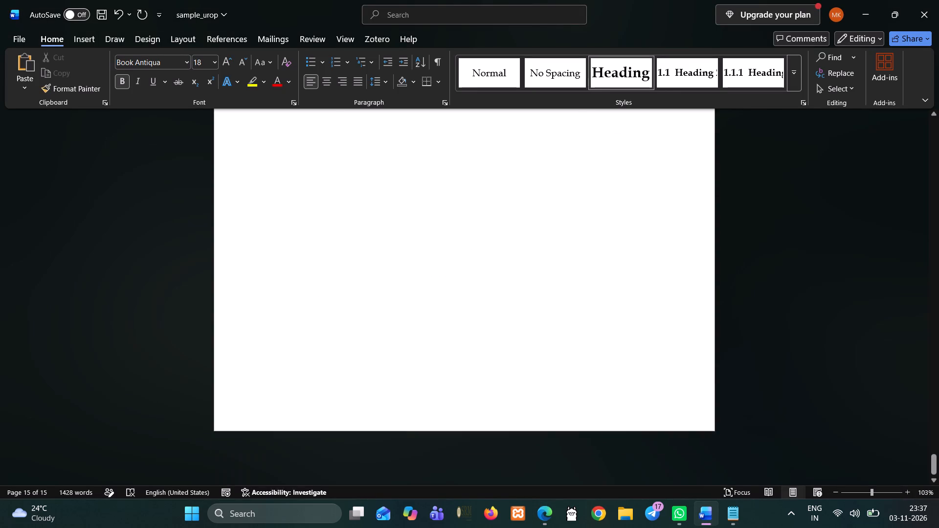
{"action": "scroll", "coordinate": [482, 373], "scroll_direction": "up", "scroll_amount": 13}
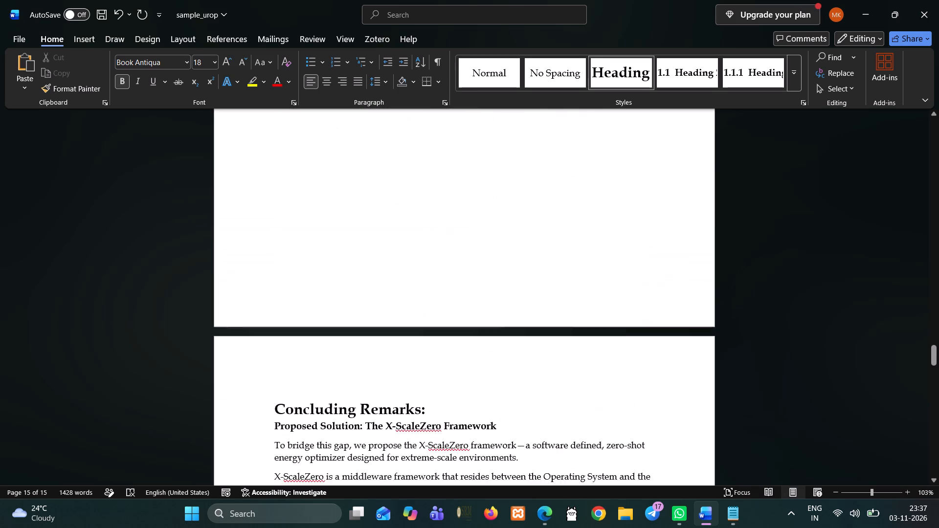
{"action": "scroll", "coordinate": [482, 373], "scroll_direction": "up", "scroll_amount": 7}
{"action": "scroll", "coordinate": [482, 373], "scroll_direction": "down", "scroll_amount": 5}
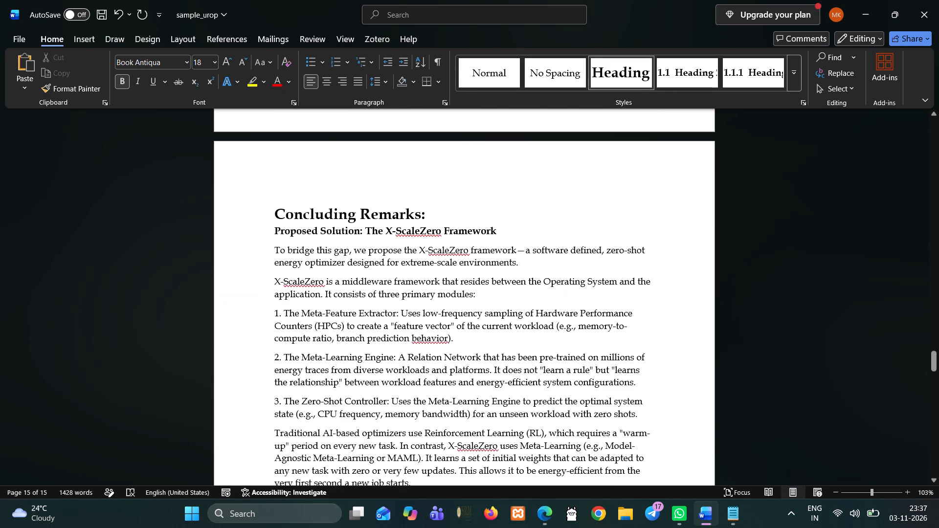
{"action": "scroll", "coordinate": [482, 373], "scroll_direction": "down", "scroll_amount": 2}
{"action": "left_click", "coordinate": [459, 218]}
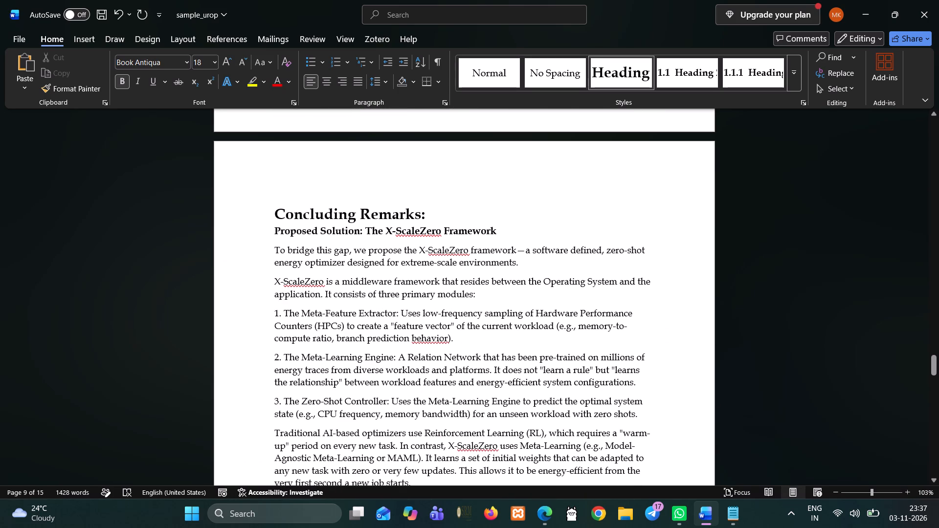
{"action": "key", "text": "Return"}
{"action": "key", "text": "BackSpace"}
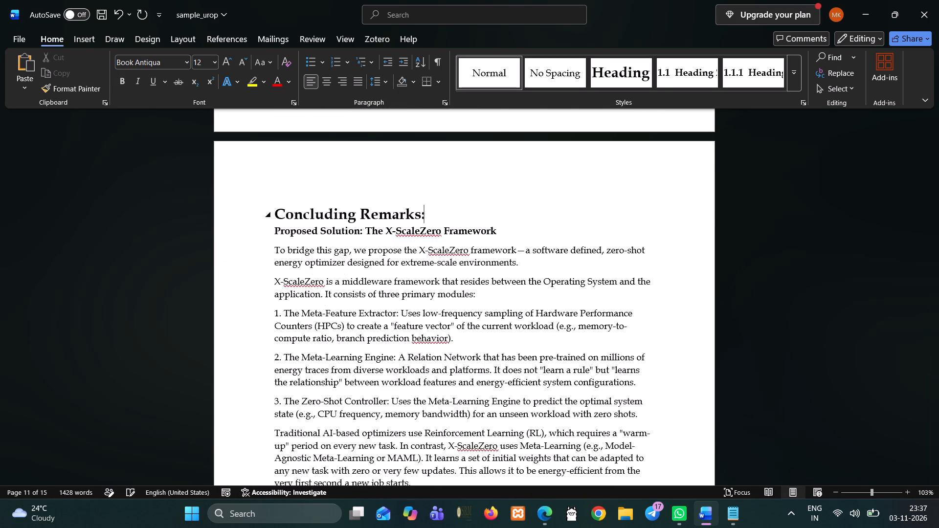
Review the report's front matter from the cover page through the acknowledgements to the Table of Contents.
{"action": "scroll", "coordinate": [459, 218], "scroll_direction": "up", "scroll_amount": 11}
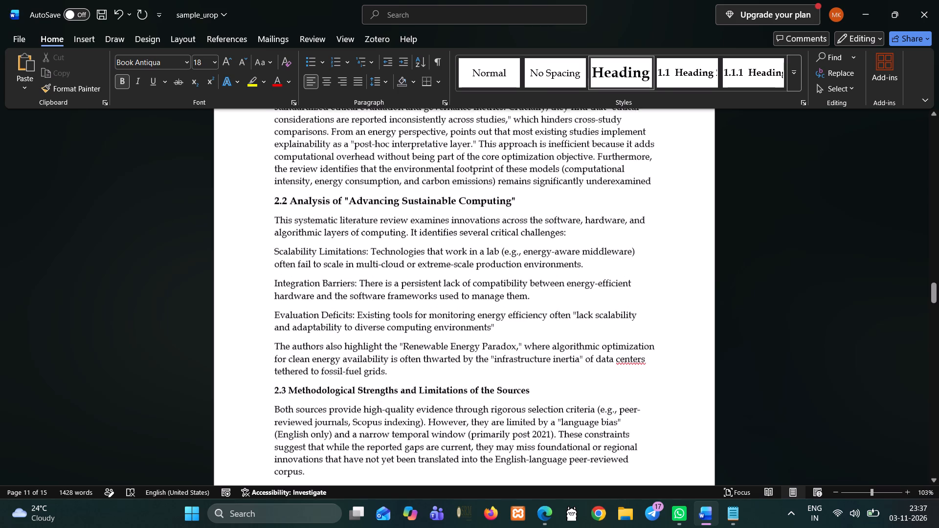
{"action": "scroll", "coordinate": [459, 218], "scroll_direction": "up", "scroll_amount": 12}
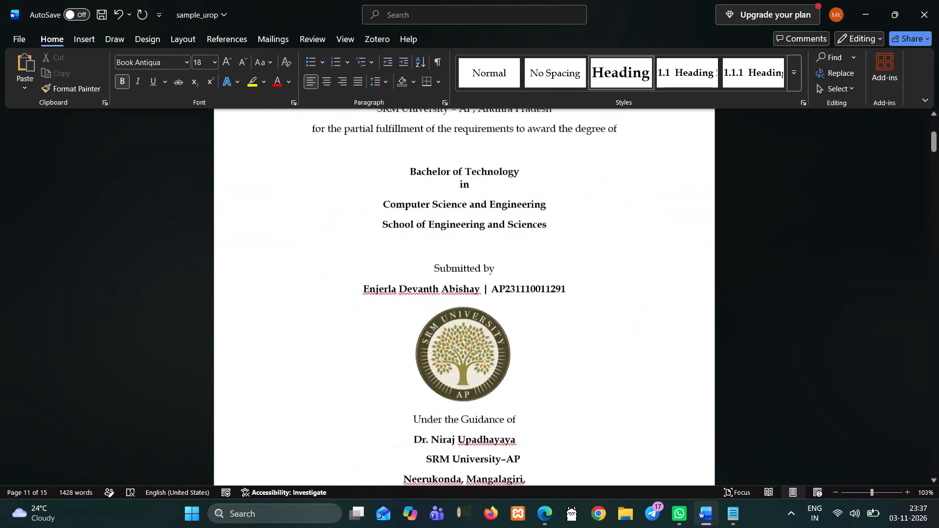
{"action": "scroll", "coordinate": [459, 218], "scroll_direction": "up", "scroll_amount": 2}
{"action": "scroll", "coordinate": [459, 218], "scroll_direction": "down", "scroll_amount": 2}
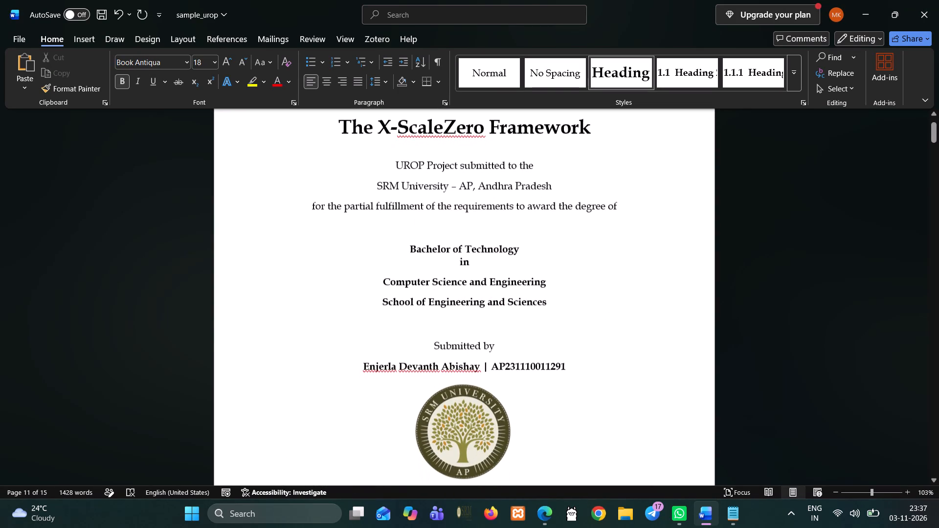
{"action": "scroll", "coordinate": [459, 218], "scroll_direction": "down", "scroll_amount": 1}
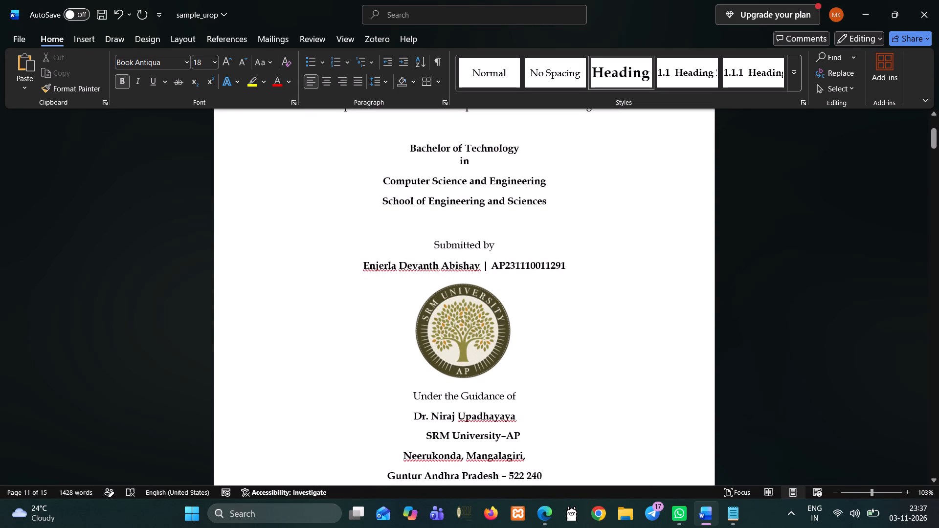
{"action": "scroll", "coordinate": [459, 218], "scroll_direction": "down", "scroll_amount": 9}
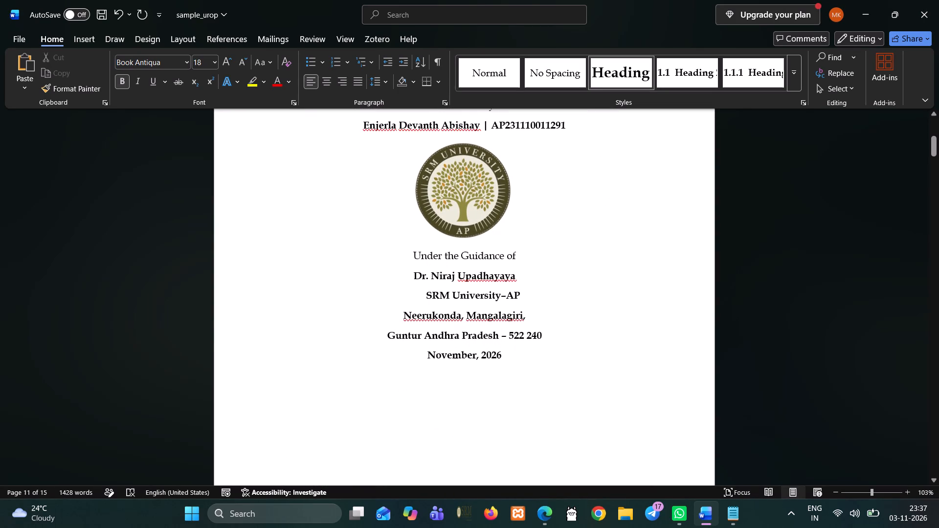
{"action": "scroll", "coordinate": [495, 246], "scroll_direction": "down", "scroll_amount": 5}
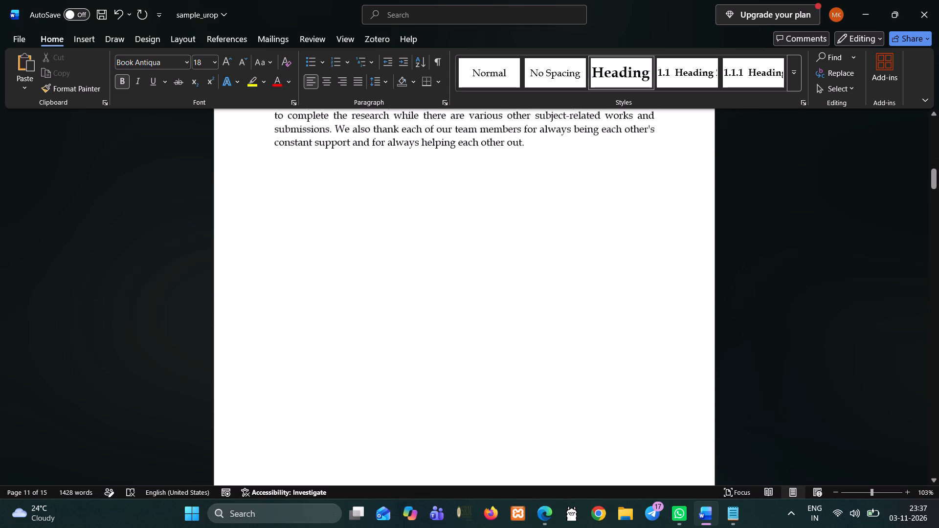
{"action": "scroll", "coordinate": [495, 246], "scroll_direction": "down", "scroll_amount": 3}
{"action": "scroll", "coordinate": [495, 246], "scroll_direction": "up", "scroll_amount": 4}
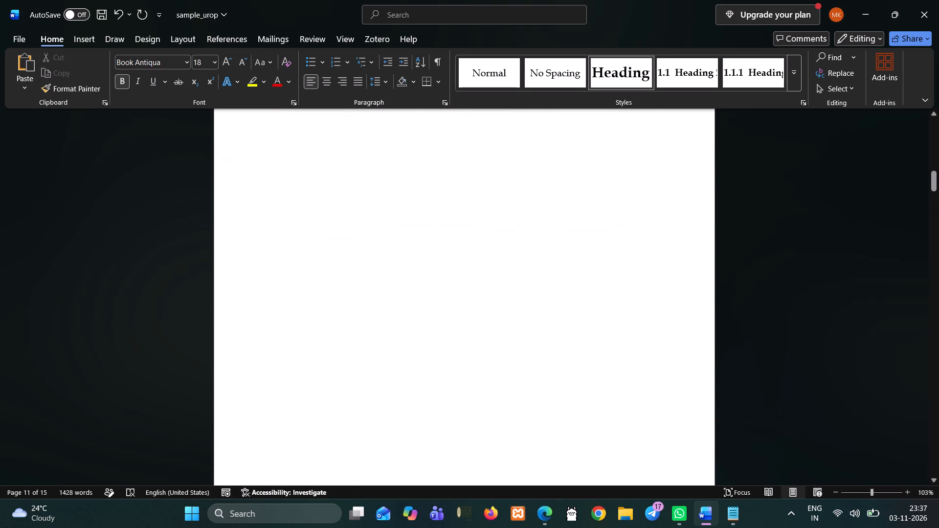
{"action": "scroll", "coordinate": [495, 246], "scroll_direction": "up", "scroll_amount": 3}
{"action": "scroll", "coordinate": [495, 246], "scroll_direction": "down", "scroll_amount": 9}
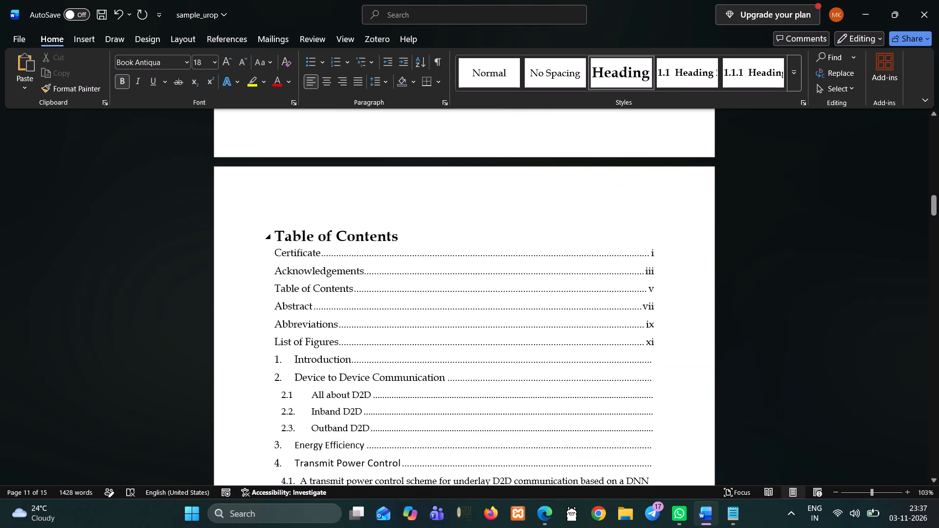
{"action": "scroll", "coordinate": [495, 246], "scroll_direction": "down", "scroll_amount": 1}
{"action": "scroll", "coordinate": [495, 246], "scroll_direction": "up", "scroll_amount": 1}
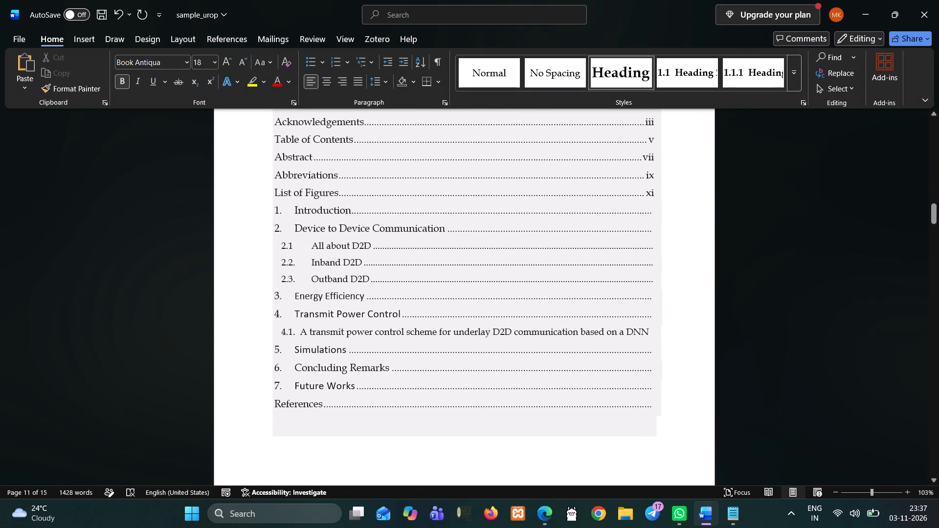
Delete the Table of Contents entries from 2.1 All about D2D through 5. Simulations, keeping Introduction and Device to Device Communication.
{"action": "left_click", "coordinate": [368, 393]}
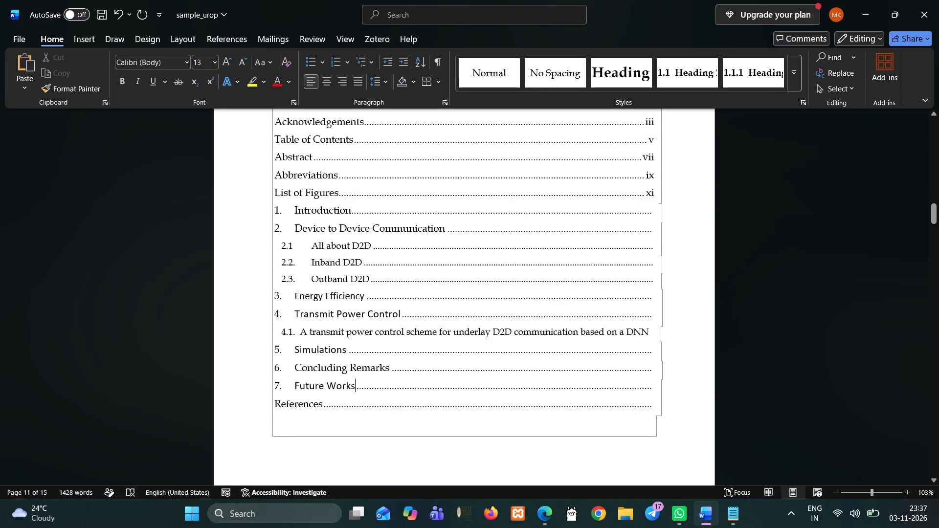
{"action": "left_click_drag", "start_coordinate": [652, 352], "coordinate": [575, 348]}
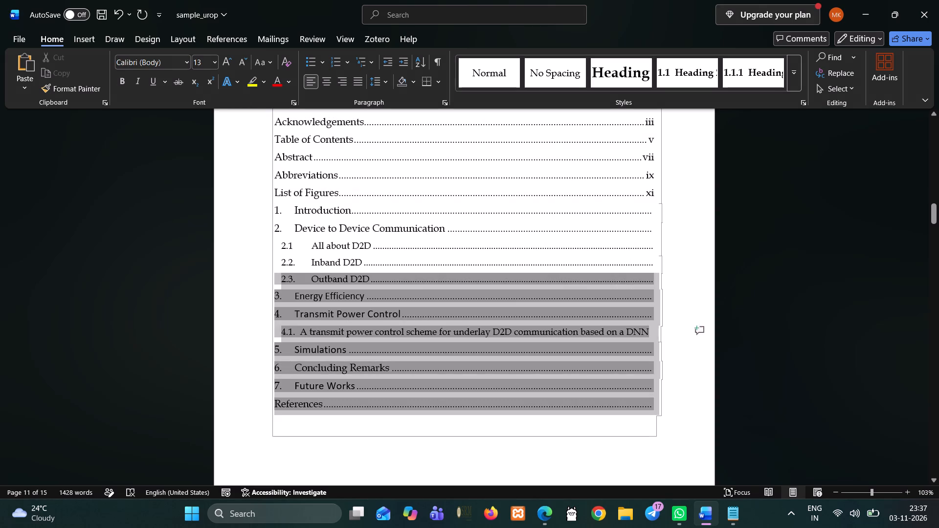
{"action": "left_click_drag", "start_coordinate": [575, 348], "coordinate": [660, 376]}
{"action": "left_click", "coordinate": [660, 376]}
{"action": "left_click", "coordinate": [655, 346]}
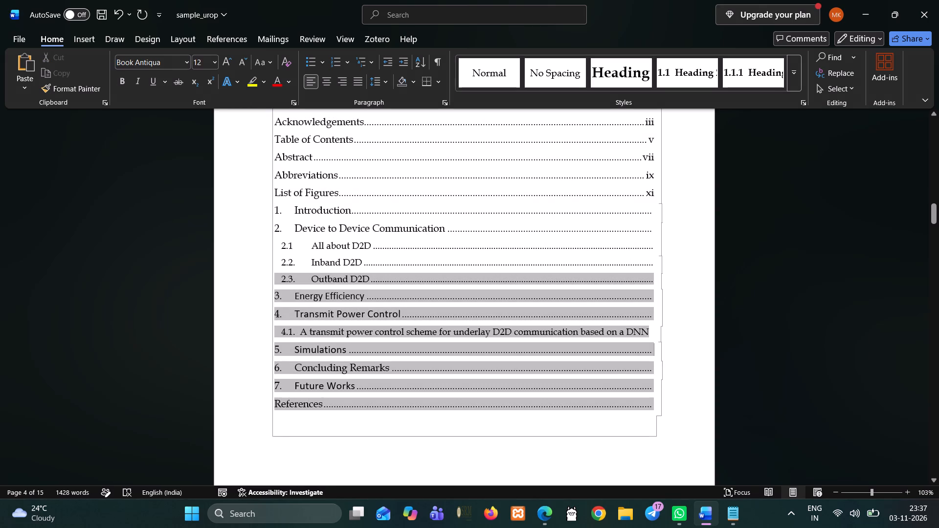
{"action": "key", "text": "BackSpace"}
{"action": "key", "text": "BackSpace"}
{"action": "key", "text": "BackSpace"}
{"action": "key", "text": "BackSpace"}
{"action": "key", "text": "BackSpace"}
{"action": "key", "text": "BackSpace"}
{"action": "key", "text": "BackSpace"}
{"action": "key", "text": "BackSpace"}
{"action": "key", "text": "BackSpace"}
{"action": "key", "text": "BackSpace"}
{"action": "key", "text": "BackSpace"}
{"action": "key", "text": "BackSpace"}
{"action": "key", "text": "BackSpace"}
{"action": "key", "text": "BackSpace"}
{"action": "key", "text": "BackSpace"}
{"action": "key", "text": "BackSpace"}
{"action": "key", "text": "BackSpace"}
{"action": "key", "text": "BackSpace"}
{"action": "key", "text": "BackSpace"}
{"action": "key", "text": "BackSpace"}
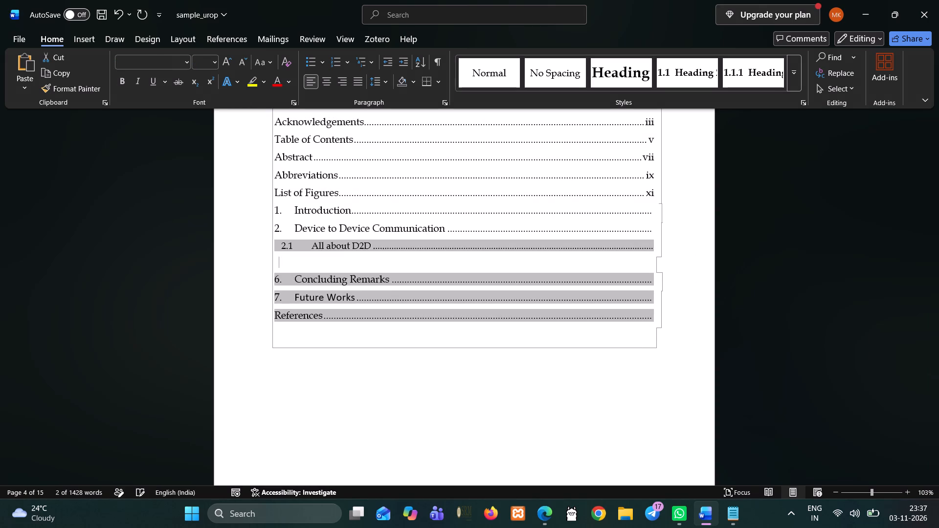
{"action": "key", "text": "BackSpace"}
{"action": "key", "text": "BackSpace"}
{"action": "key", "text": "BackSpace"}
{"action": "key", "text": "BackSpace"}
{"action": "key", "text": "BackSpace"}
{"action": "key", "text": "BackSpace"}
{"action": "key", "text": "BackSpace"}
{"action": "key", "text": "BackSpace"}
{"action": "key", "text": "BackSpace"}
{"action": "key", "text": "BackSpace"}
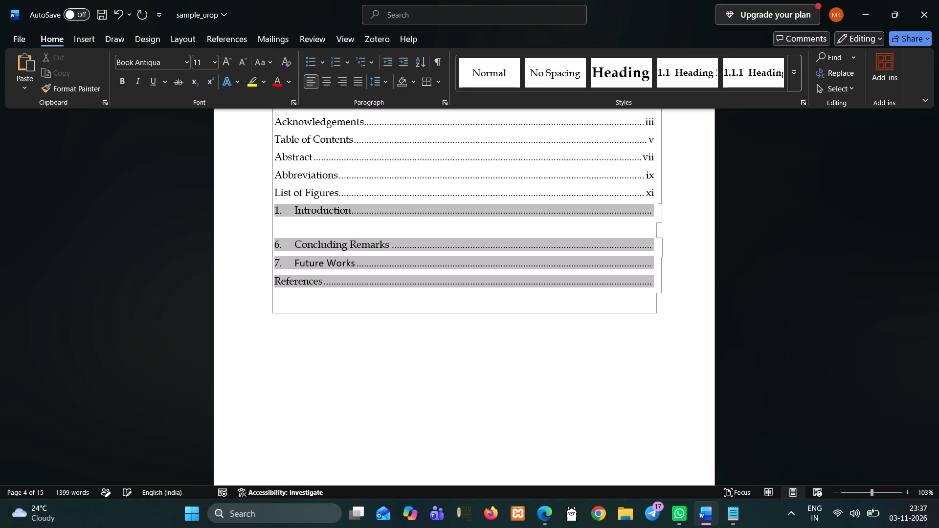
{"action": "key", "text": "BackSpace"}
{"action": "key", "text": "BackSpace"}
{"action": "key", "text": "BackSpace"}
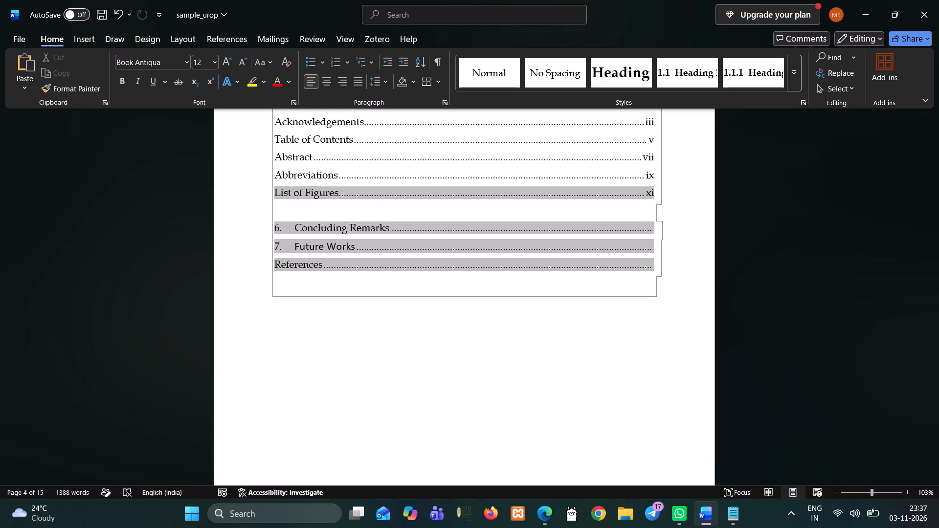
{"action": "key", "text": "ctrl+z"}
{"action": "key", "text": "ctrl+z"}
{"action": "key", "text": "ctrl+z"}
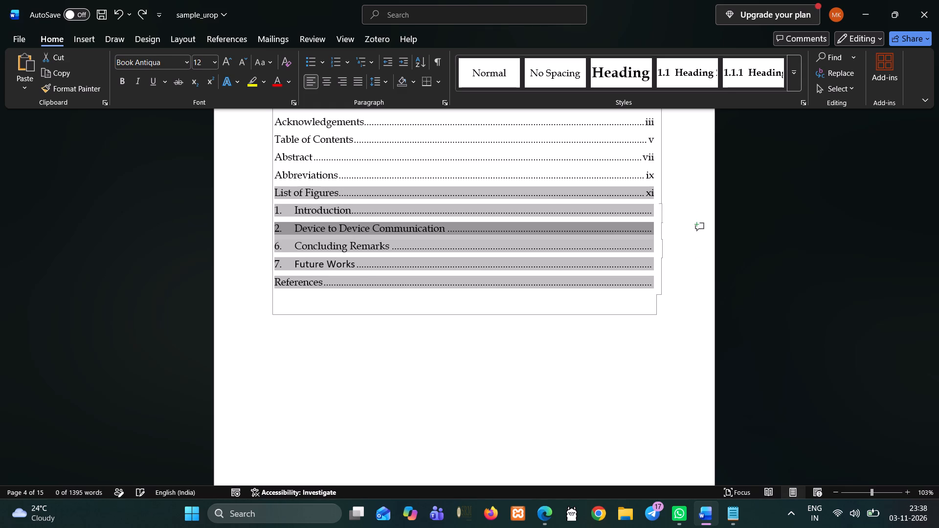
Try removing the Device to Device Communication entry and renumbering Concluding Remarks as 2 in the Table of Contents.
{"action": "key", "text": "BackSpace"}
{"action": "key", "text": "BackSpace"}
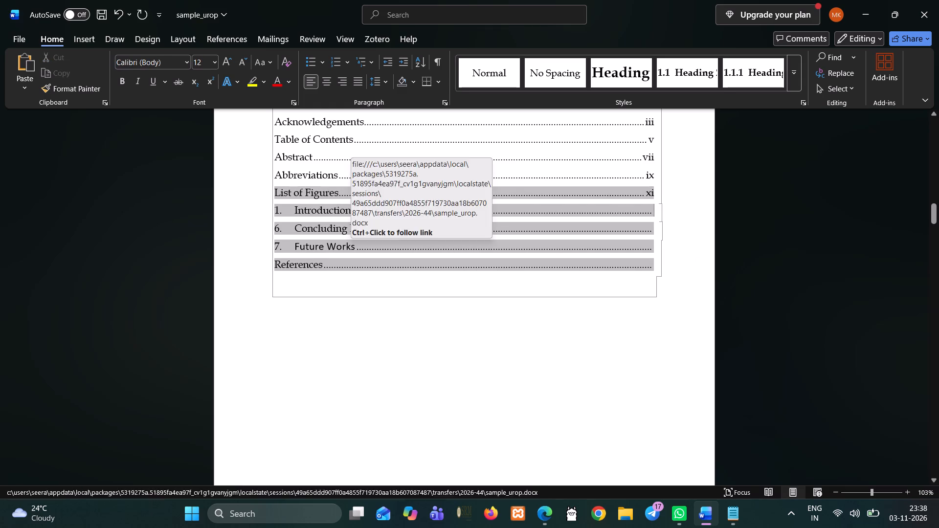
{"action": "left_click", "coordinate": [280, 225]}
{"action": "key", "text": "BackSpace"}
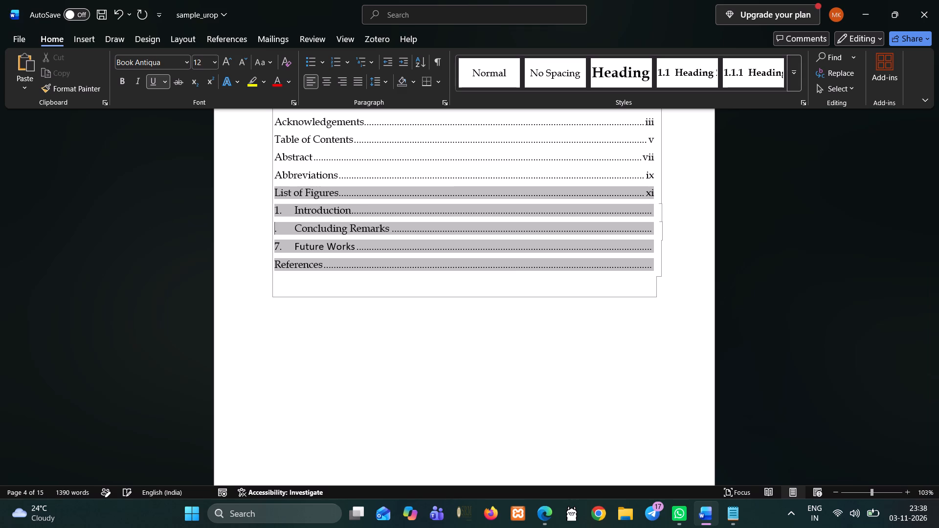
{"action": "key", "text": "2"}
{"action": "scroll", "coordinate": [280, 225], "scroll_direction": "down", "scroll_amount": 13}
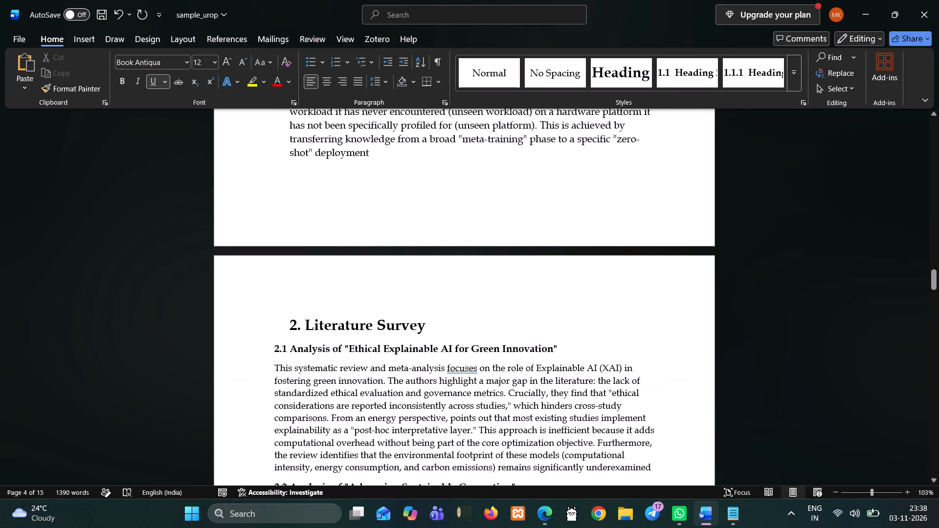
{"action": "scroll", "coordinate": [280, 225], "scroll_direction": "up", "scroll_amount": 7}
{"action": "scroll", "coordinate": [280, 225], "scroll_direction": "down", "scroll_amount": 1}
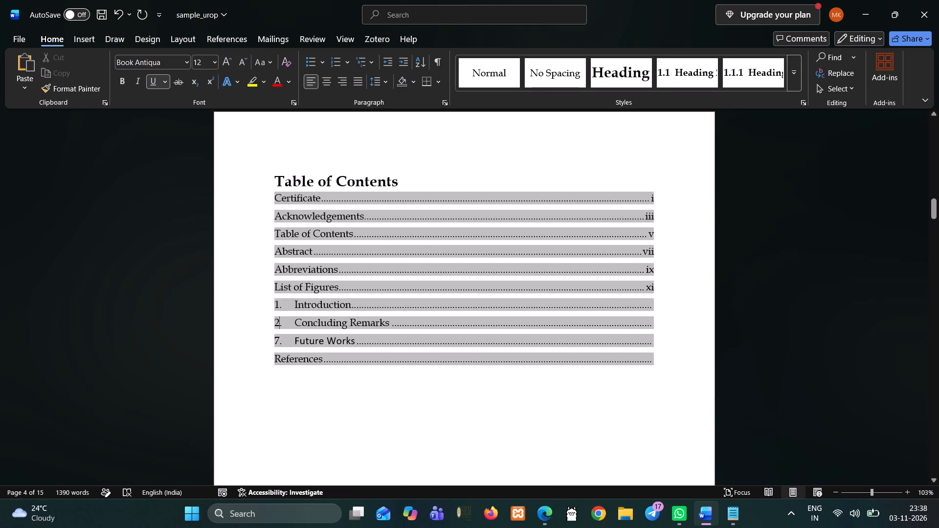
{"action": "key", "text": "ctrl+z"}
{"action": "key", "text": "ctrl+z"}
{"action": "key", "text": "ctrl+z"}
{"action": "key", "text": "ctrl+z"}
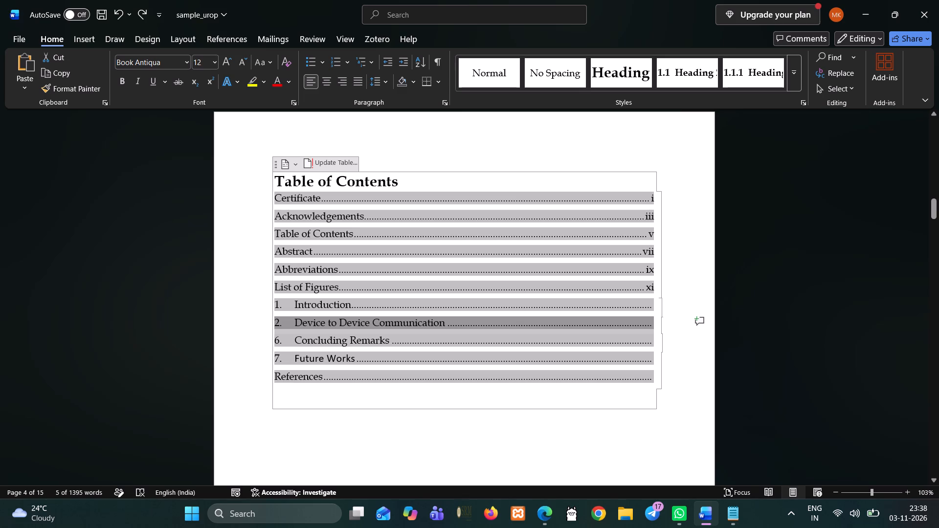
Renumber the Table of Contents entries Concluding Remarks as 3 and Future Works as 4.
{"action": "left_click", "coordinate": [288, 343]}
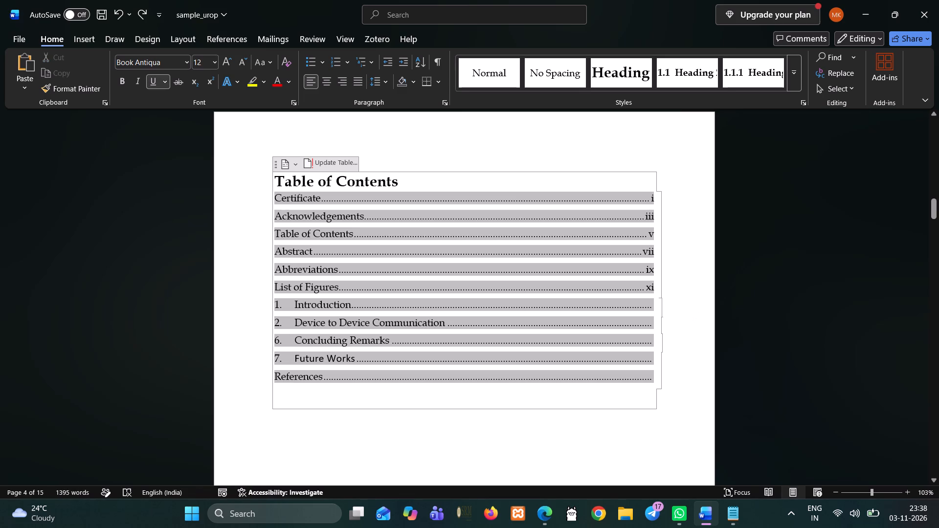
{"action": "key", "text": "BackSpace"}
{"action": "key", "text": "BackSpace"}
{"action": "type", "text": "3."}
{"action": "key", "text": "Down"}
{"action": "key", "text": "Down"}
{"action": "key", "text": "Up"}
{"action": "key", "text": "Left"}
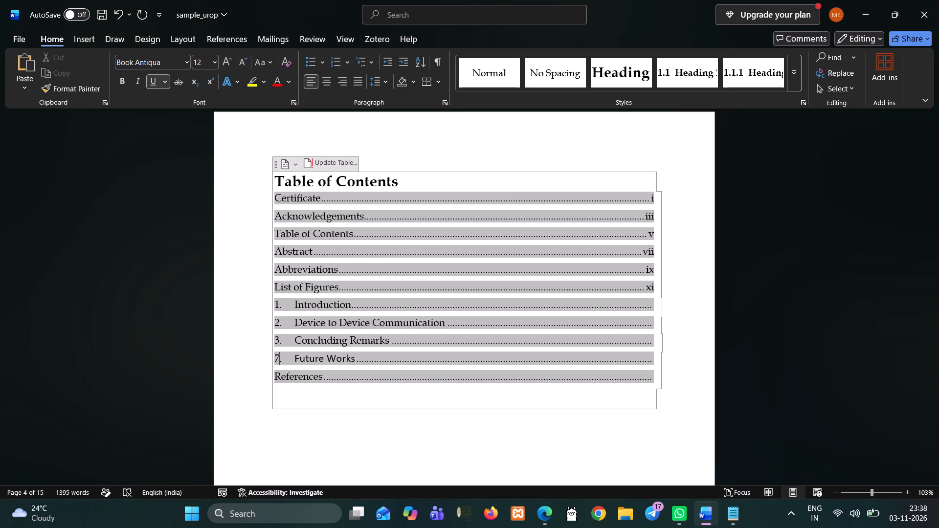
{"action": "key", "text": "BackSpace"}
{"action": "key", "text": "4"}
Select the title text "Device to Device Communication" in entry 2 of the Table of Contents.
{"action": "key", "text": "Up"}
{"action": "key", "text": "Up"}
{"action": "key", "text": "Up"}
{"action": "left_click_drag", "start_coordinate": [444, 321], "coordinate": [357, 320]}
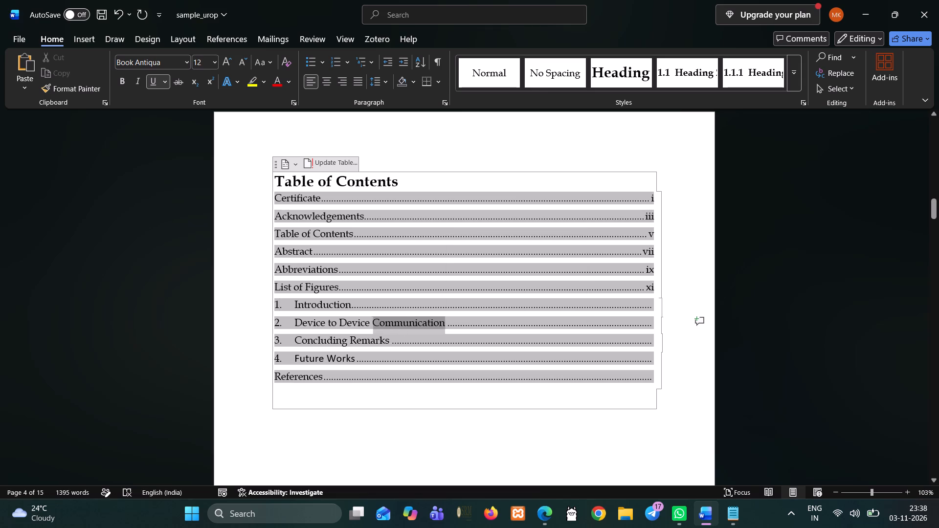
{"action": "left_click_drag", "start_coordinate": [357, 320], "coordinate": [293, 325]}
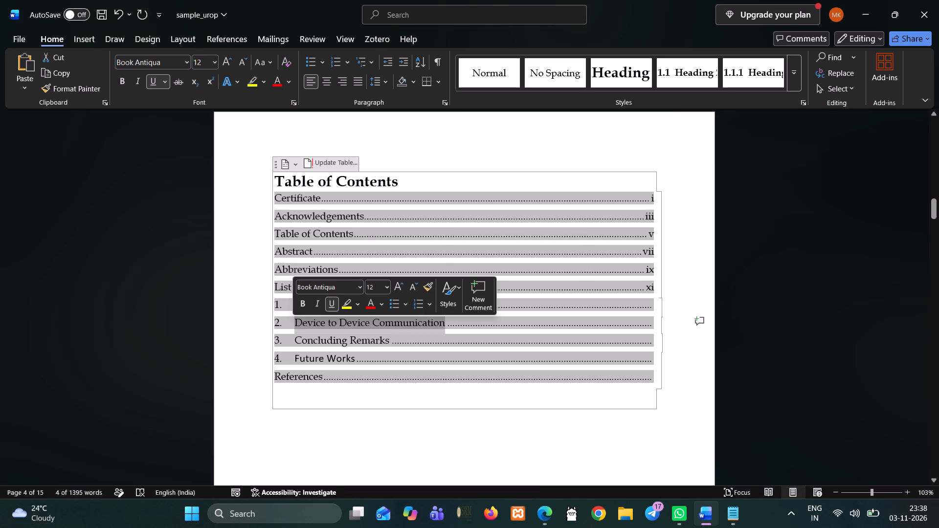
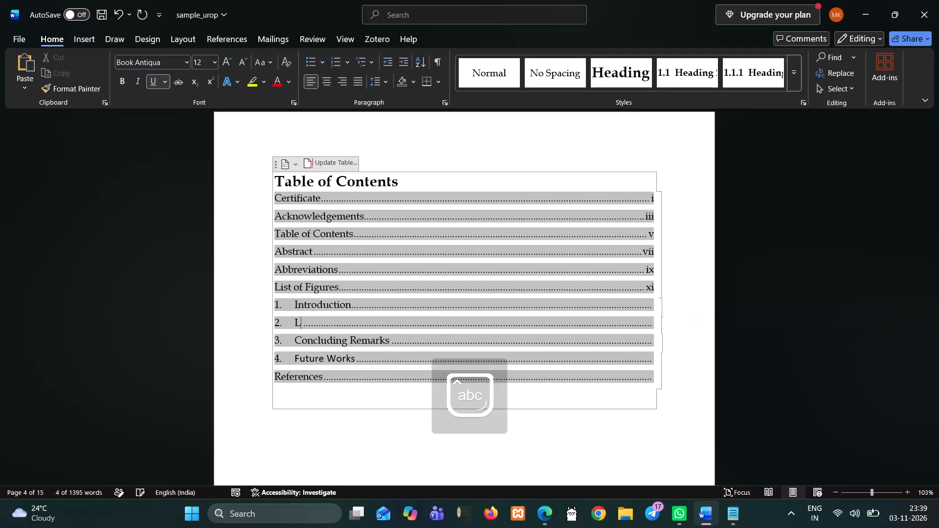
Retitle entry 2 of the Table of Contents as Literature Survey.
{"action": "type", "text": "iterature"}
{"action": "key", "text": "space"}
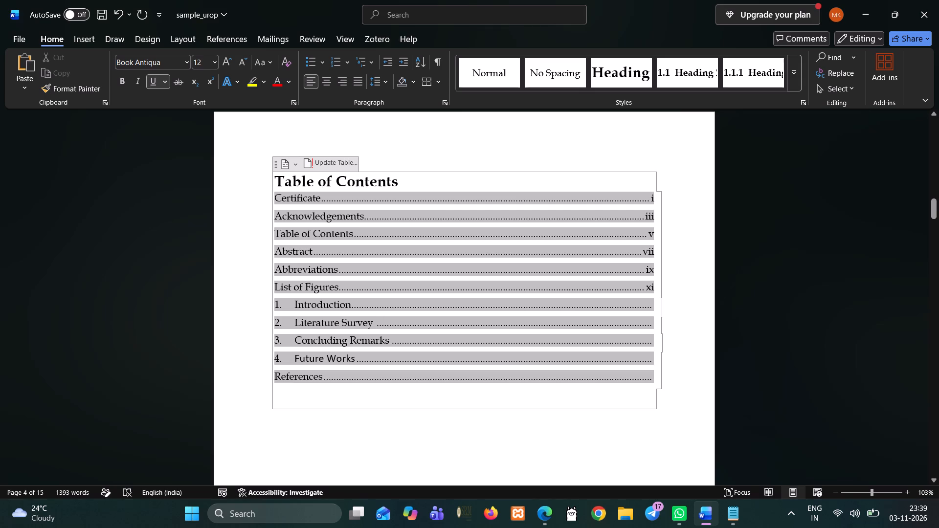
Delete the Abstract and Abbreviations entries from the Table of Contents, leaving no blank line between Table of Contents and List of Figures.
{"action": "left_click", "coordinate": [653, 271]}
{"action": "key", "text": "BackSpace"}
{"action": "key", "text": "BackSpace"}
{"action": "key", "text": "BackSpace"}
{"action": "key", "text": "BackSpace"}
{"action": "key", "text": "BackSpace"}
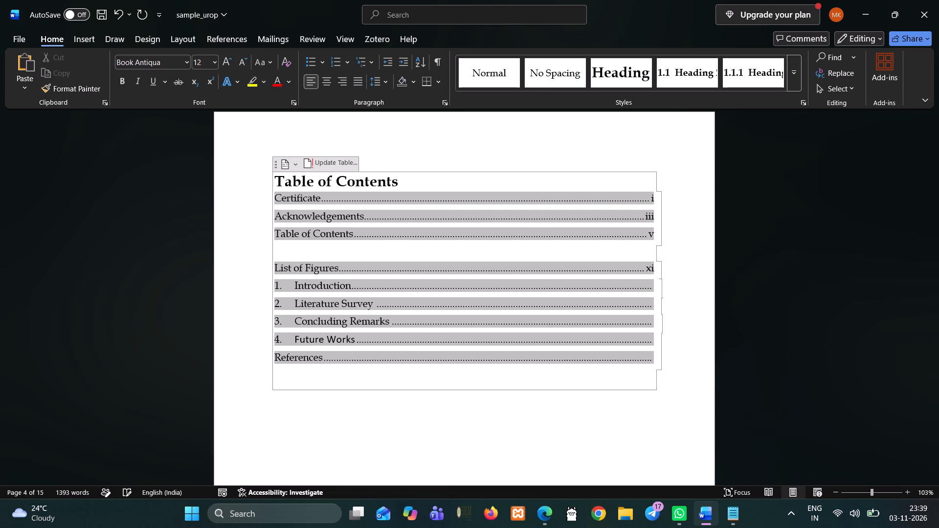
{"action": "key", "text": "BackSpace"}
{"action": "scroll", "coordinate": [653, 271], "scroll_direction": "down", "scroll_amount": 1}
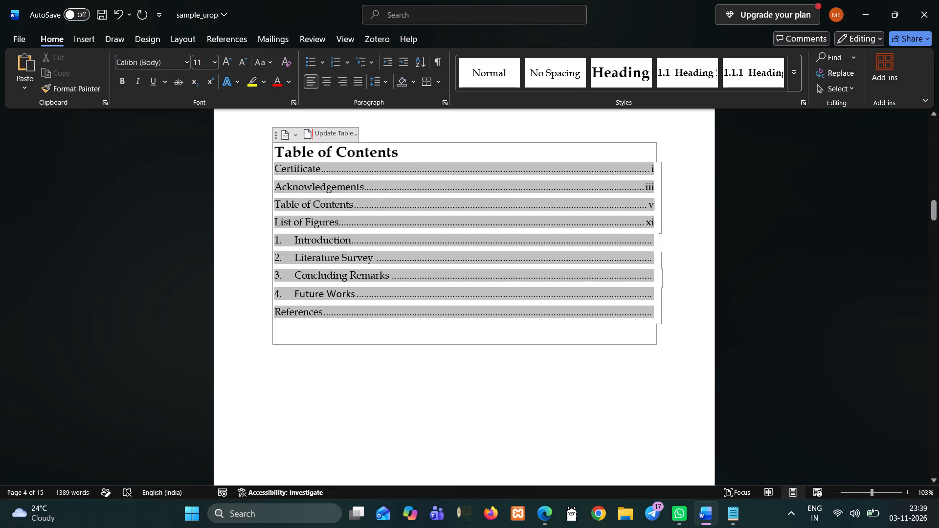
{"action": "left_click", "coordinate": [556, 350]}
Review the whole report from the title page through Concluding Remarks and Future Work to the References.
{"action": "scroll", "coordinate": [556, 350], "scroll_direction": "up", "scroll_amount": 10}
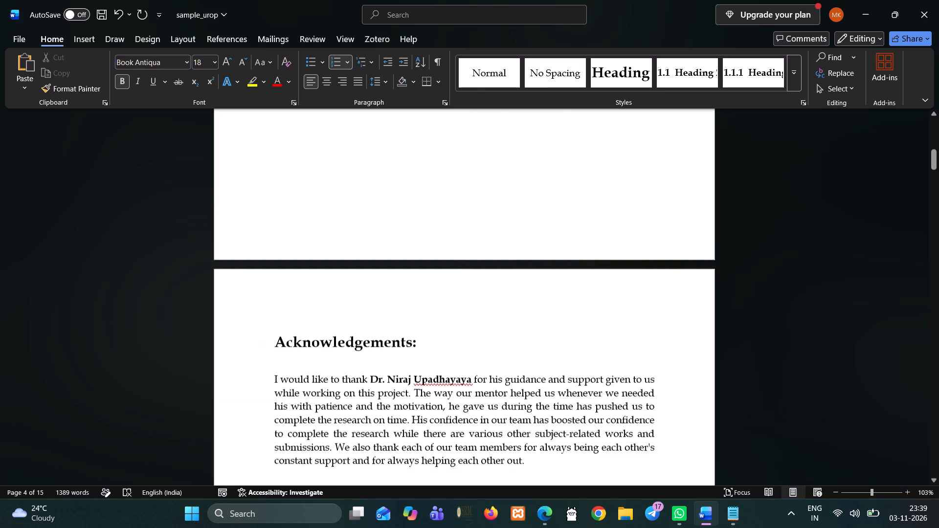
{"action": "scroll", "coordinate": [556, 350], "scroll_direction": "up", "scroll_amount": 6}
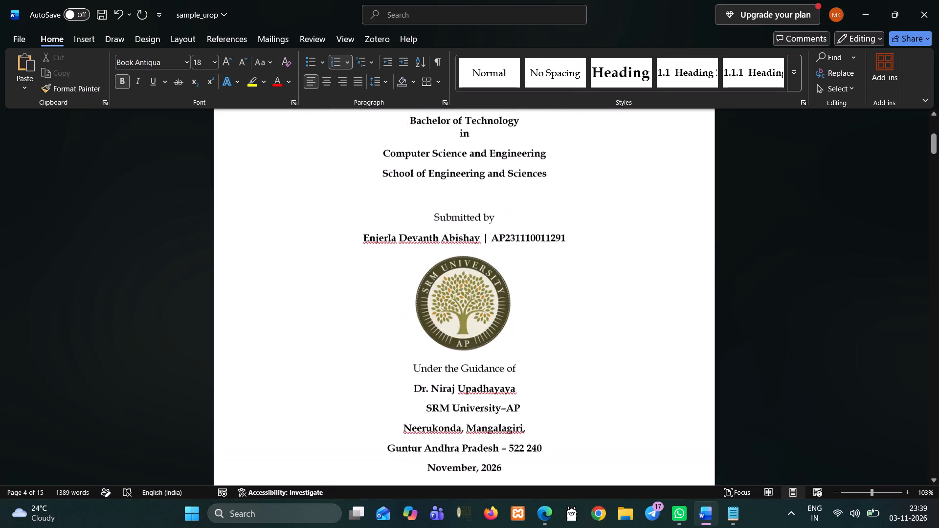
{"action": "scroll", "coordinate": [556, 350], "scroll_direction": "up", "scroll_amount": 1}
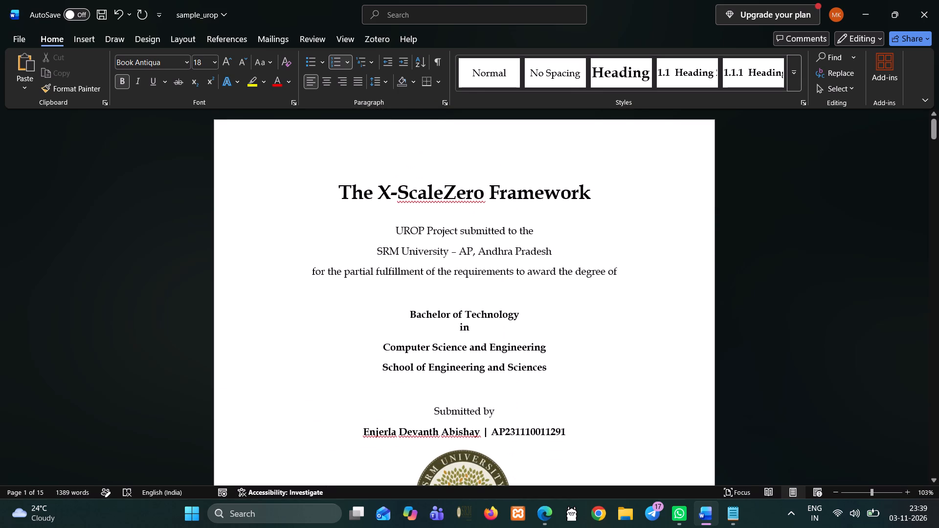
{"action": "scroll", "coordinate": [556, 350], "scroll_direction": "down", "scroll_amount": 13}
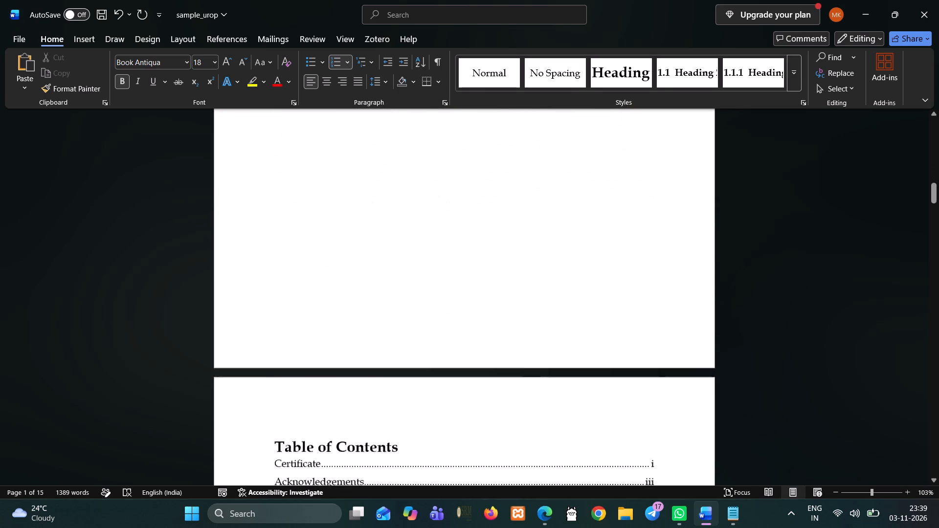
{"action": "scroll", "coordinate": [556, 350], "scroll_direction": "down", "scroll_amount": 14}
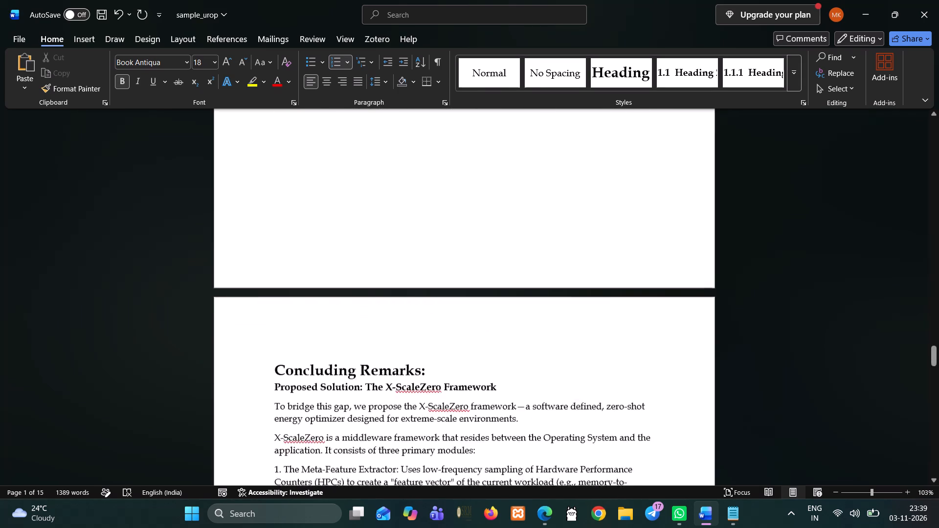
{"action": "scroll", "coordinate": [556, 350], "scroll_direction": "down", "scroll_amount": 14}
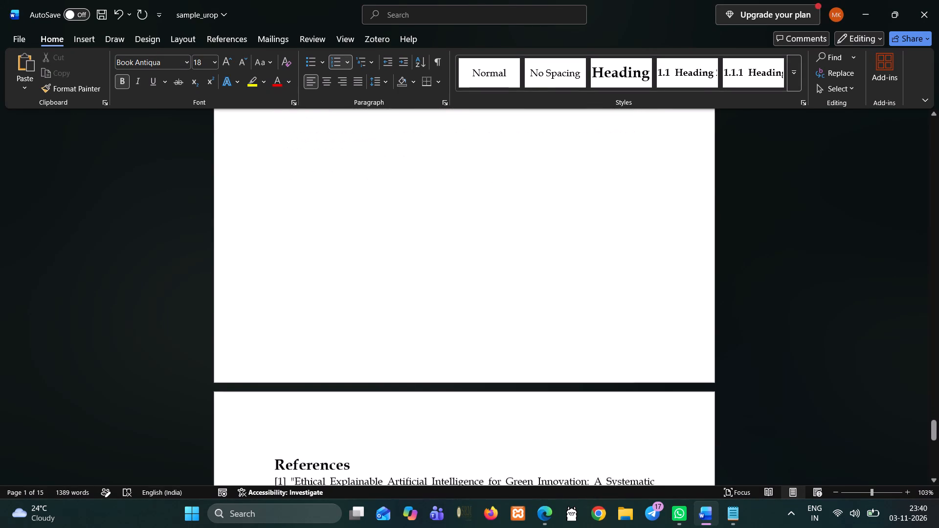
{"action": "scroll", "coordinate": [556, 350], "scroll_direction": "down", "scroll_amount": 13}
{"action": "scroll", "coordinate": [556, 350], "scroll_direction": "up", "scroll_amount": 3}
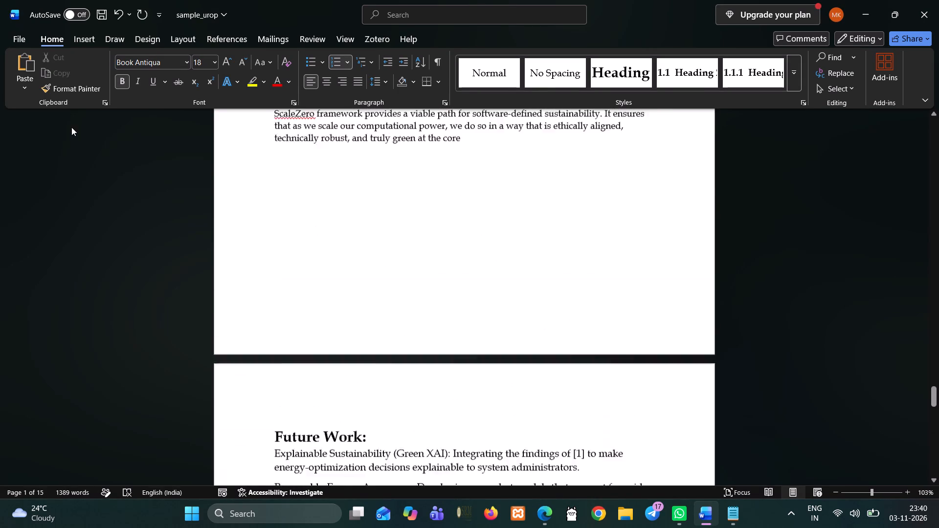
Start a PDF export of the report and name the file with the student's registration number followed by UROP.
{"action": "left_click", "coordinate": [17, 43]}
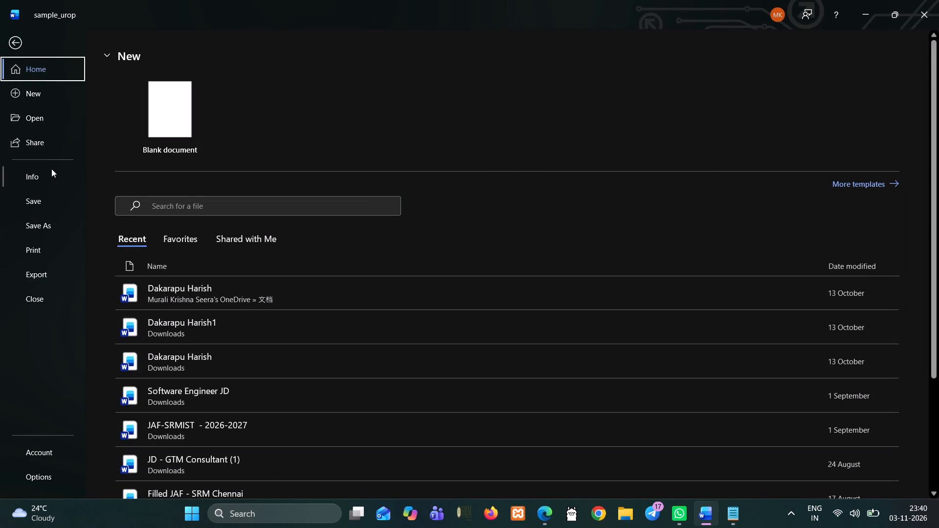
{"action": "left_click", "coordinate": [44, 275]}
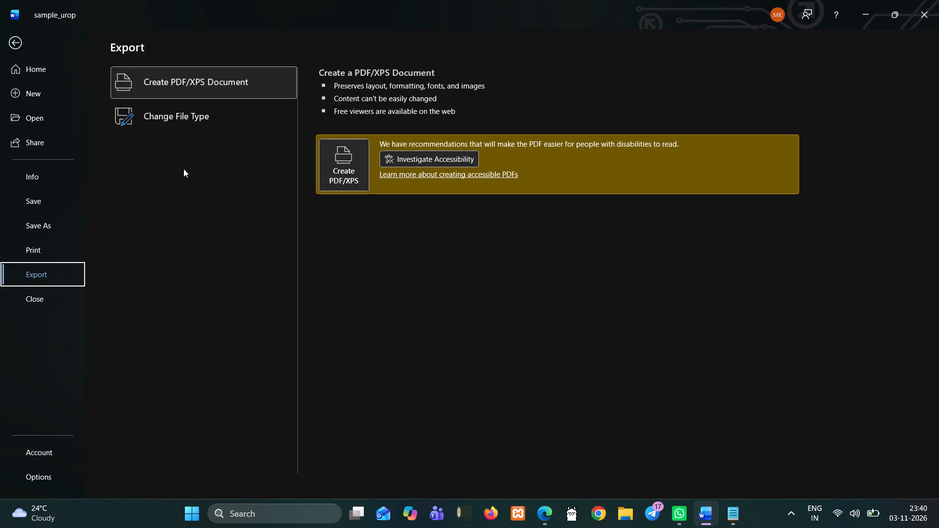
{"action": "left_click", "coordinate": [245, 77]}
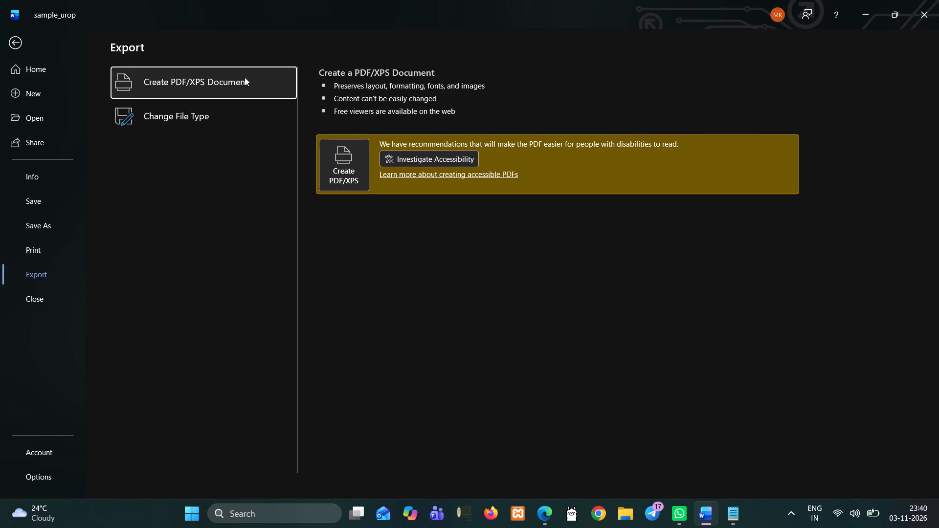
{"action": "left_click", "coordinate": [190, 84]}
{"action": "left_click", "coordinate": [346, 171]}
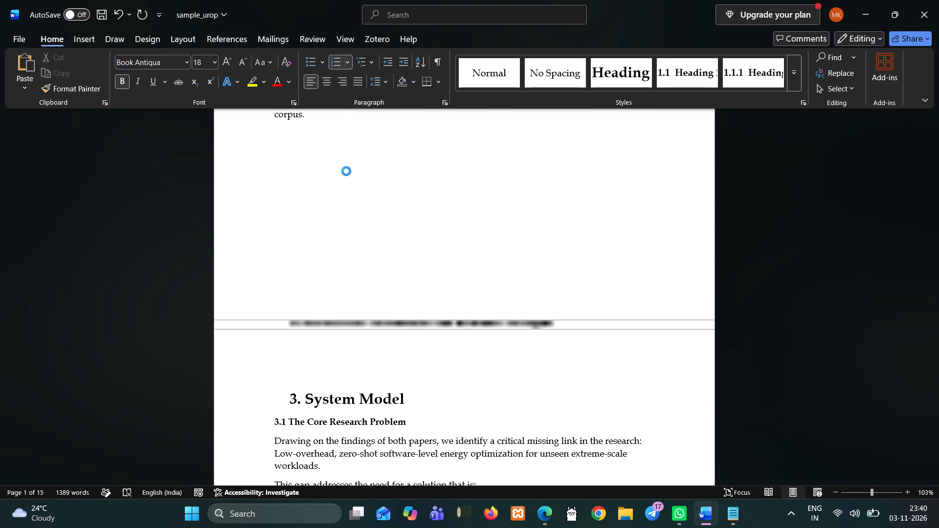
{"action": "key", "text": "BackSpace"}
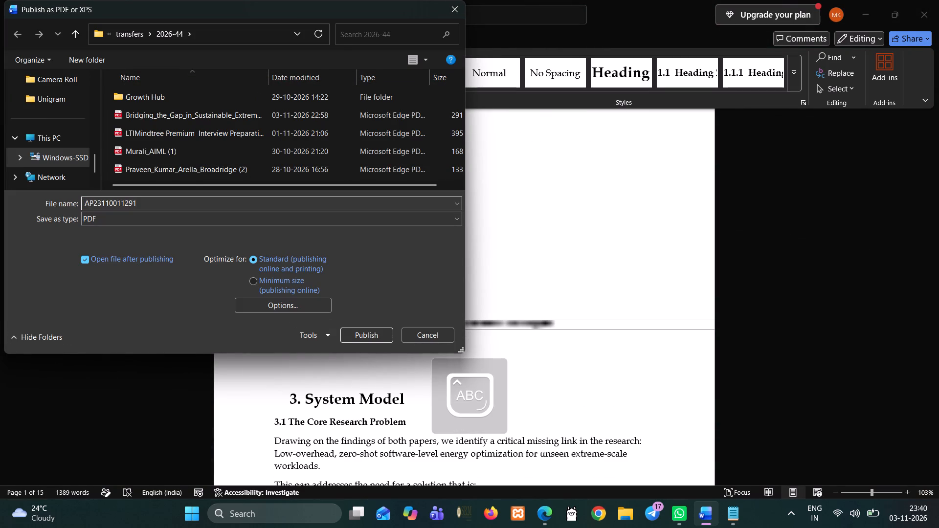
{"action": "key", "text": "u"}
{"action": "key", "text": "BackSpace"}
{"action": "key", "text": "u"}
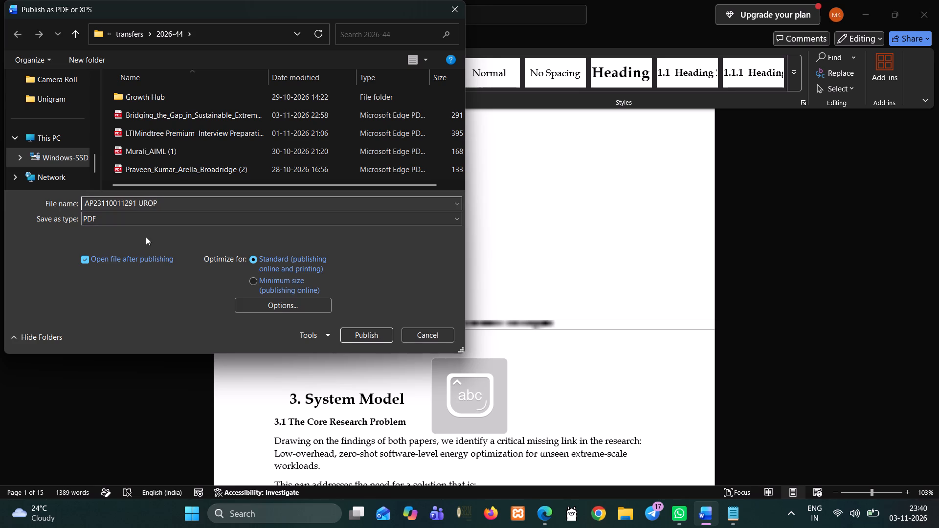
Choose the Downloads folder as the destination and publish the PDF.
{"action": "scroll", "coordinate": [54, 143], "scroll_direction": "up", "scroll_amount": 1}
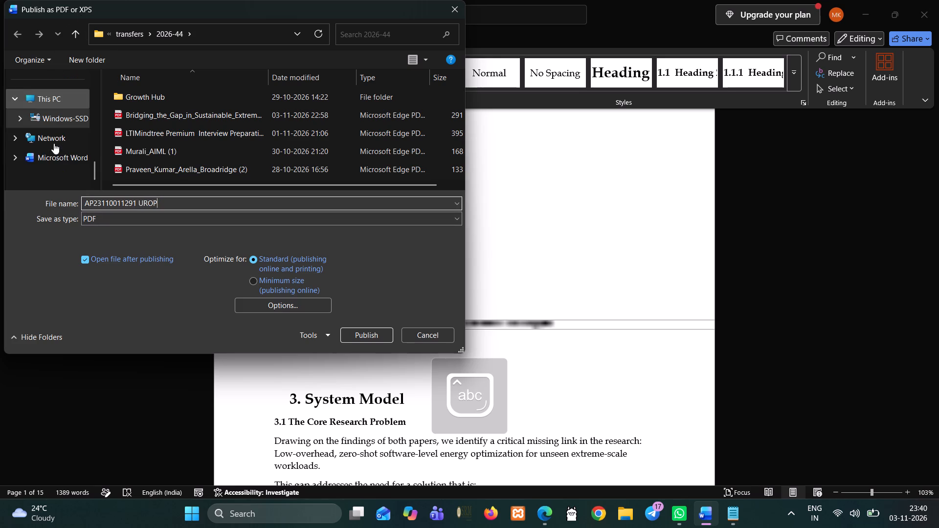
{"action": "scroll", "coordinate": [54, 143], "scroll_direction": "up", "scroll_amount": 1}
{"action": "scroll", "coordinate": [54, 143], "scroll_direction": "down", "scroll_amount": 2}
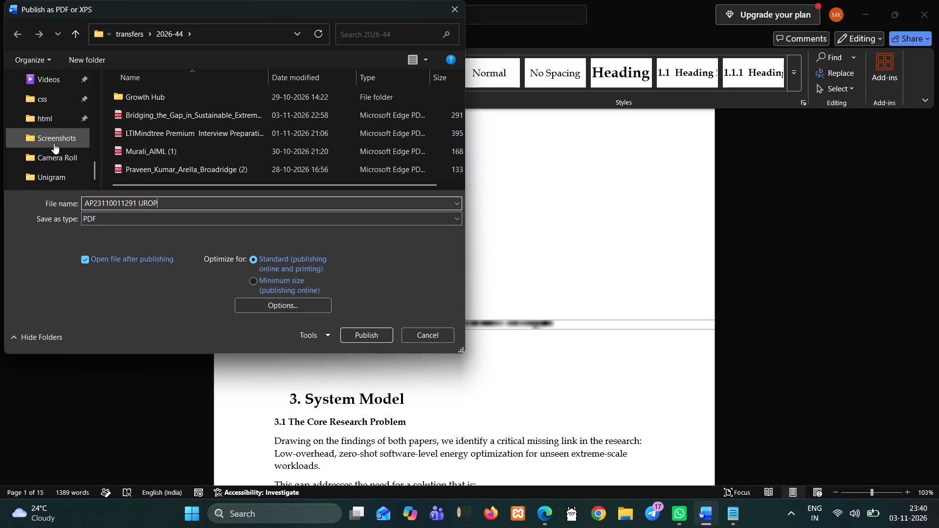
{"action": "scroll", "coordinate": [54, 143], "scroll_direction": "up", "scroll_amount": 2}
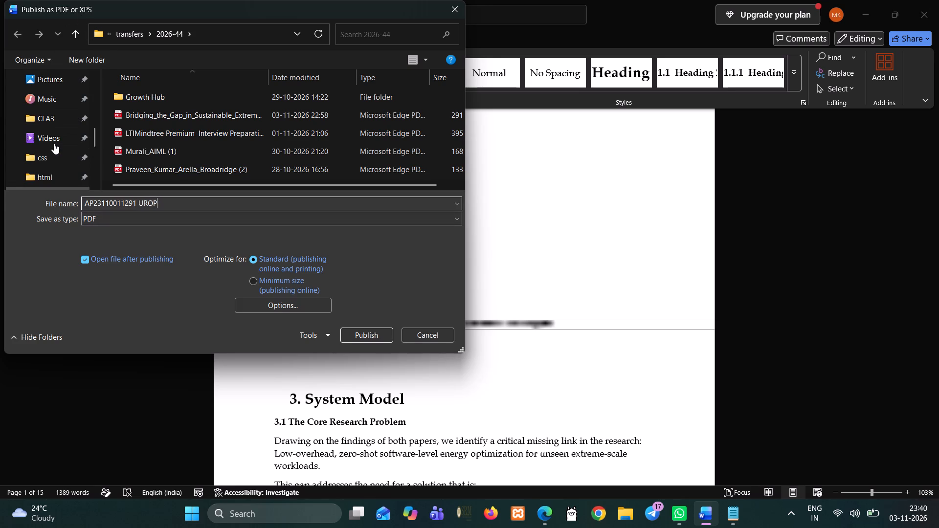
{"action": "scroll", "coordinate": [54, 143], "scroll_direction": "up", "scroll_amount": 1}
{"action": "scroll", "coordinate": [54, 143], "scroll_direction": "down", "scroll_amount": 1}
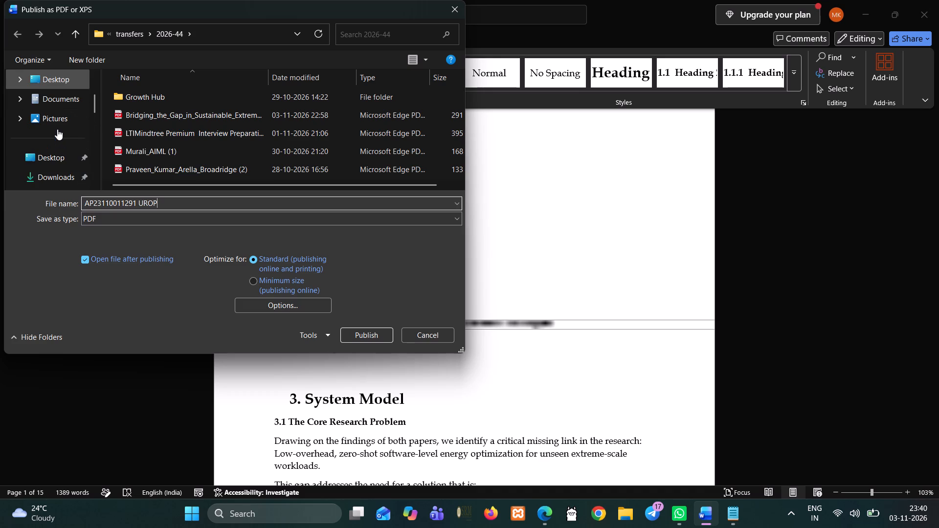
{"action": "left_click", "coordinate": [53, 171]}
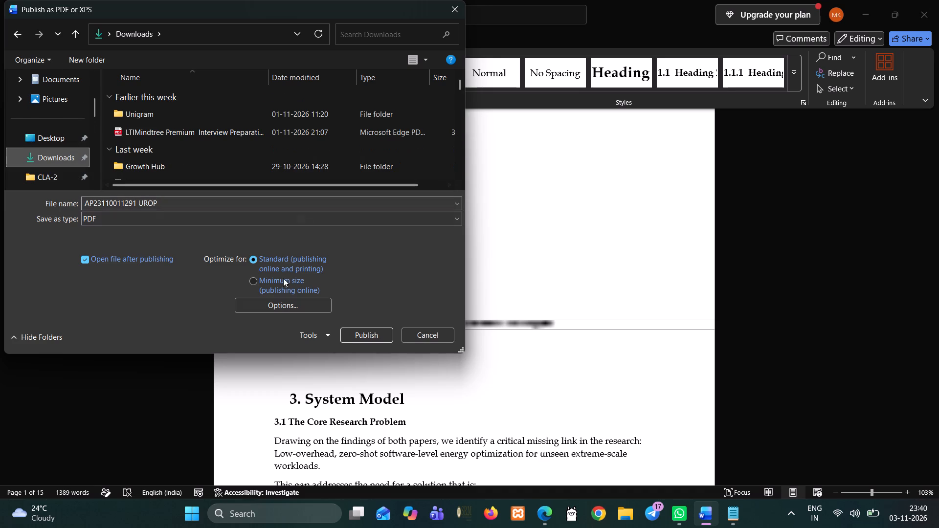
{"action": "left_click", "coordinate": [363, 339]}
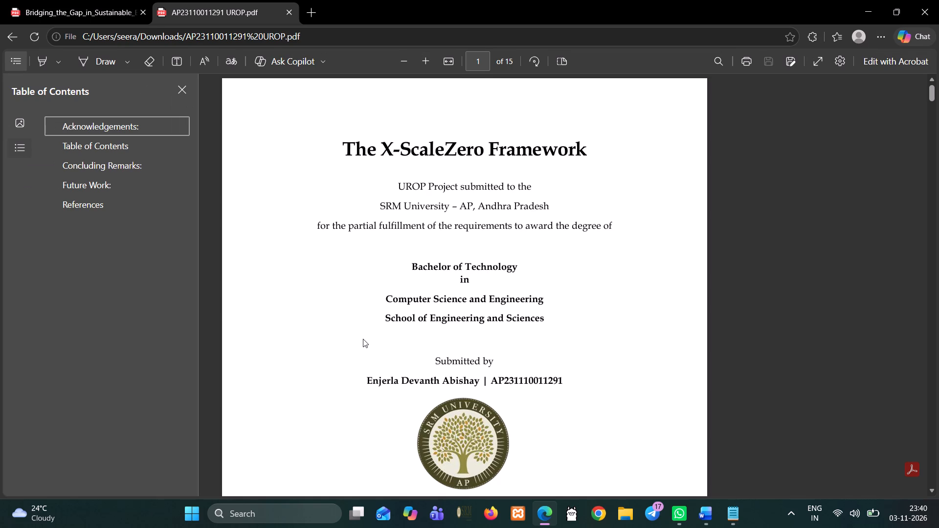
Check the title page of the exported PDF, especially the student name and registration number line.
{"action": "scroll", "coordinate": [363, 339], "scroll_direction": "down", "scroll_amount": 6}
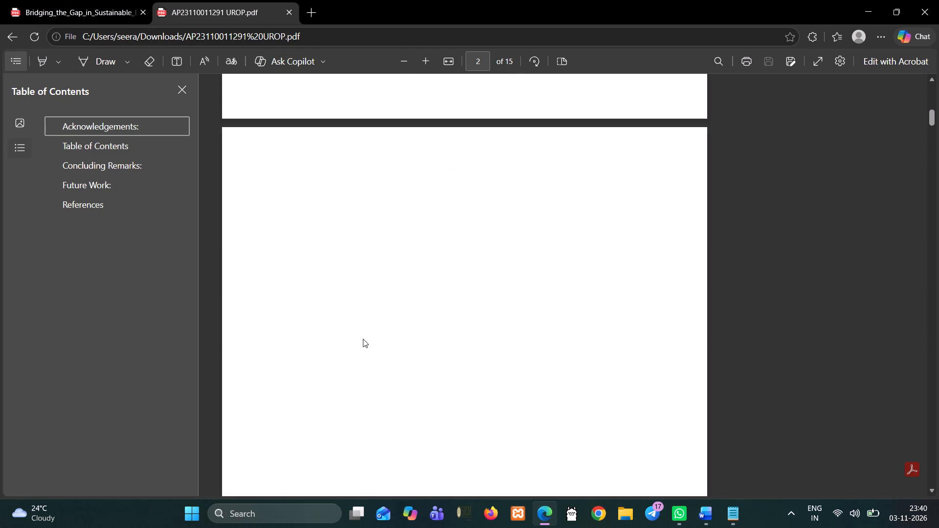
{"action": "scroll", "coordinate": [363, 339], "scroll_direction": "up", "scroll_amount": 6}
{"action": "scroll", "coordinate": [514, 409], "scroll_direction": "down", "scroll_amount": 1}
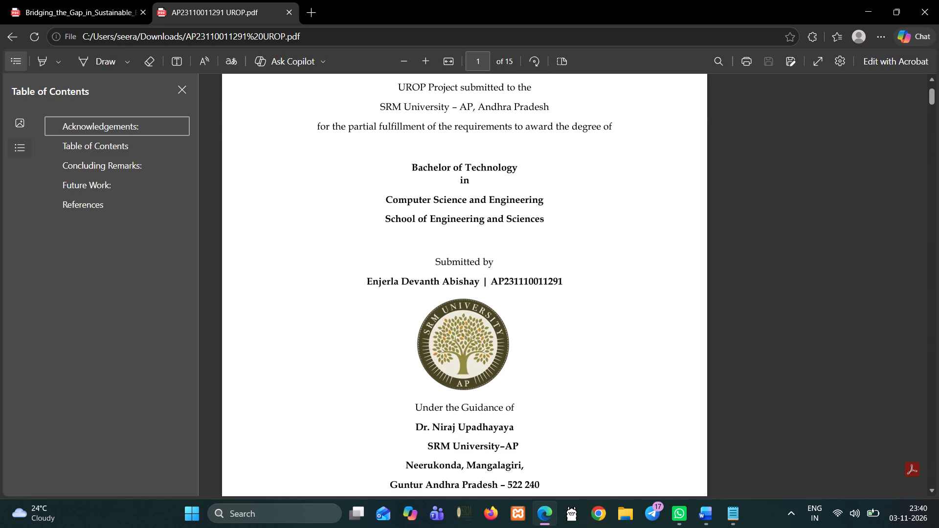
{"action": "left_click", "coordinate": [484, 284]}
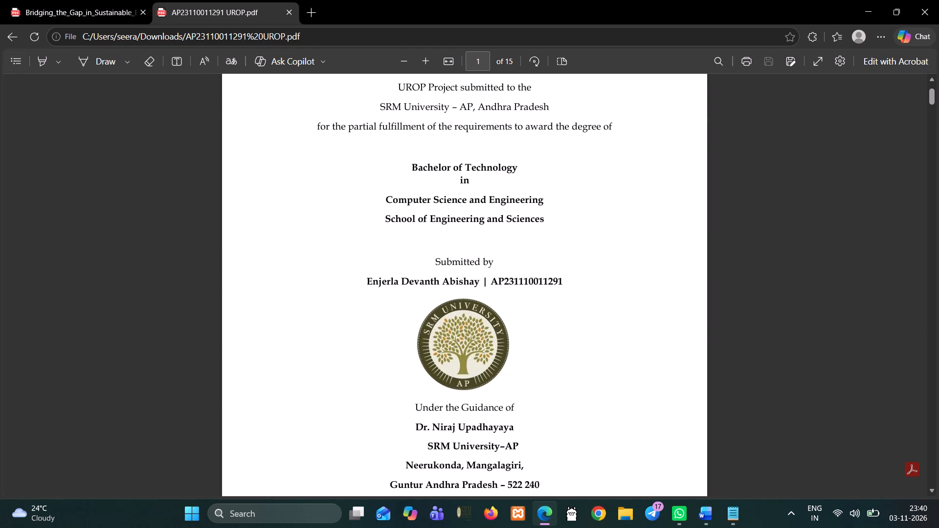
{"action": "left_click", "coordinate": [481, 283]}
{"action": "left_click", "coordinate": [481, 283]}
{"action": "left_click", "coordinate": [481, 283]}
Close the Bridging_the_Gap_in_Sustainable source PDF in Edge, keeping the exported UROP PDF open.
{"action": "left_click", "coordinate": [295, 11]}
{"action": "left_click", "coordinate": [138, 13]}
{"action": "left_click", "coordinate": [139, 13]}
{"action": "left_click", "coordinate": [139, 13]}
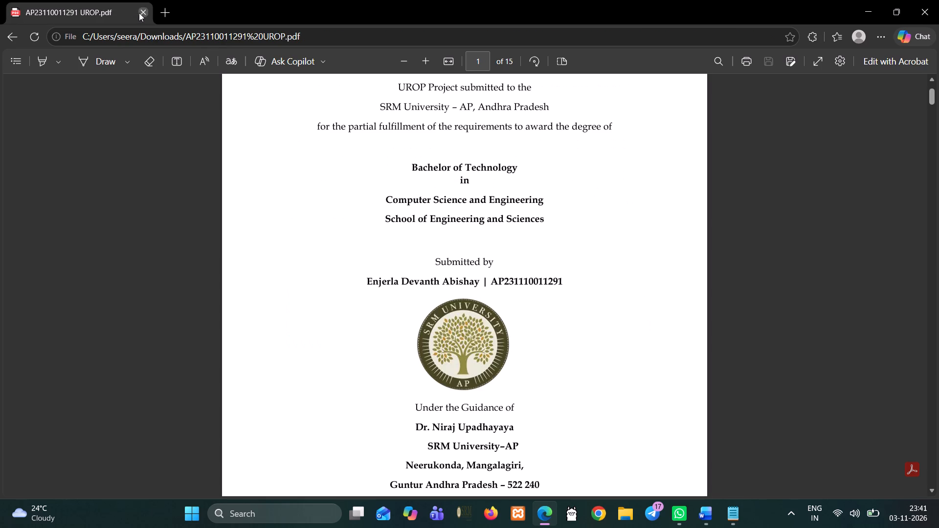
Switch back to the Word report and replace the student name under "Submitted by" on the title page with the second student's name.
{"action": "key", "text": "alt+Tab"}
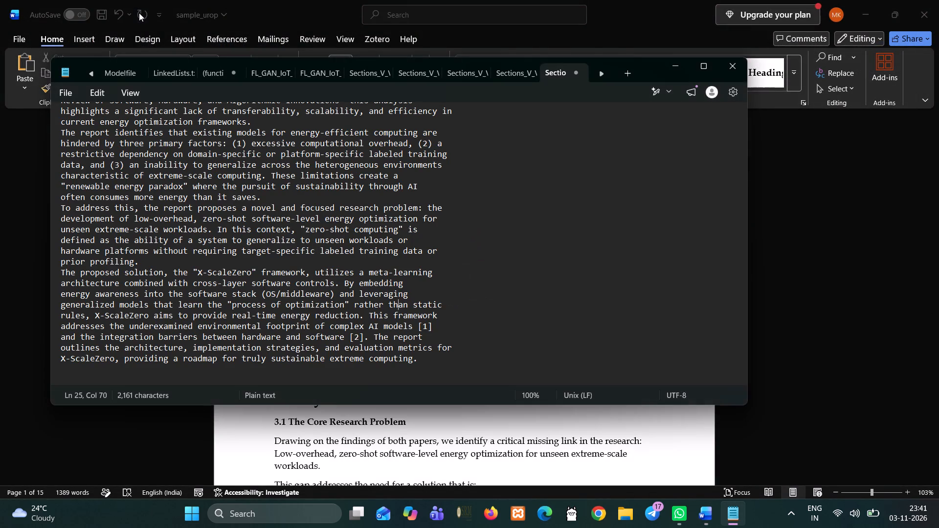
{"action": "key", "text": "alt+Tab"}
{"action": "key", "text": "alt+Tab"}
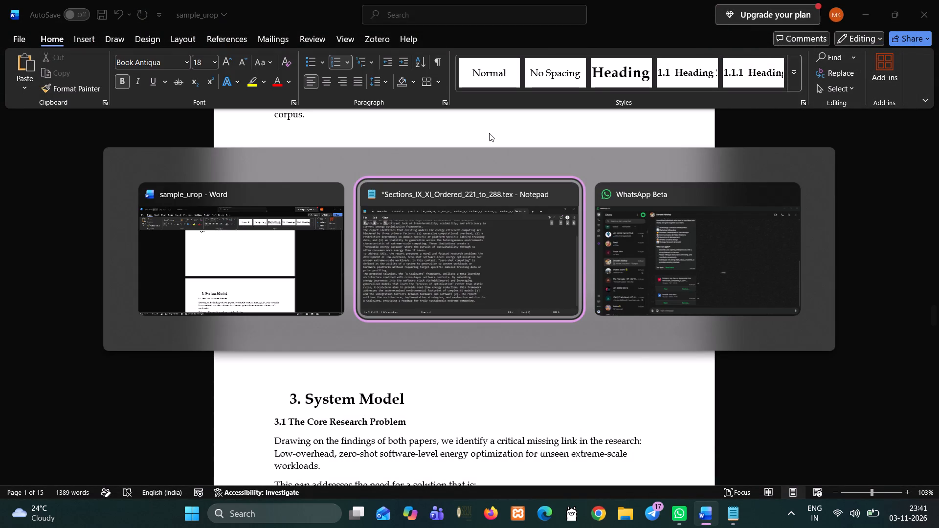
{"action": "key", "text": "alt+shift+Tab"}
{"action": "scroll", "coordinate": [445, 278], "scroll_direction": "up", "scroll_amount": 9}
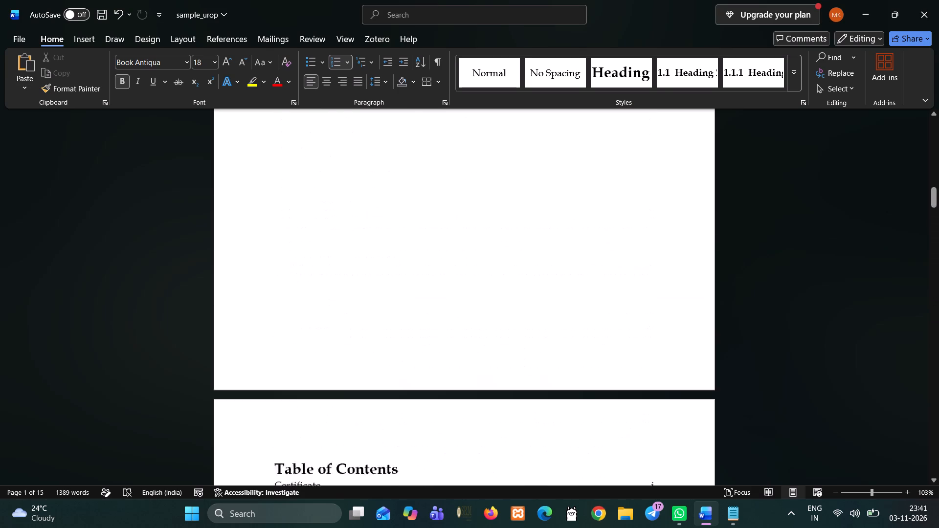
{"action": "scroll", "coordinate": [447, 350], "scroll_direction": "up", "scroll_amount": 4}
{"action": "scroll", "coordinate": [447, 350], "scroll_direction": "down", "scroll_amount": 1}
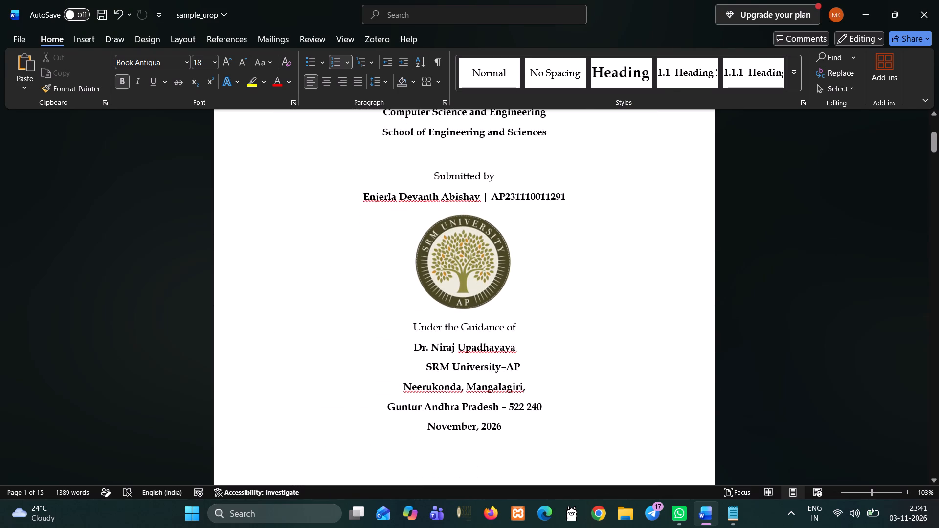
{"action": "left_click", "coordinate": [479, 200]}
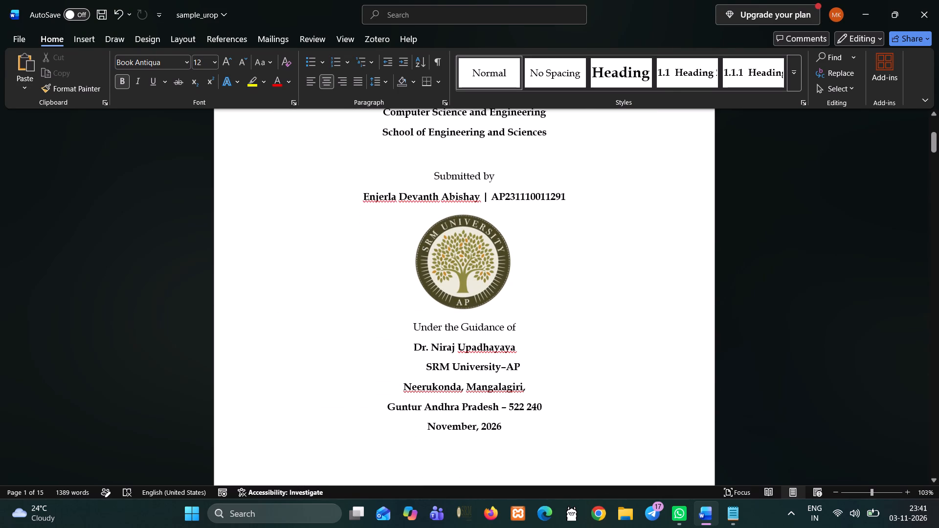
{"action": "key", "text": "BackSpace"}
{"action": "key", "text": "BackSpace"}
{"action": "key", "text": "BackSpace"}
{"action": "key", "text": "BackSpace"}
{"action": "key", "text": "BackSpace"}
{"action": "key", "text": "BackSpace"}
{"action": "key", "text": "BackSpace"}
{"action": "key", "text": "BackSpace"}
{"action": "key", "text": "BackSpace"}
{"action": "key", "text": "BackSpace"}
{"action": "key", "text": "BackSpace"}
{"action": "key", "text": "BackSpace"}
{"action": "key", "text": "BackSpace"}
{"action": "key", "text": "BackSpace"}
{"action": "key", "text": "BackSpace"}
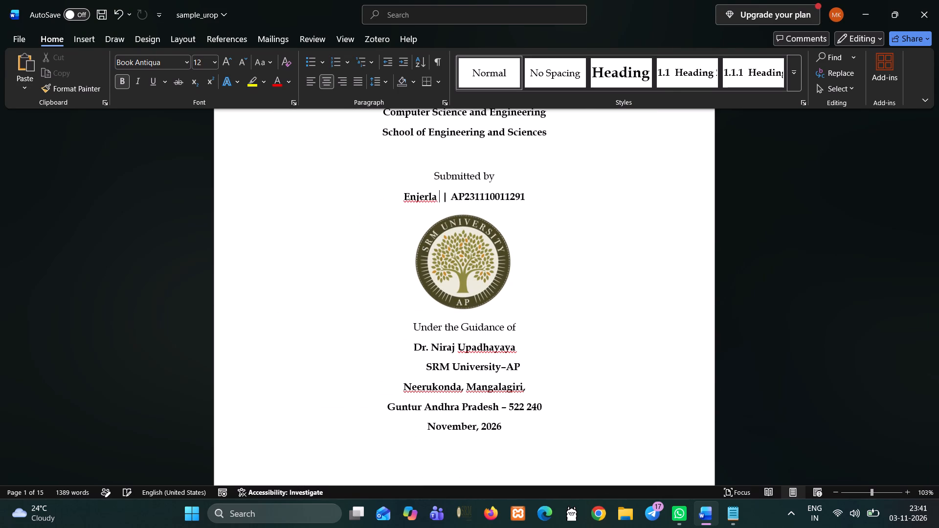
{"action": "key", "text": "BackSpace"}
{"action": "key", "text": "BackSpace"}
{"action": "key", "text": "BackSpace"}
{"action": "key", "text": "BackSpace"}
{"action": "key", "text": "BackSpace"}
{"action": "key", "text": "BackSpace"}
{"action": "key", "text": "BackSpace"}
{"action": "key", "text": "BackSpace"}
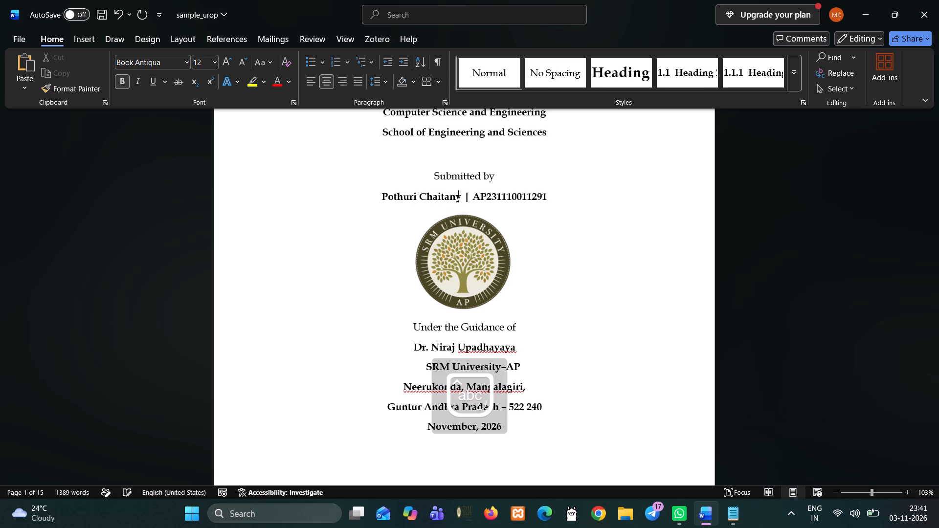
Replace the last three digits of the title page registration number with those of the second student.
{"action": "left_click", "coordinate": [562, 196]}
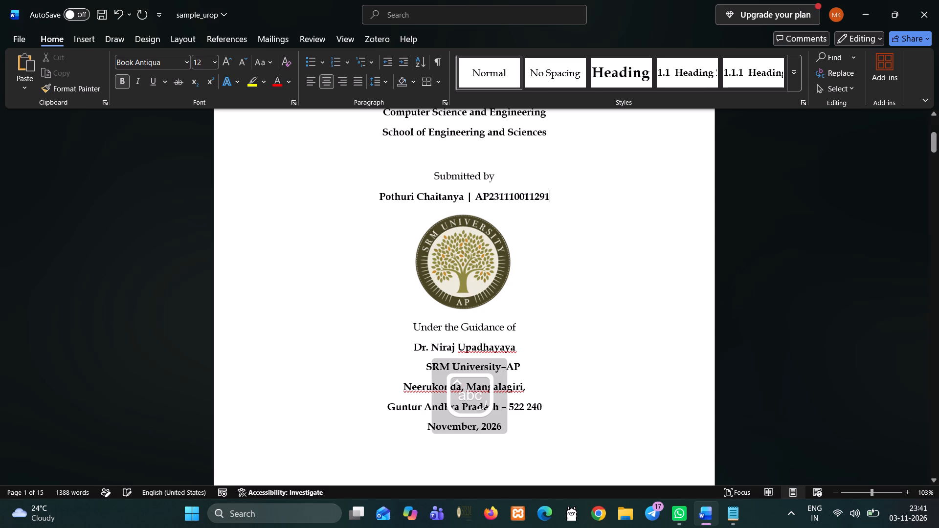
{"action": "key", "text": "BackSpace"}
{"action": "key", "text": "BackSpace"}
{"action": "key", "text": "BackSpace"}
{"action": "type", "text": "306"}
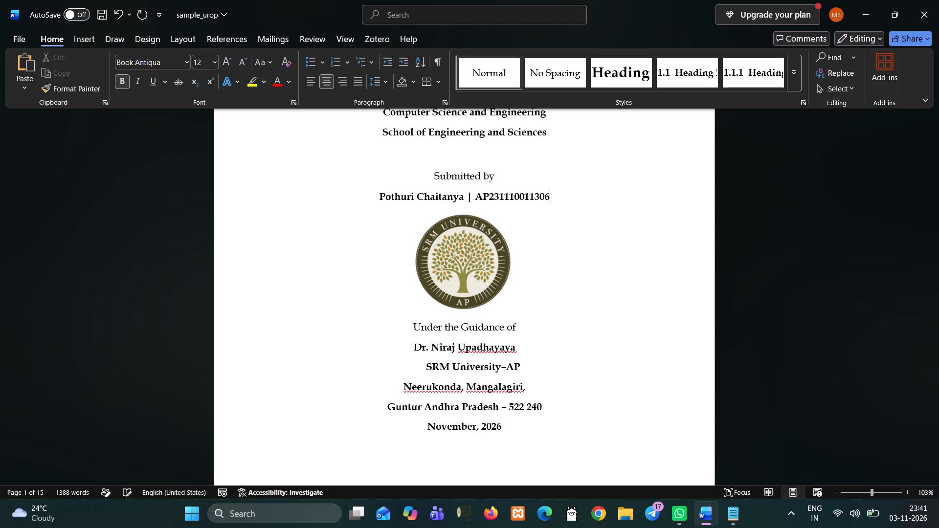
{"action": "scroll", "coordinate": [533, 330], "scroll_direction": "up", "scroll_amount": 5}
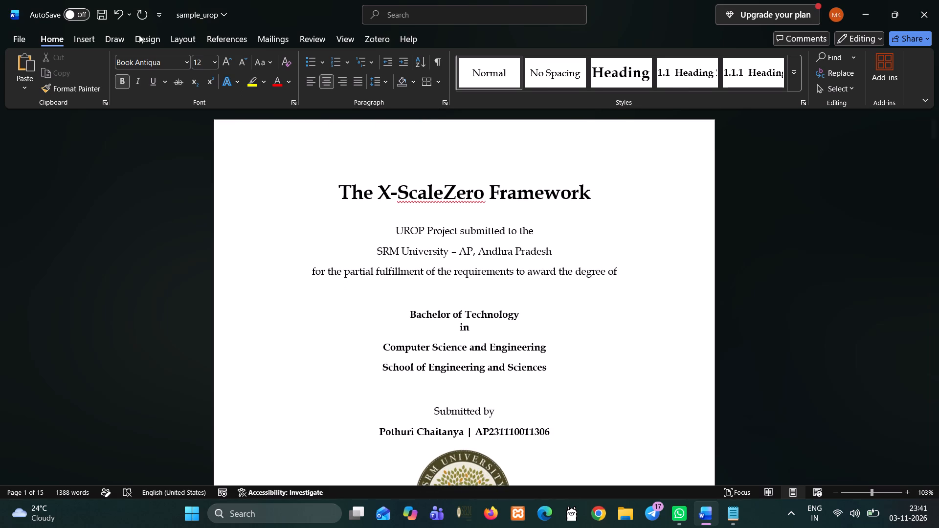
Start a PDF export of the report and name the file with the second student's registration number followed by UROP.
{"action": "left_click", "coordinate": [24, 37]}
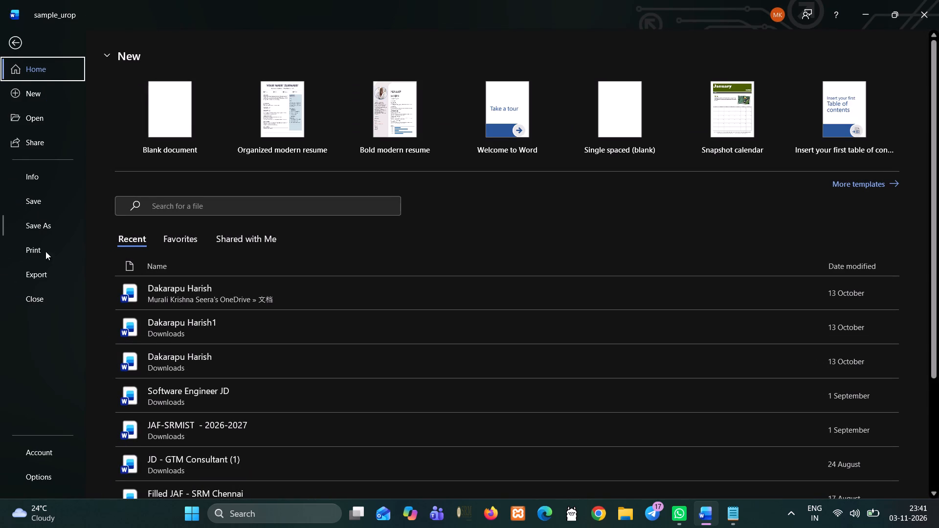
{"action": "left_click", "coordinate": [41, 283]}
{"action": "left_click", "coordinate": [352, 168]}
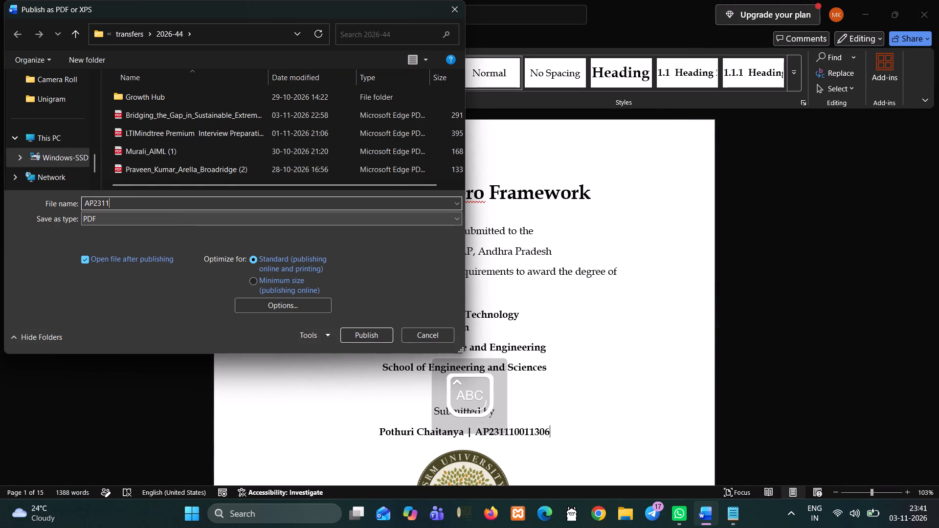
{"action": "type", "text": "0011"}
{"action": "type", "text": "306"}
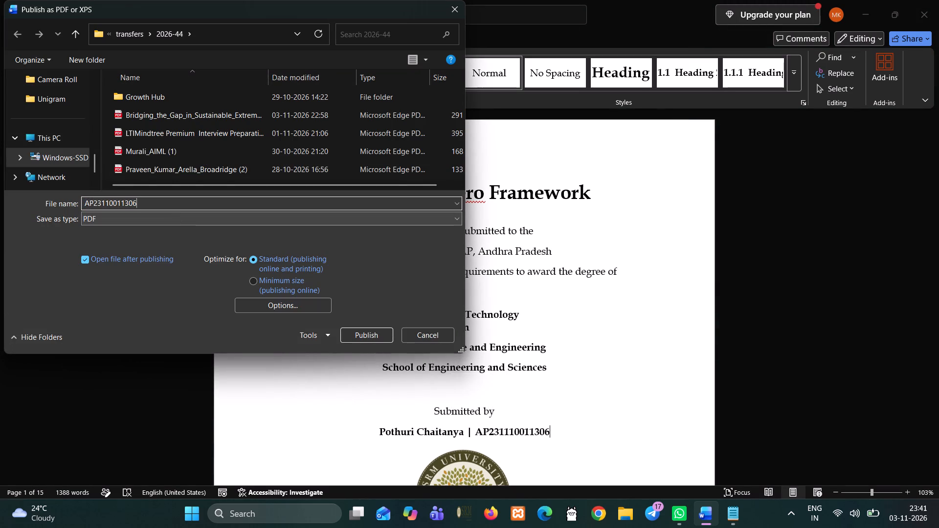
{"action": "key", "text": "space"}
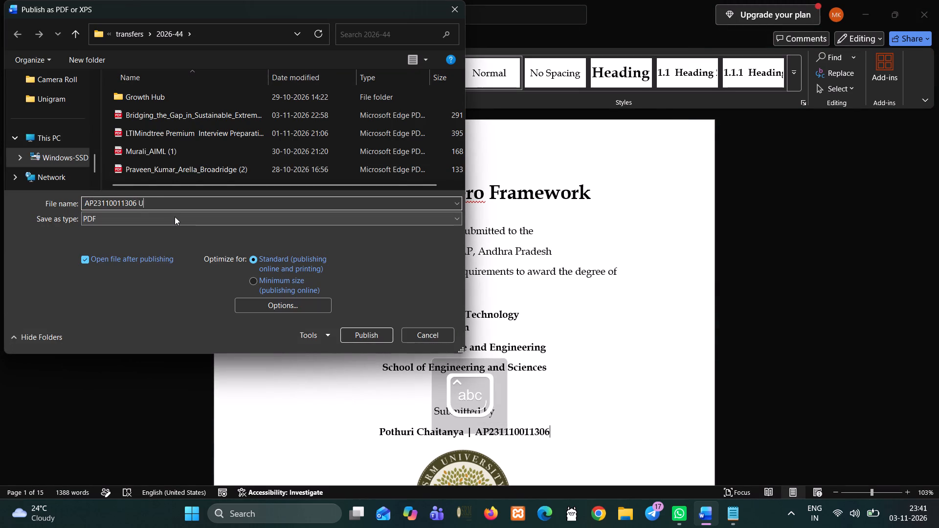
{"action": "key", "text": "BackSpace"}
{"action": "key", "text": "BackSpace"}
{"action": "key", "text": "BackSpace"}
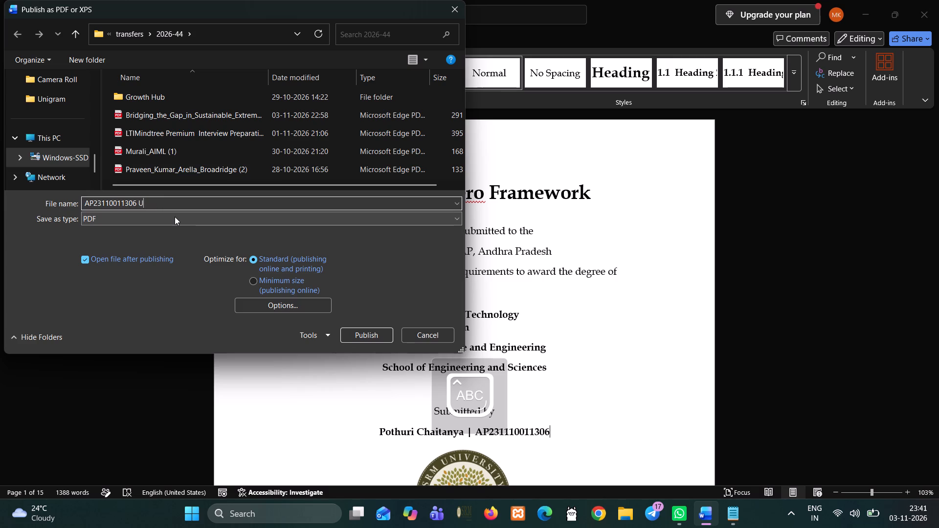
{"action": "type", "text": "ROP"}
Choose the Downloads folder as the destination and publish the second student's PDF.
{"action": "scroll", "coordinate": [43, 137], "scroll_direction": "up", "scroll_amount": 1}
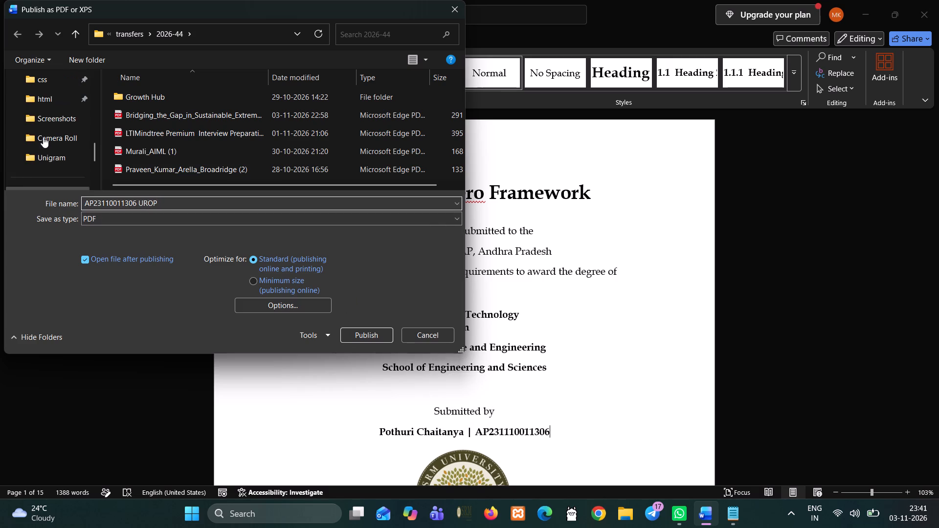
{"action": "scroll", "coordinate": [43, 137], "scroll_direction": "up", "scroll_amount": 1}
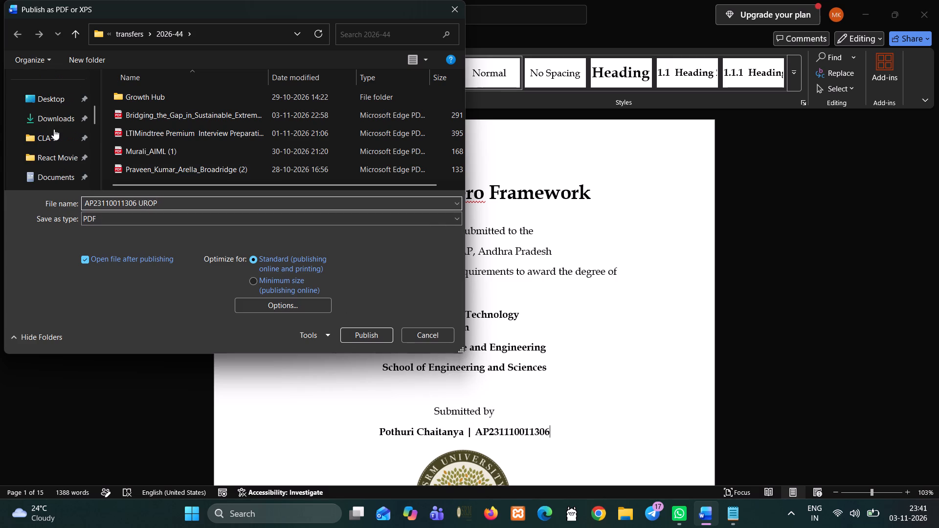
{"action": "left_click", "coordinate": [60, 124]}
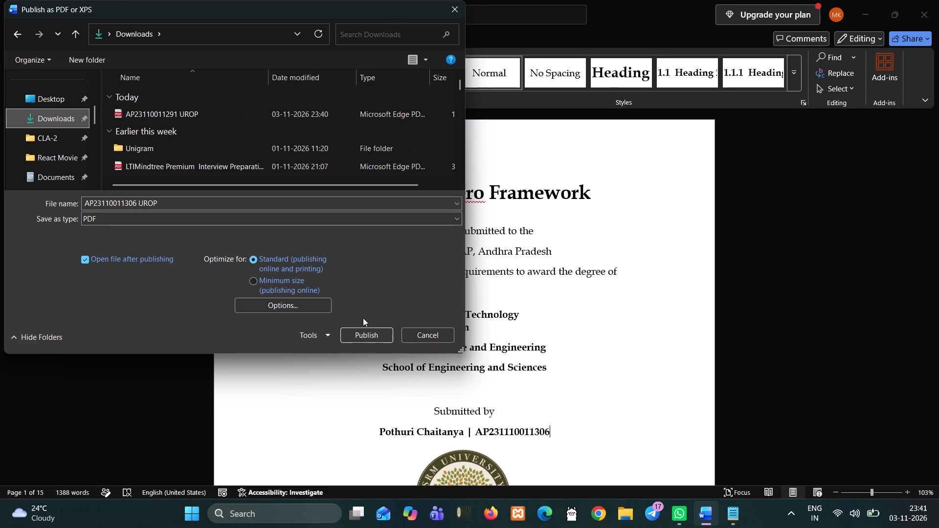
{"action": "left_click", "coordinate": [363, 335]}
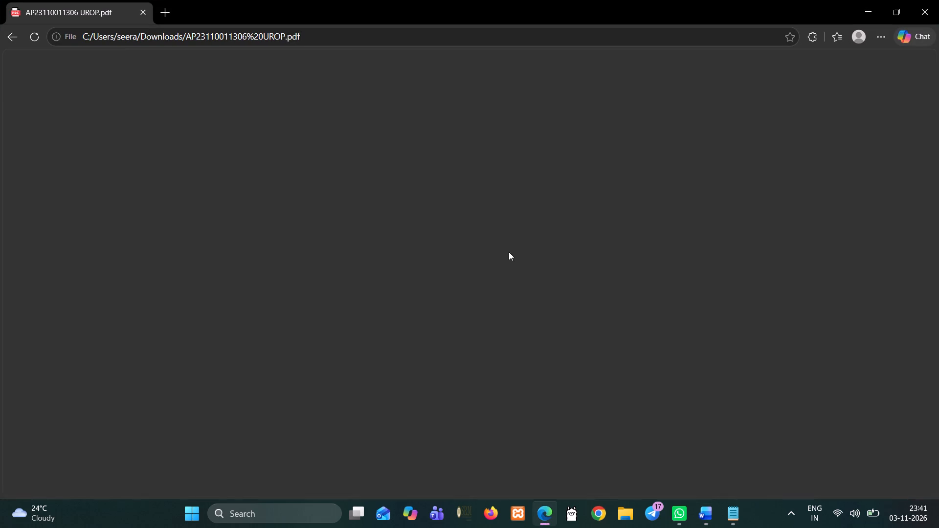
Close the newly exported PDF in Edge and minimize the Word report.
{"action": "left_click", "coordinate": [145, 14]}
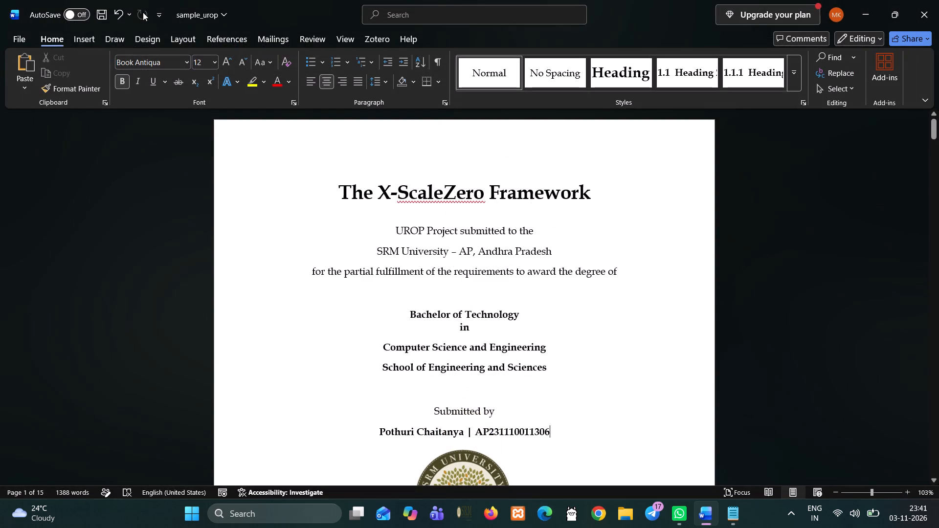
{"action": "left_click", "coordinate": [872, 4]}
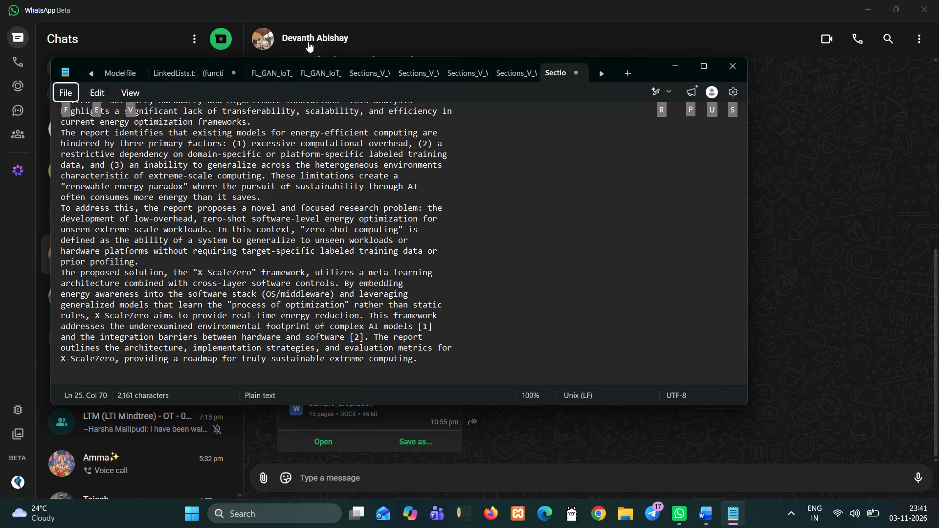
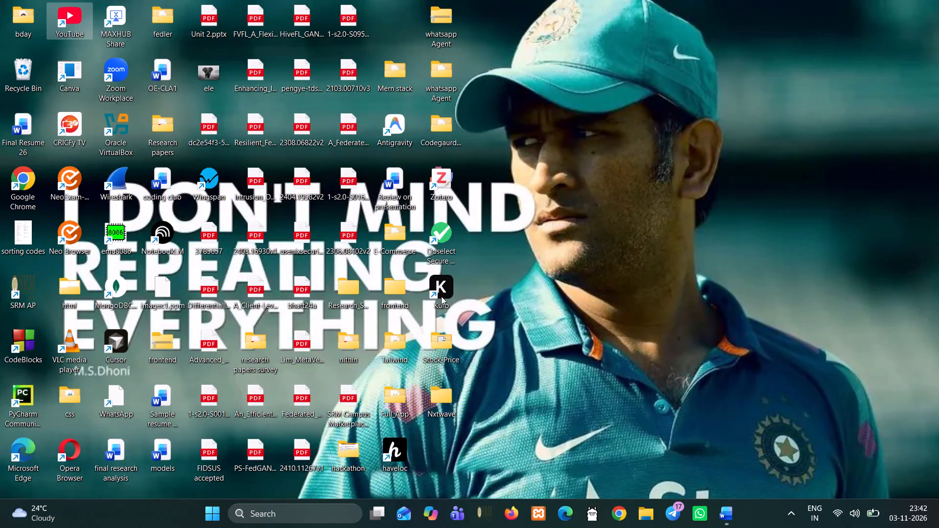
Launch the Kuro application from its desktop shortcut.
{"action": "double_click", "coordinate": [442, 293]}
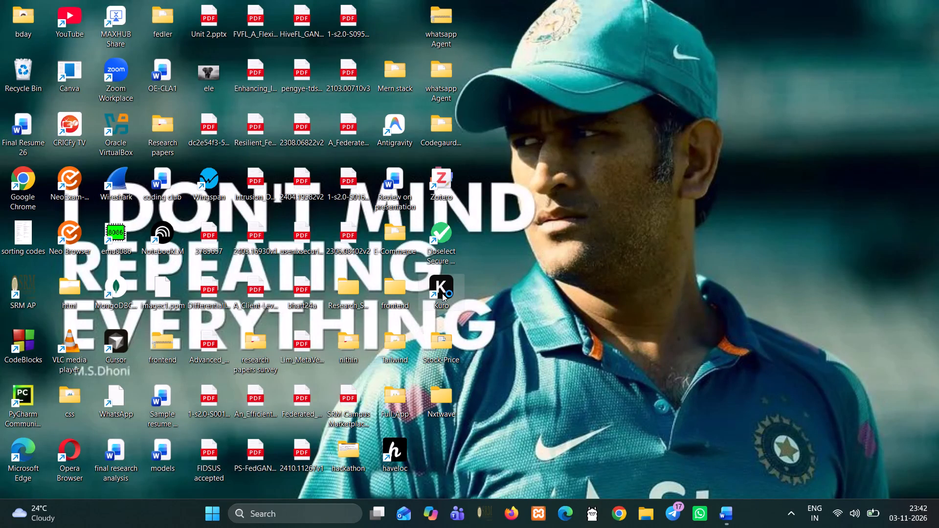
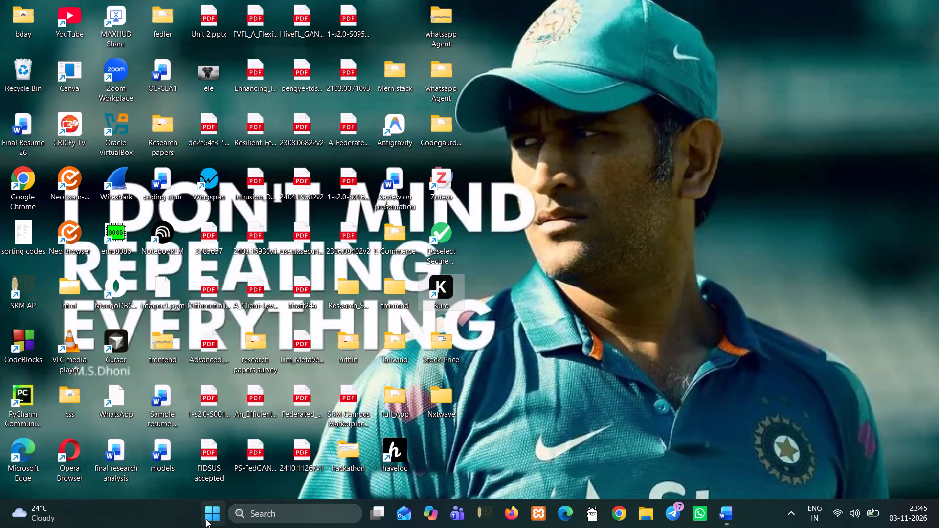
Shut down the computer without installing the pending updates.
{"action": "left_click", "coordinate": [206, 519]}
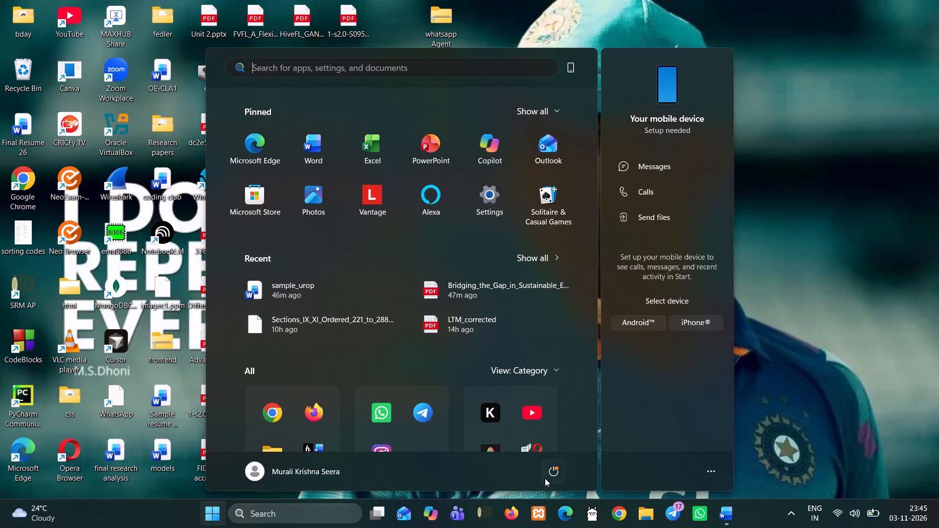
{"action": "left_click", "coordinate": [552, 473]}
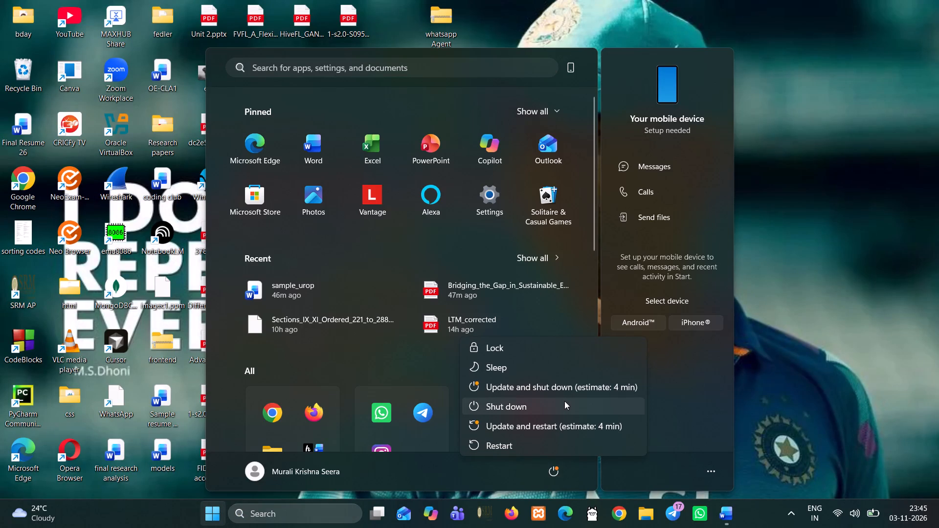
{"action": "left_click", "coordinate": [566, 405]}
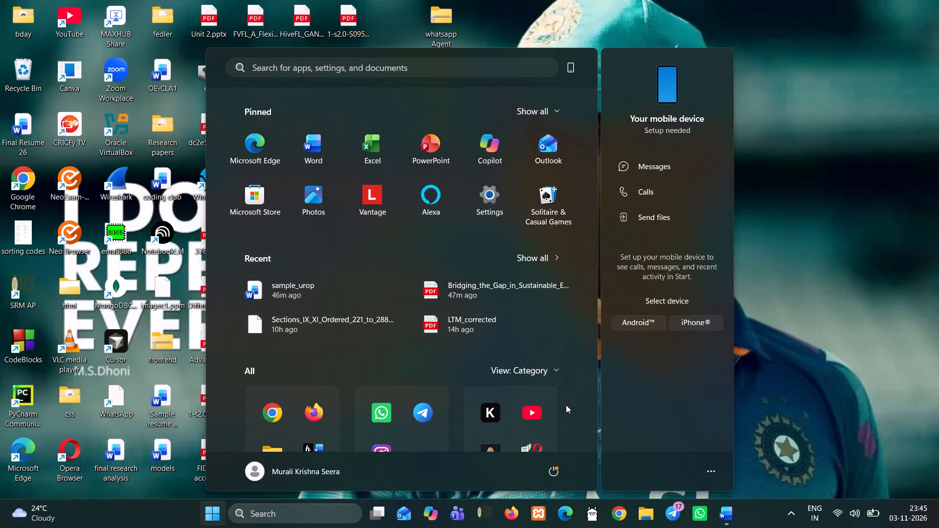